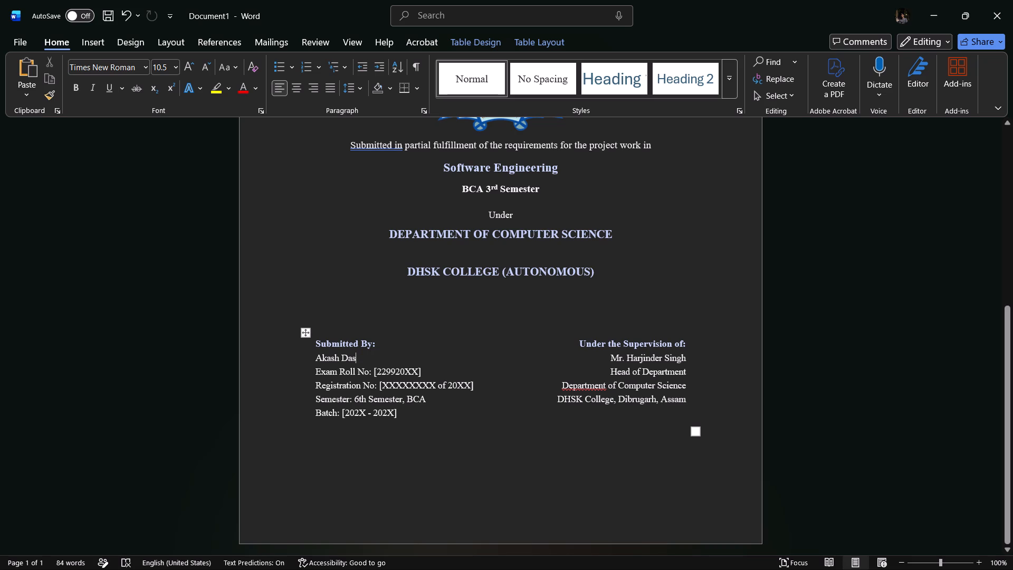
Replace the exam roll number placeholder with the student's roll number, checking the number format against the classmate's SRS copy.
left_click(425, 369)
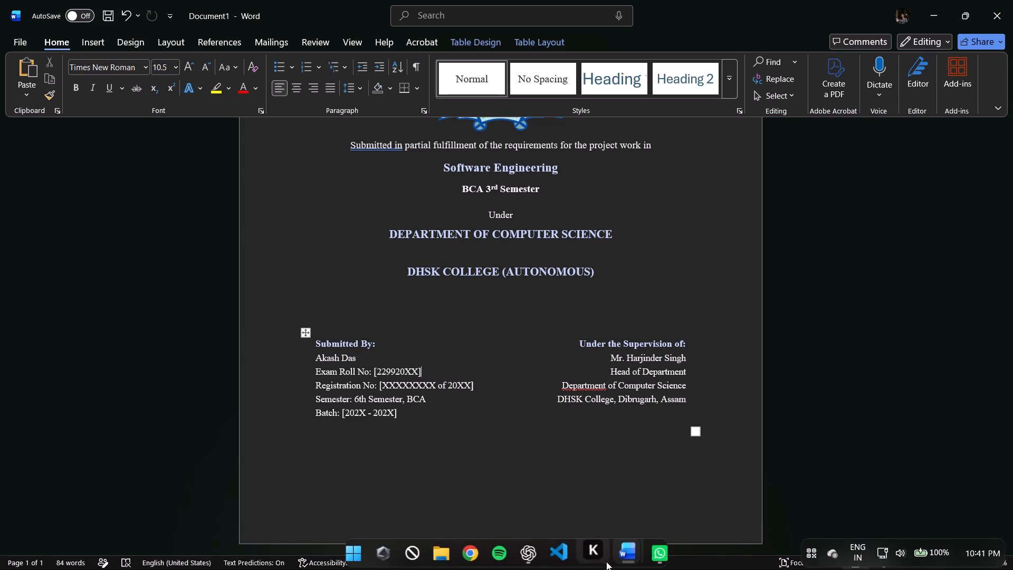
left_click(438, 488)
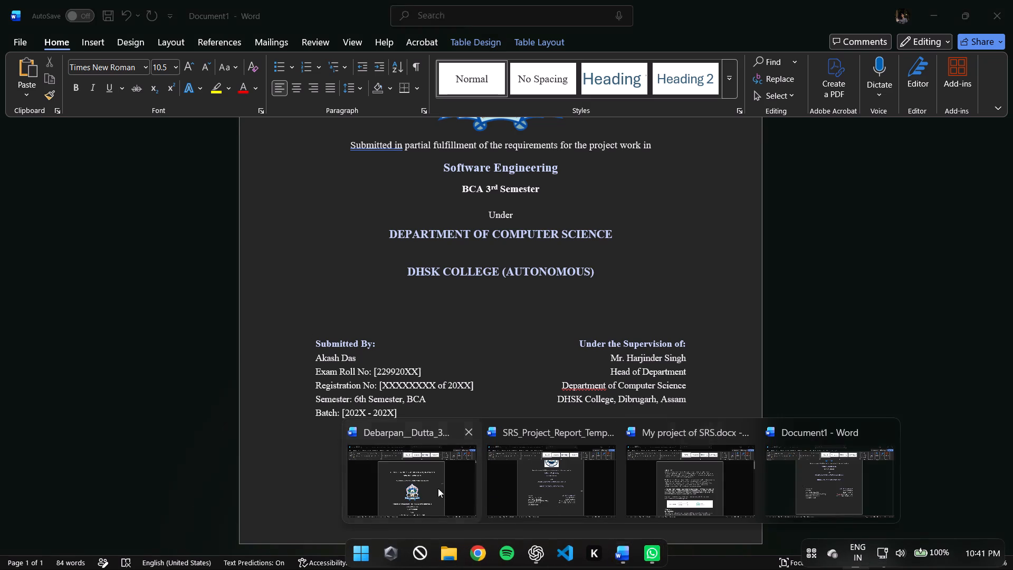
scroll(467, 455, "down", 9)
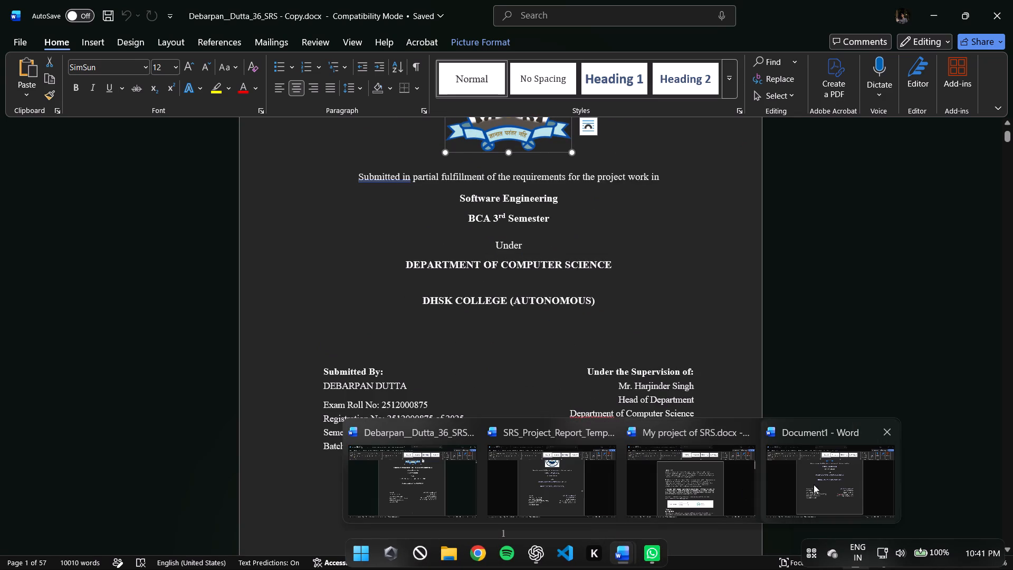
left_click(819, 483)
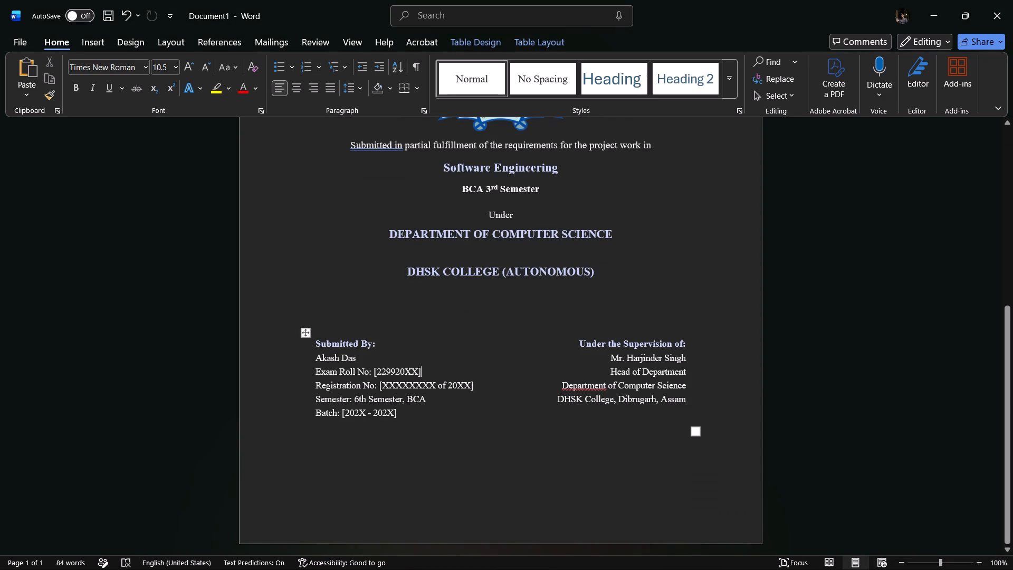
key("BackSpace")
key("BackSpace")
key("BackSpace")
key("BackSpace")
key("BackSpace")
key("BackSpace")
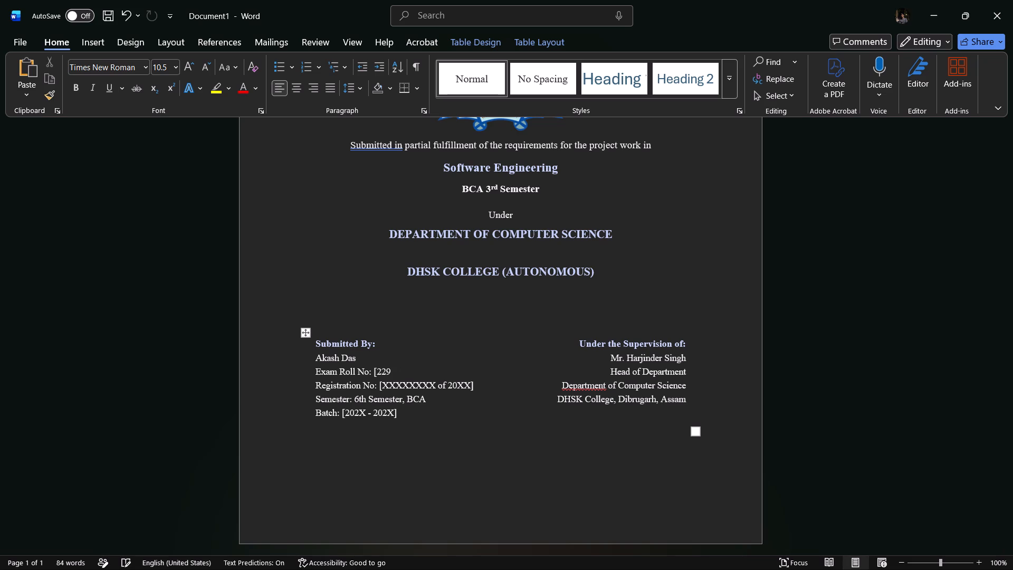
key("BackSpace")
key("BackSpace")
key("BackSpace")
key("BackSpace")
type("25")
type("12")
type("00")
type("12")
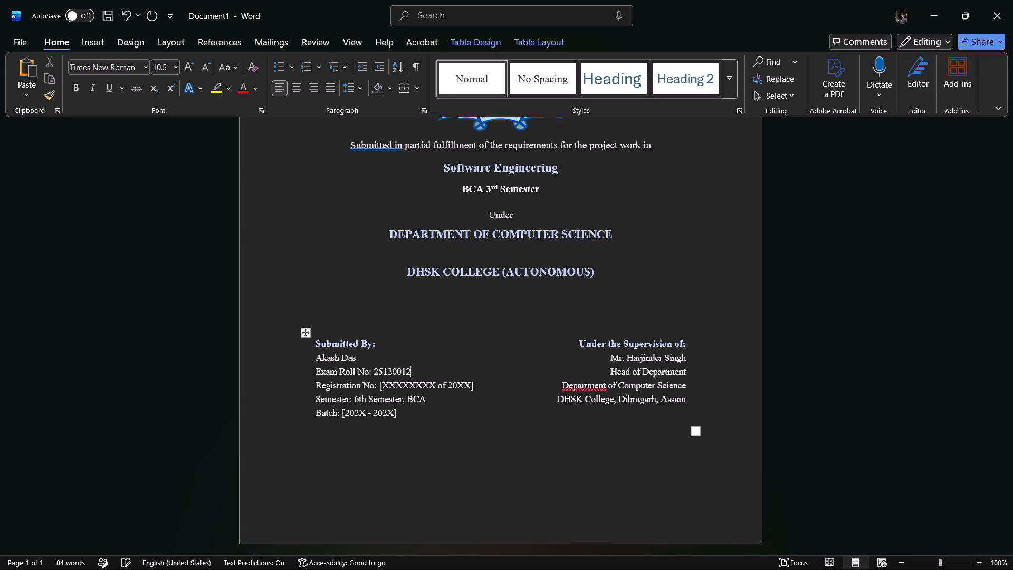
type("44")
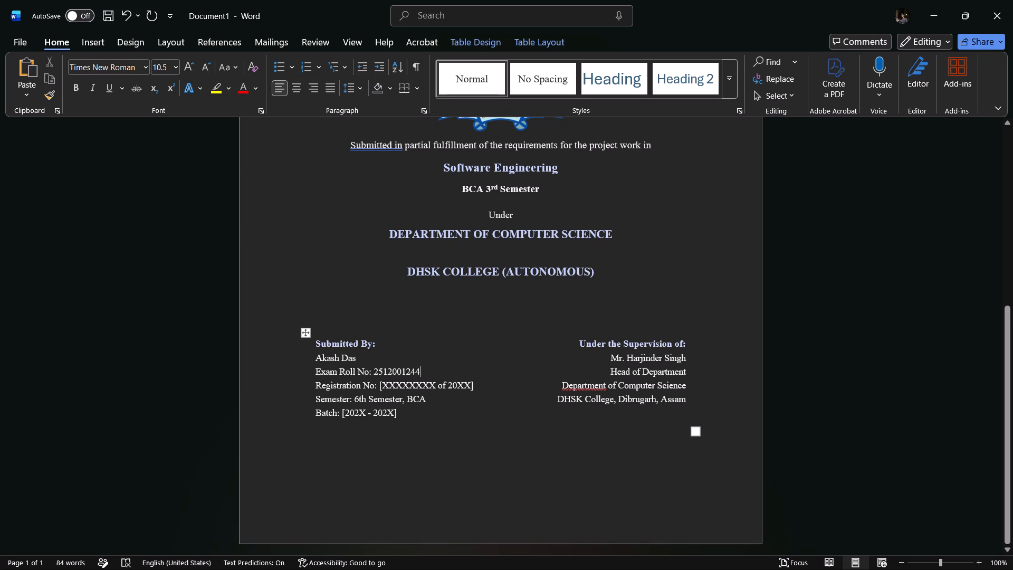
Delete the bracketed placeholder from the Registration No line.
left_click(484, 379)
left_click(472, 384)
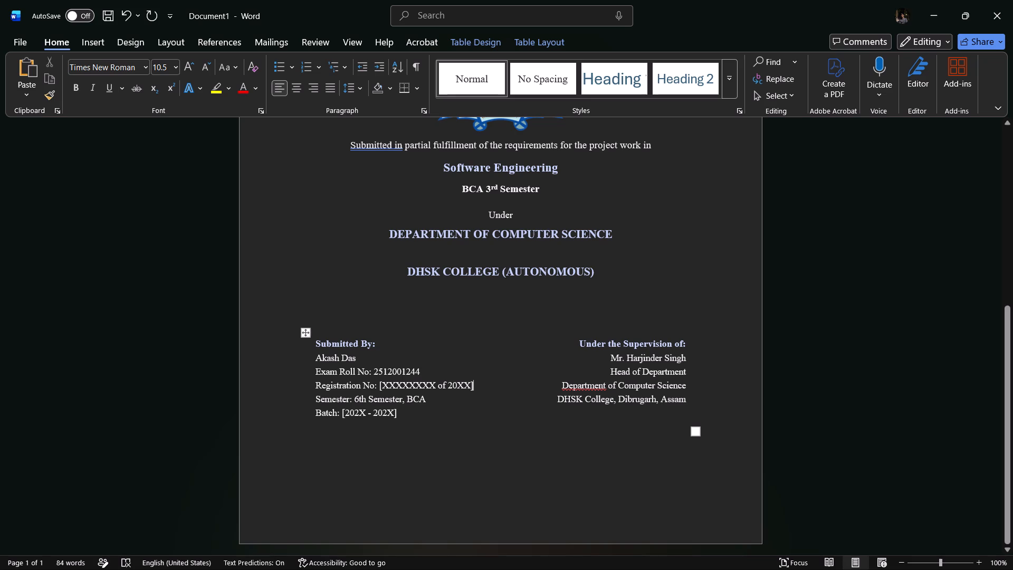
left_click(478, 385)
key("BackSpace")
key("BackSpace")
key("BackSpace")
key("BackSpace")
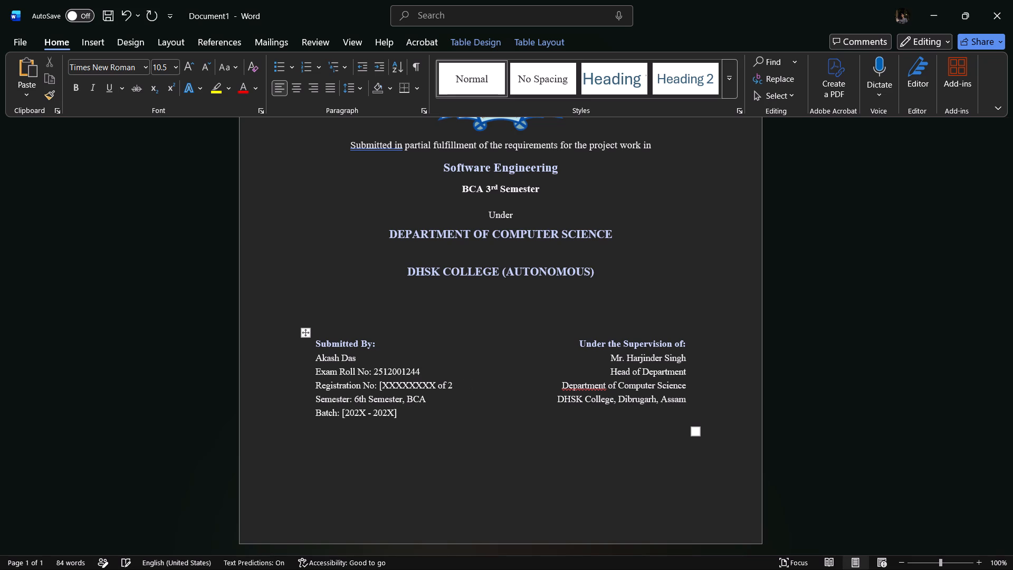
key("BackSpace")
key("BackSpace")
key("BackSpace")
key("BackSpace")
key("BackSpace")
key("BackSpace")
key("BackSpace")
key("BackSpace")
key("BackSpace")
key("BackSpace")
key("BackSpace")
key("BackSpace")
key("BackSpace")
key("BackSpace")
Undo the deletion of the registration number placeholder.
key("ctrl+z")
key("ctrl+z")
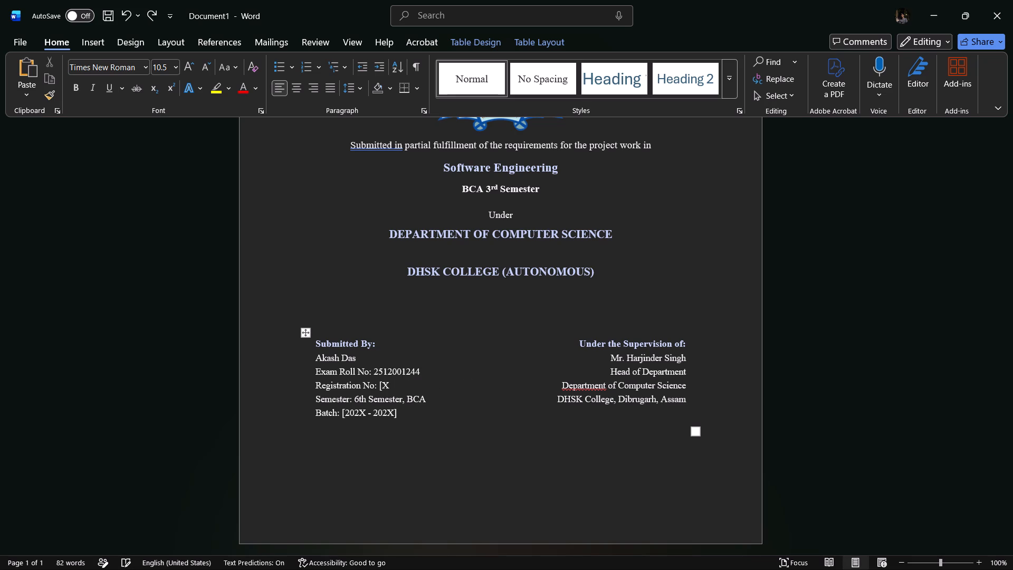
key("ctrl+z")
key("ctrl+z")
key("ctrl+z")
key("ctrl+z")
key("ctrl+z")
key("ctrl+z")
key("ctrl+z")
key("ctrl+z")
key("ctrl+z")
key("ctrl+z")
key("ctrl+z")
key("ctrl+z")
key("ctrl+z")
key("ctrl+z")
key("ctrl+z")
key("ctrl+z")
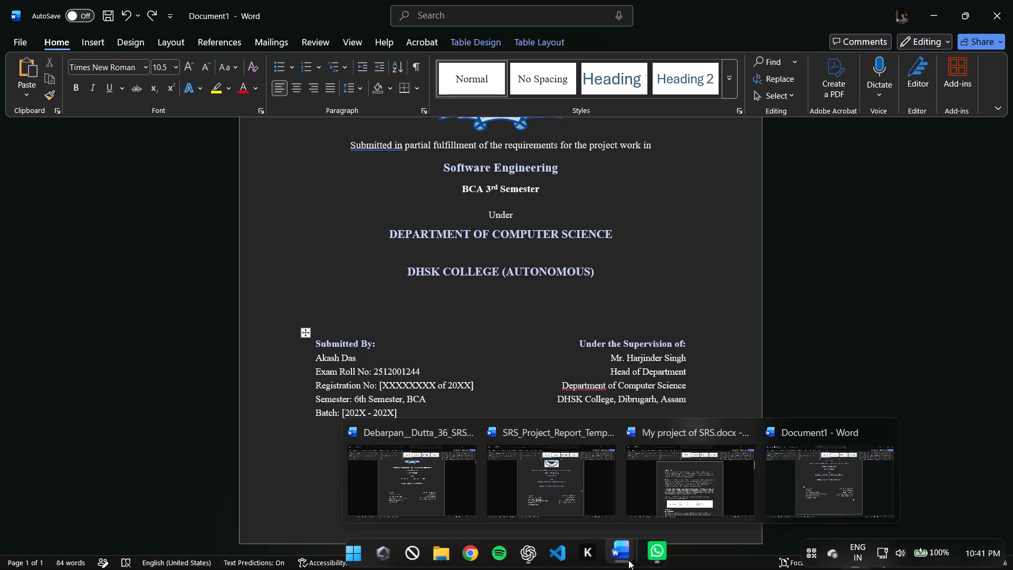
Following the classmate's SRS copy, replace the registration placeholder with the student's registration number followed by "of 2025".
left_click(419, 496)
scroll(423, 466, "down", 1)
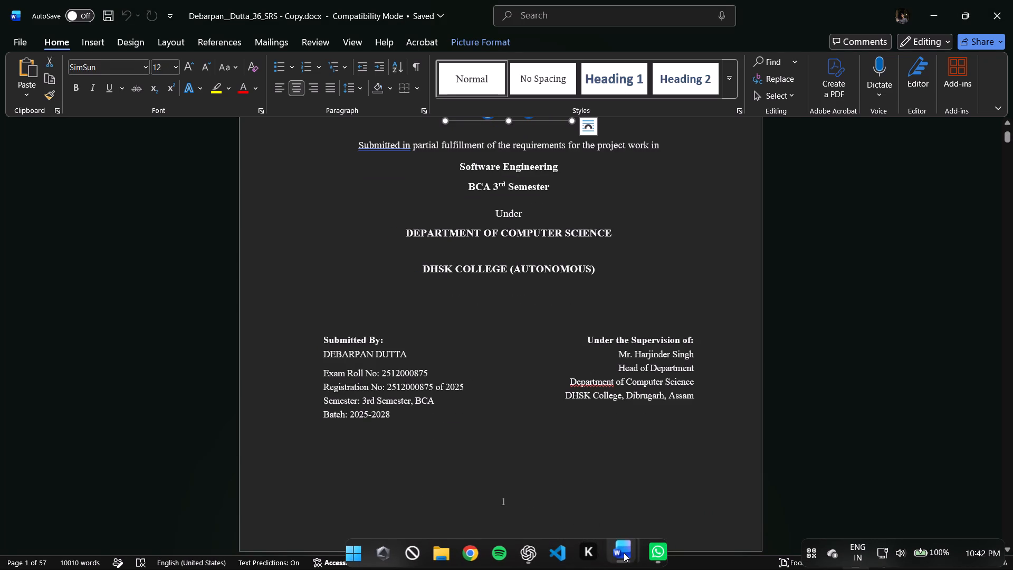
left_click(803, 481)
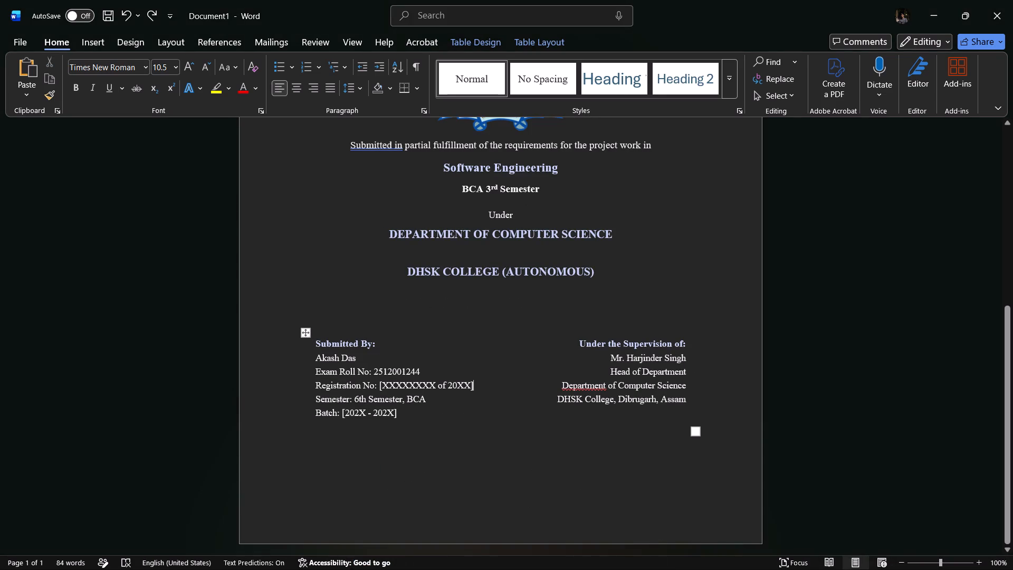
key("BackSpace")
key("BackSpace")
key("BackSpace")
key("BackSpace")
key("BackSpace")
key("BackSpace")
key("BackSpace")
key("BackSpace")
key("BackSpace")
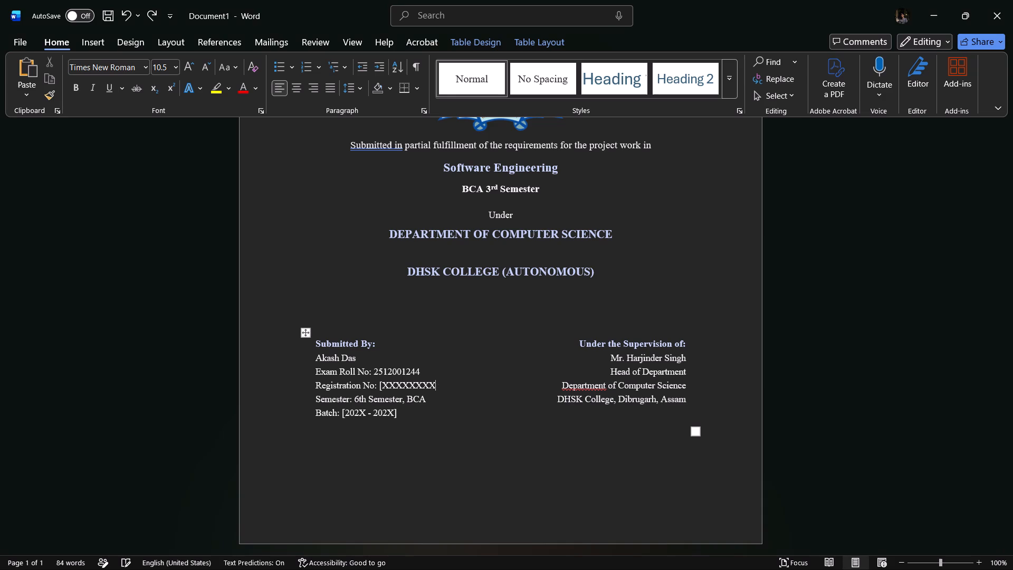
key("BackSpace")
key("BackSpace")
key("BackSpace")
key("BackSpace")
key("BackSpace")
key("BackSpace")
key("BackSpace")
key("BackSpace")
key("BackSpace")
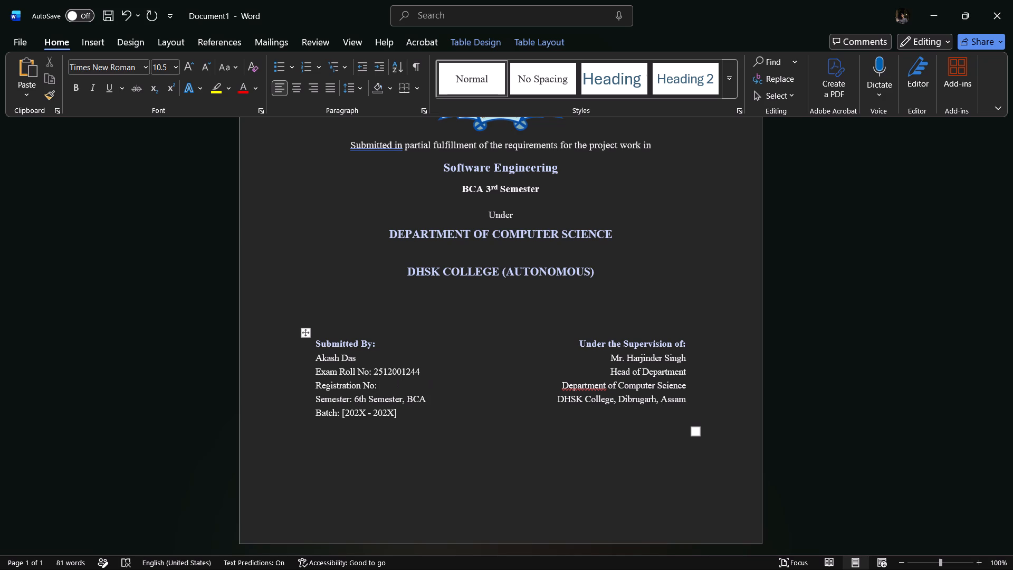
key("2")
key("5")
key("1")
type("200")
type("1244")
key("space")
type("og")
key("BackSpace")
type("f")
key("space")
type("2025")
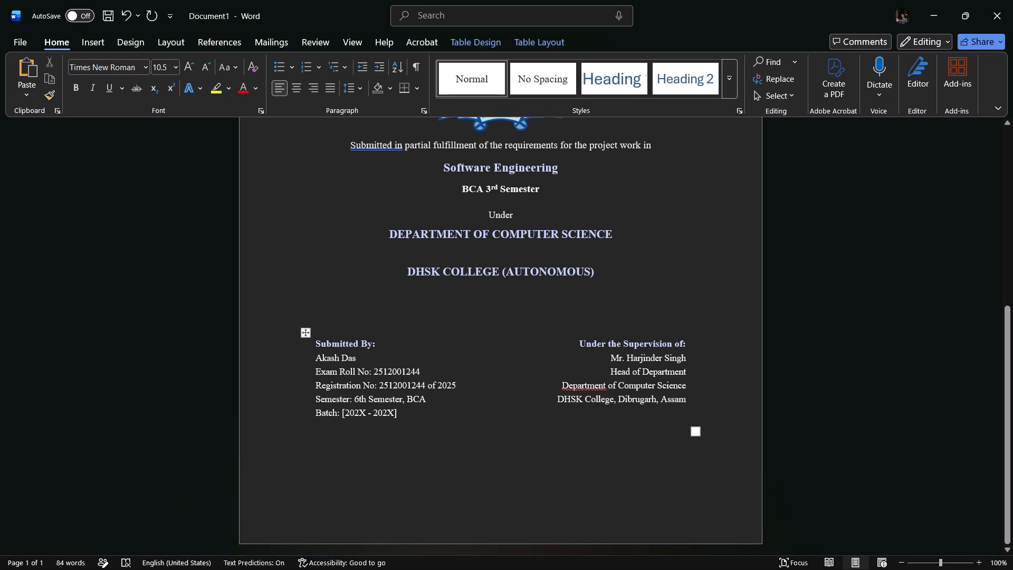
Set the batch to 2025 - 2028 without the square brackets, checking the years against the classmate's SRS copy.
left_click(366, 410)
key("BackSpace")
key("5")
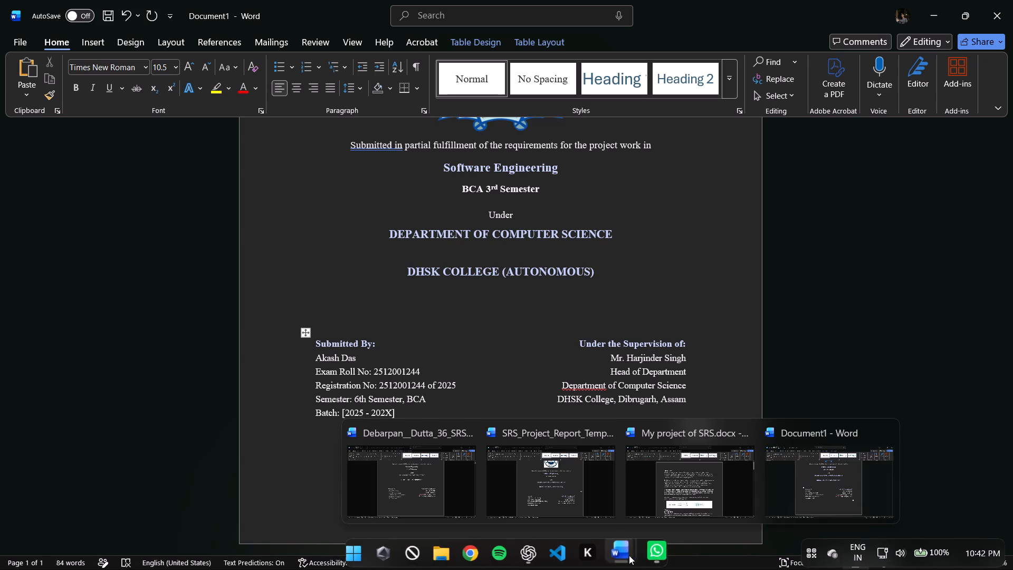
left_click(442, 501)
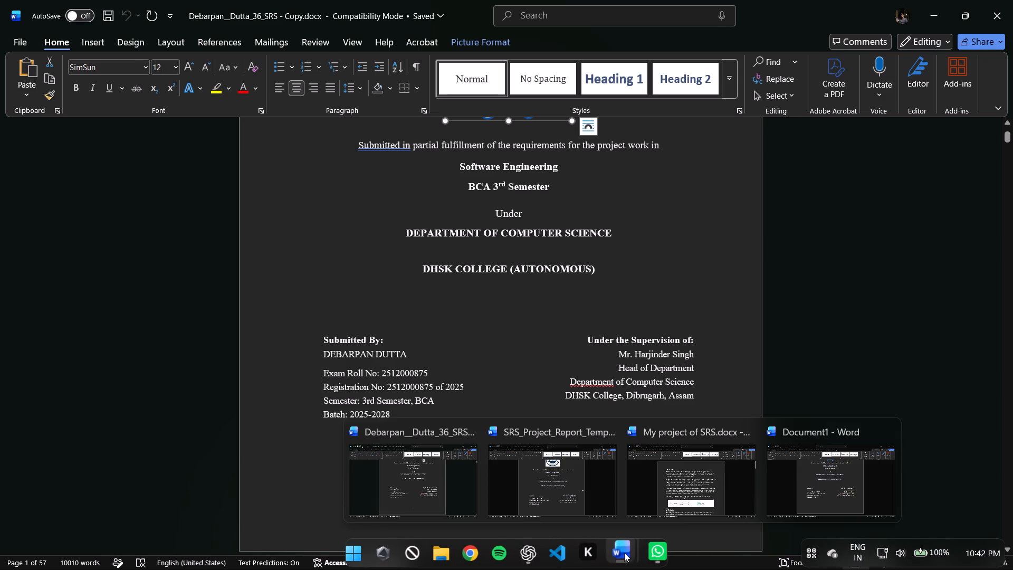
left_click(788, 496)
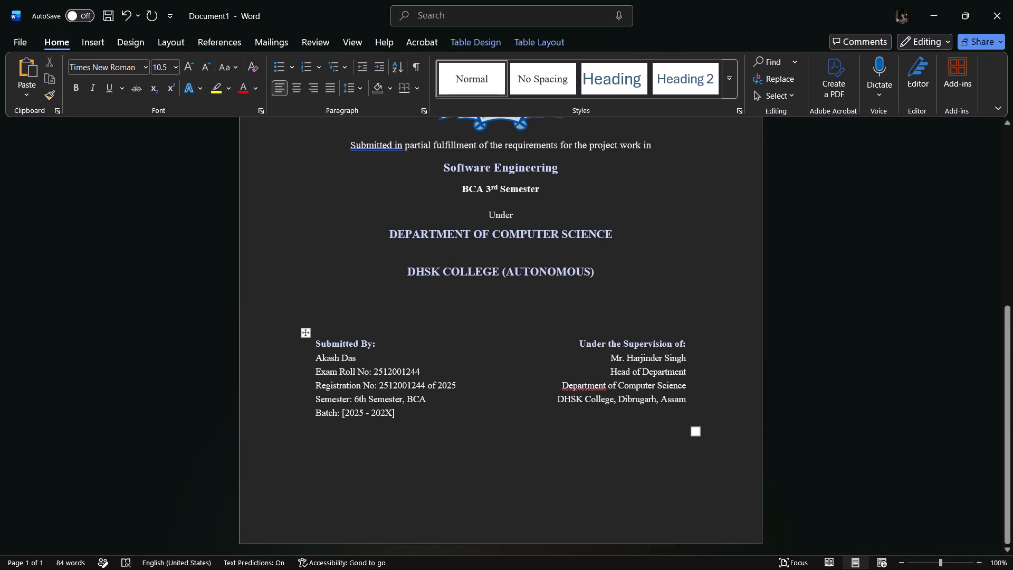
left_click(402, 413)
key("BackSpace")
key("BackSpace")
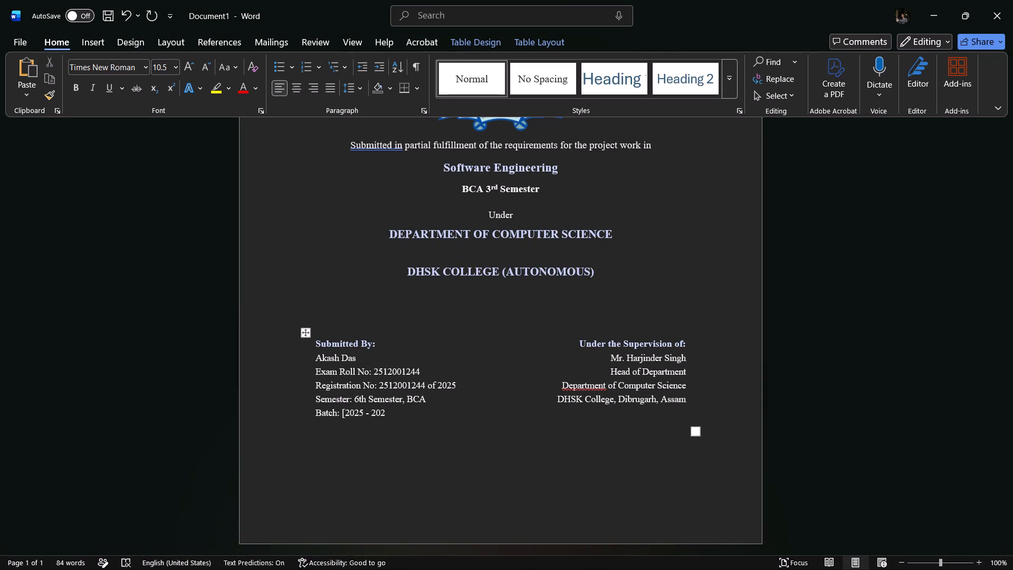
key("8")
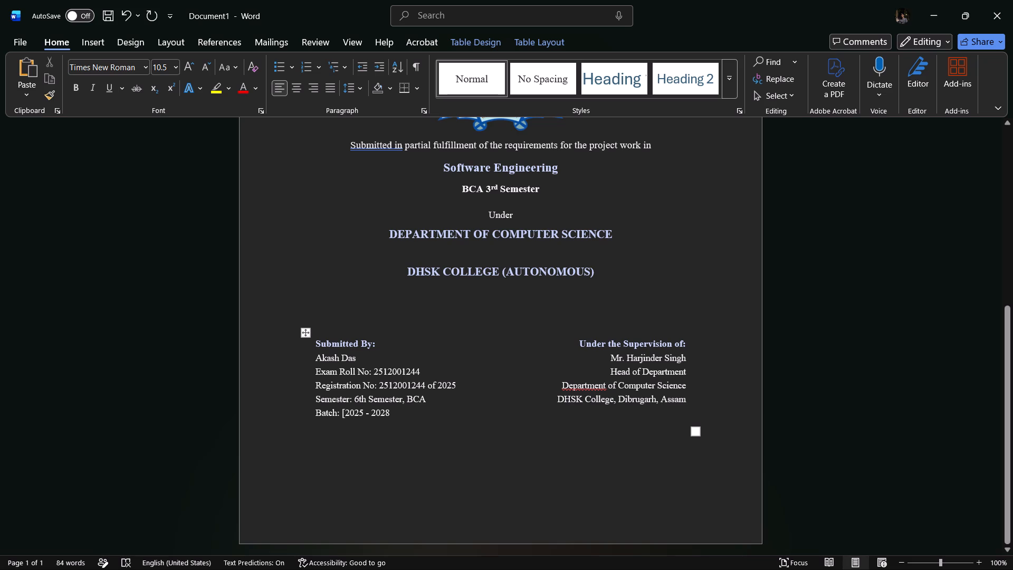
left_click(346, 416)
key("BackSpace")
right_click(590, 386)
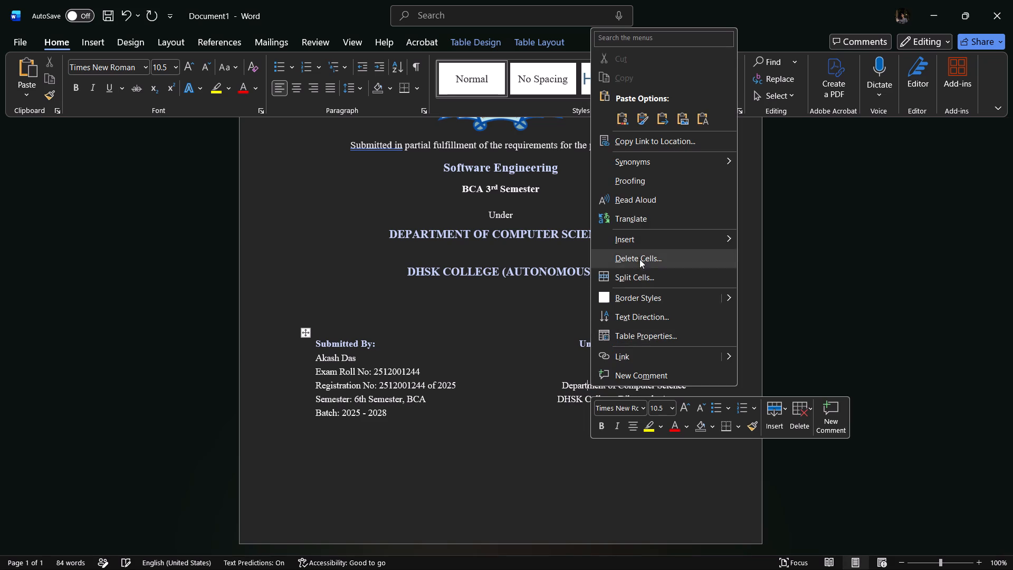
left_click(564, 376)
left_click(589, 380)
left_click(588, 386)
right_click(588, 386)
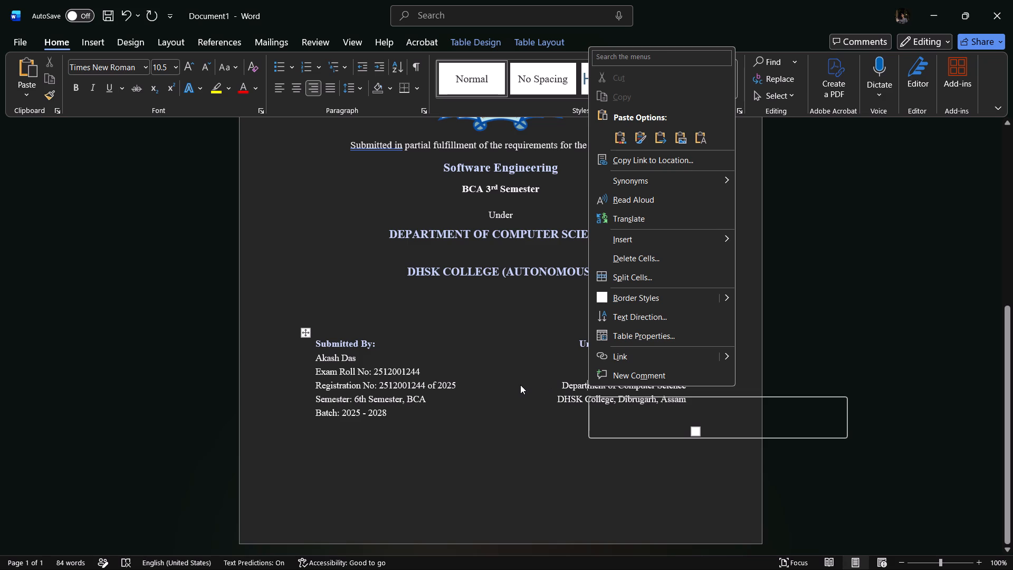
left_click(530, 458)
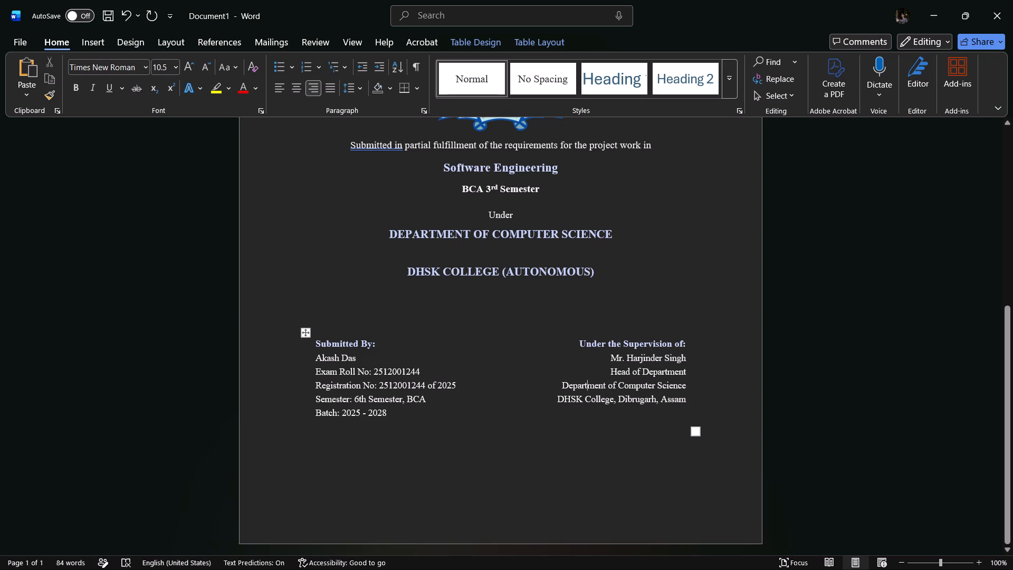
Change the semester in the Submitted By details to 3rd Semester, checking it against the classmate's SRS copy.
left_click(501, 469)
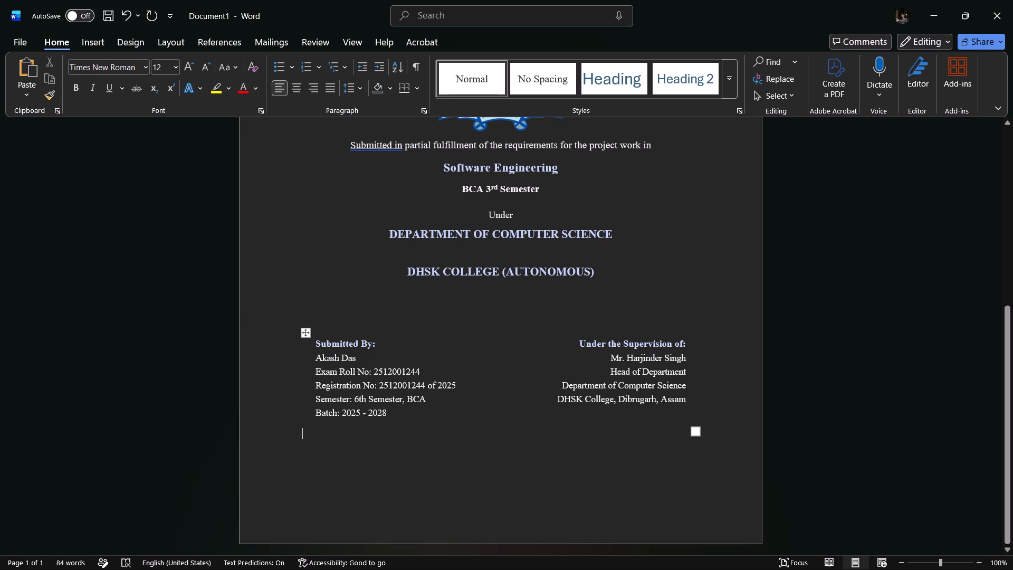
left_click(357, 398)
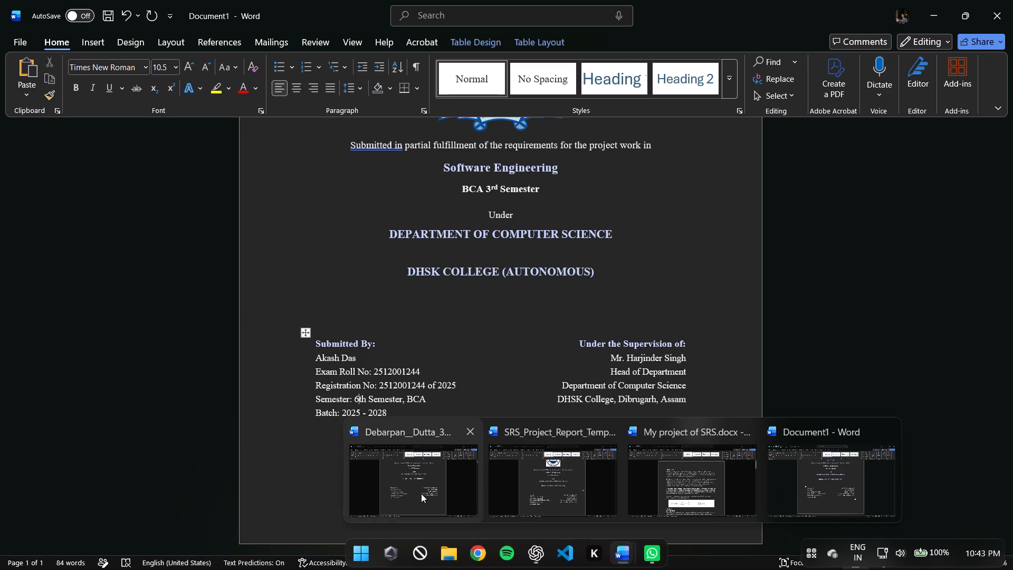
left_click(421, 492)
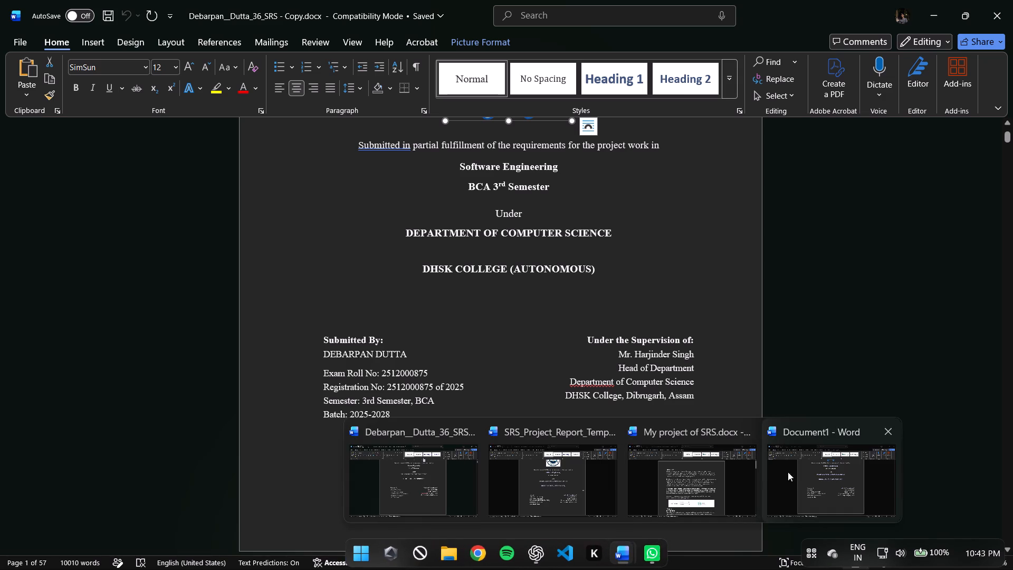
left_click(830, 494)
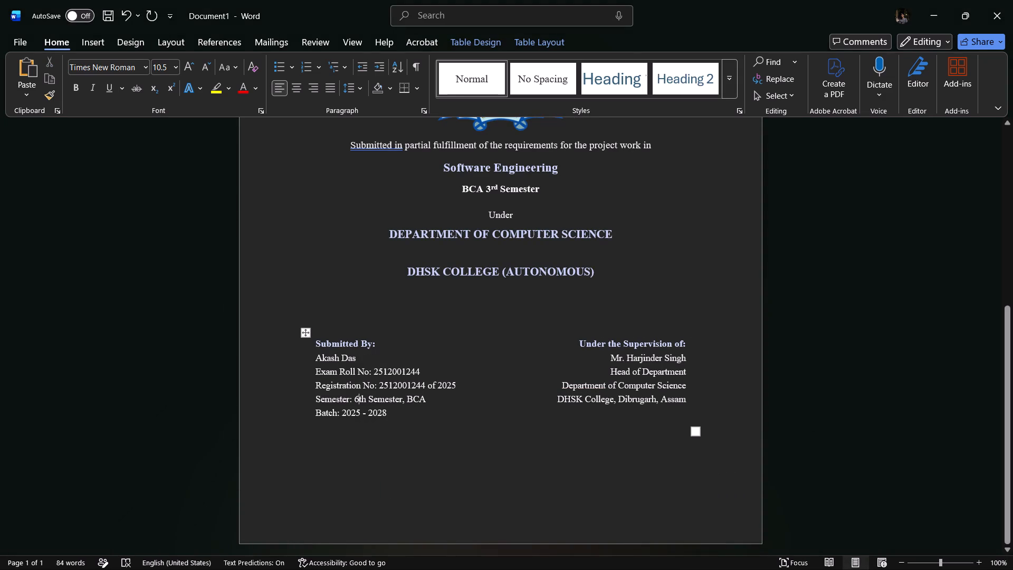
left_click(366, 397)
key("BackSpace")
key("BackSpace")
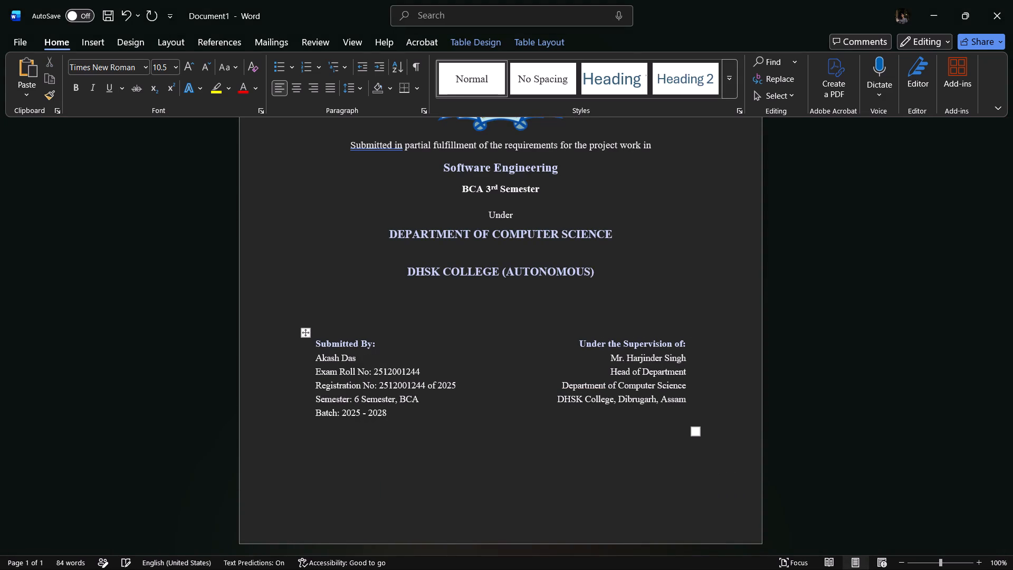
key("BackSpace")
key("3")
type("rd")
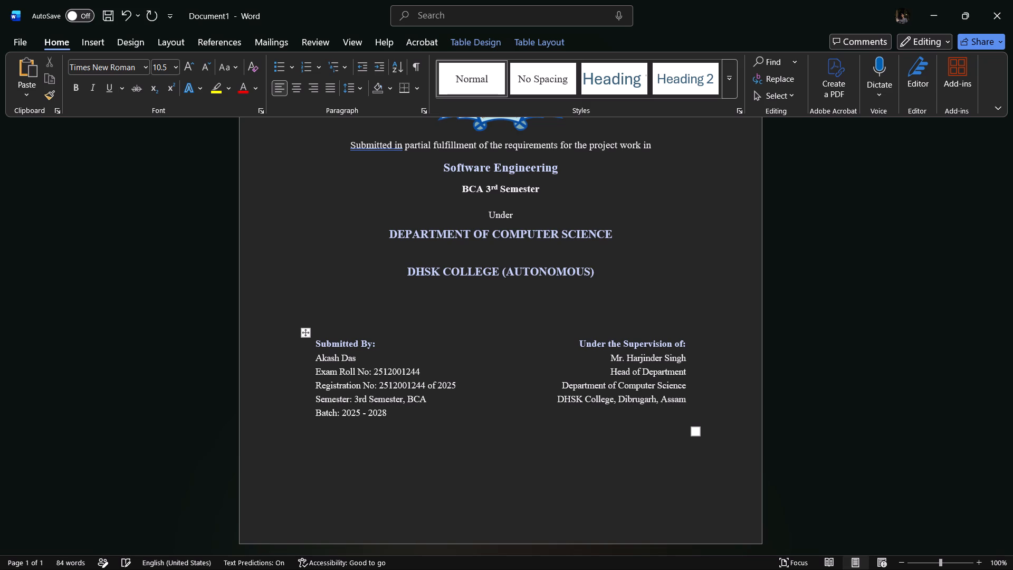
Start a new blank page below the Submitted By and Supervision table of the cover page.
left_click(501, 510)
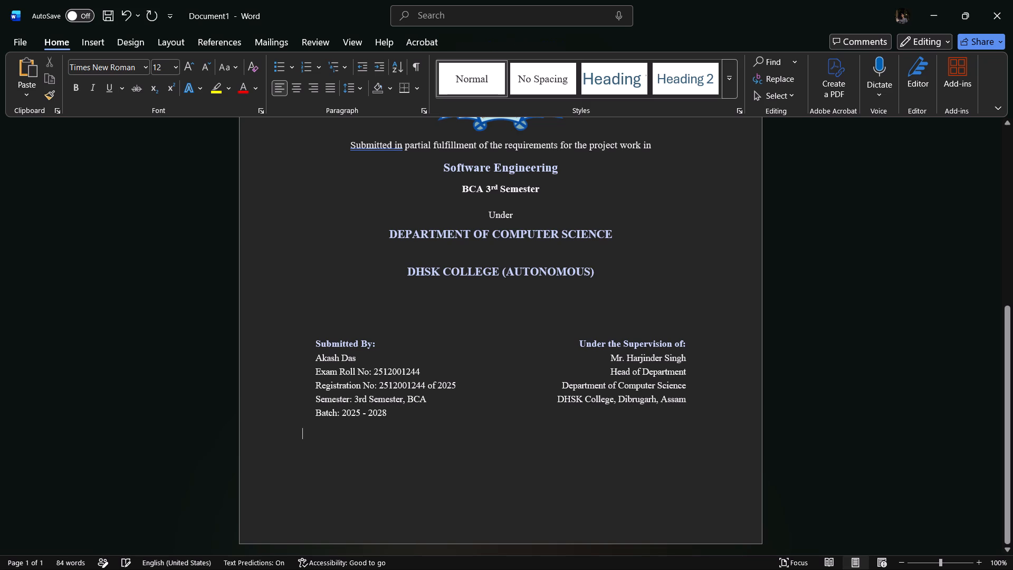
scroll(516, 495, "up", 4)
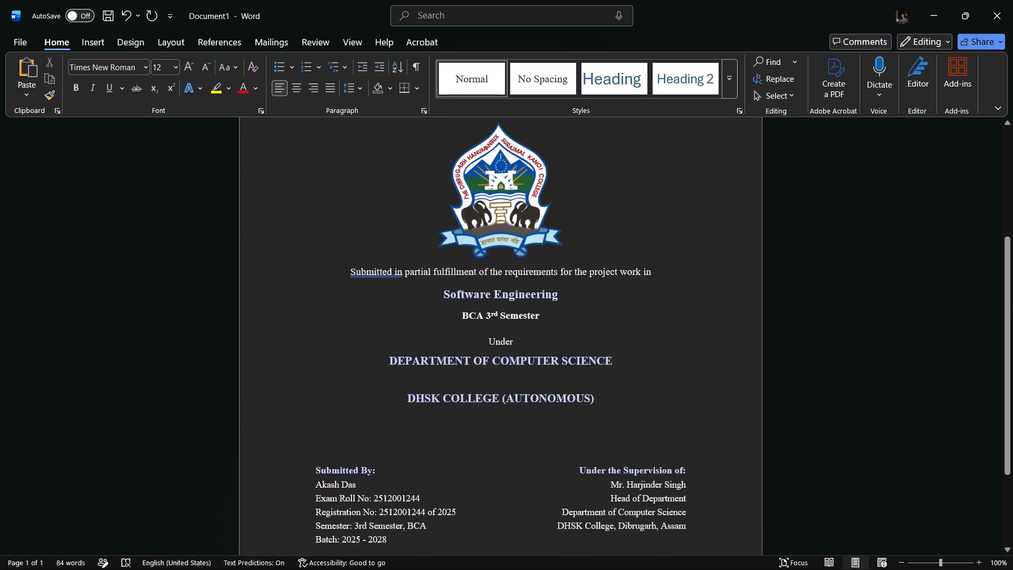
scroll(516, 495, "up", 3)
scroll(508, 492, "down", 8)
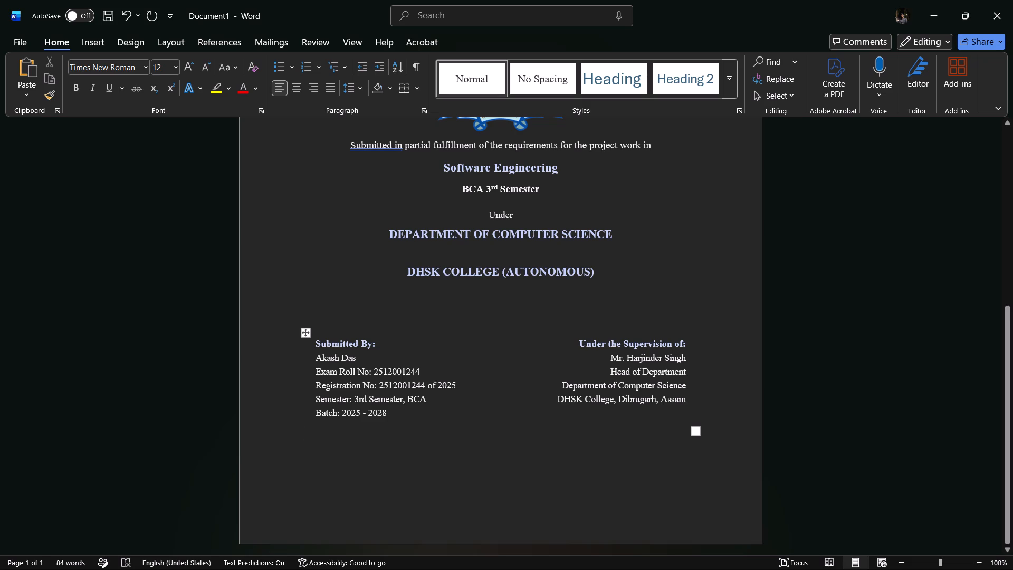
key("Return")
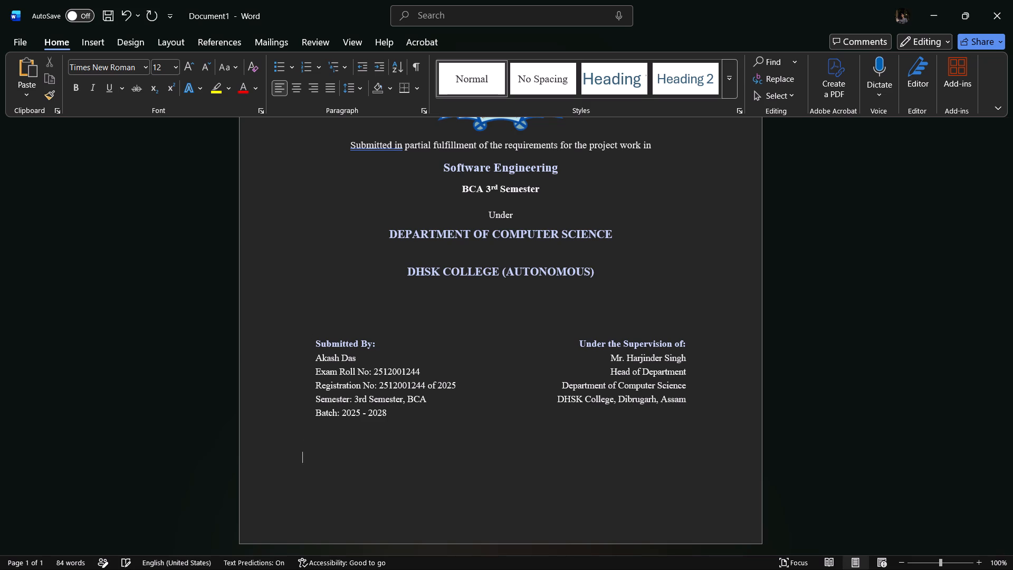
key("Return")
scroll(451, 515, "down", 4)
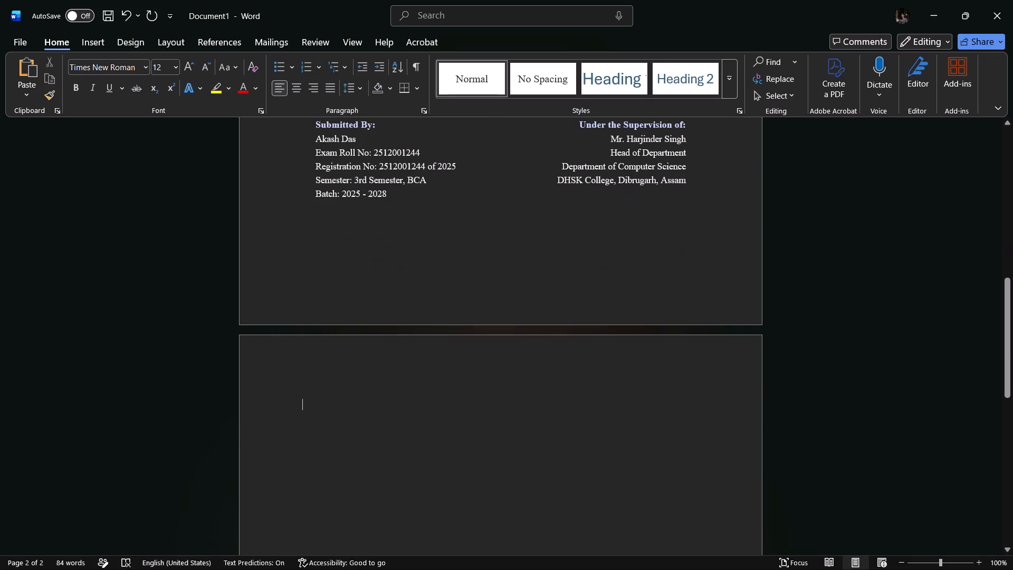
scroll(436, 471, "down", 1)
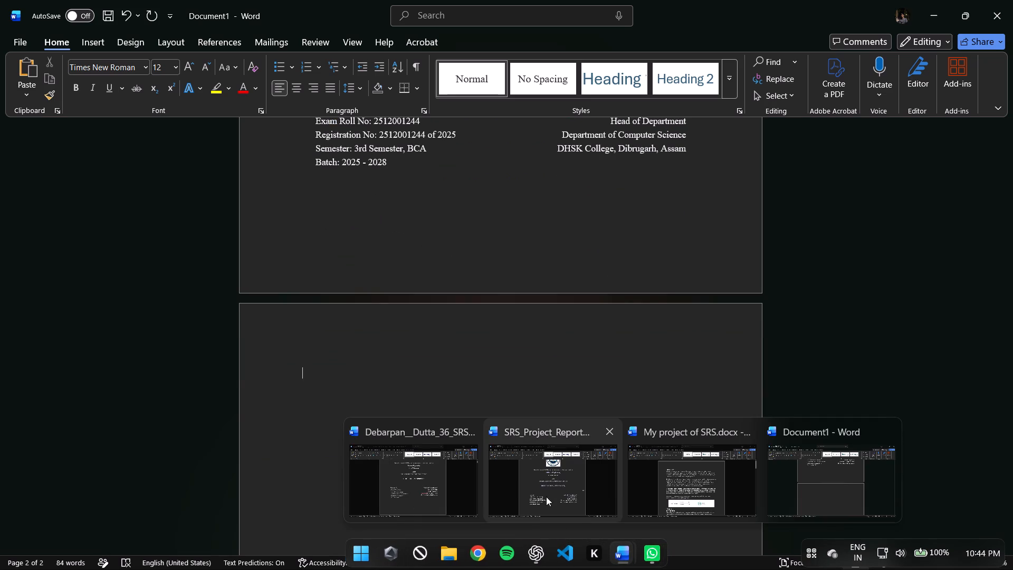
In SRS_Project_Report_Template, copy the whole Certificate of the Coordinator section, from its heading through the date and signature block.
left_click(552, 481)
scroll(515, 411, "down", 7)
left_click(551, 336)
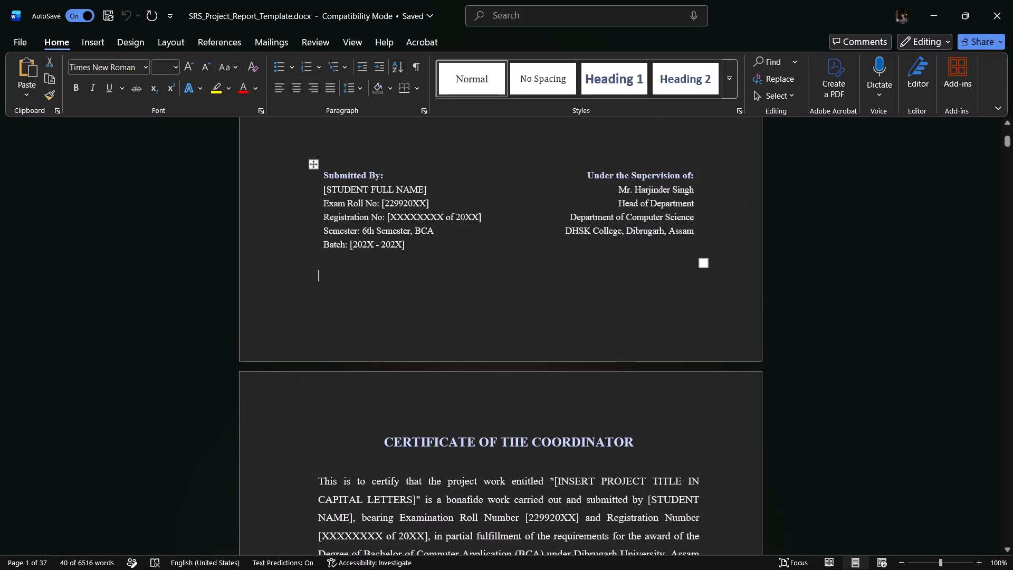
scroll(542, 368, "down", 8)
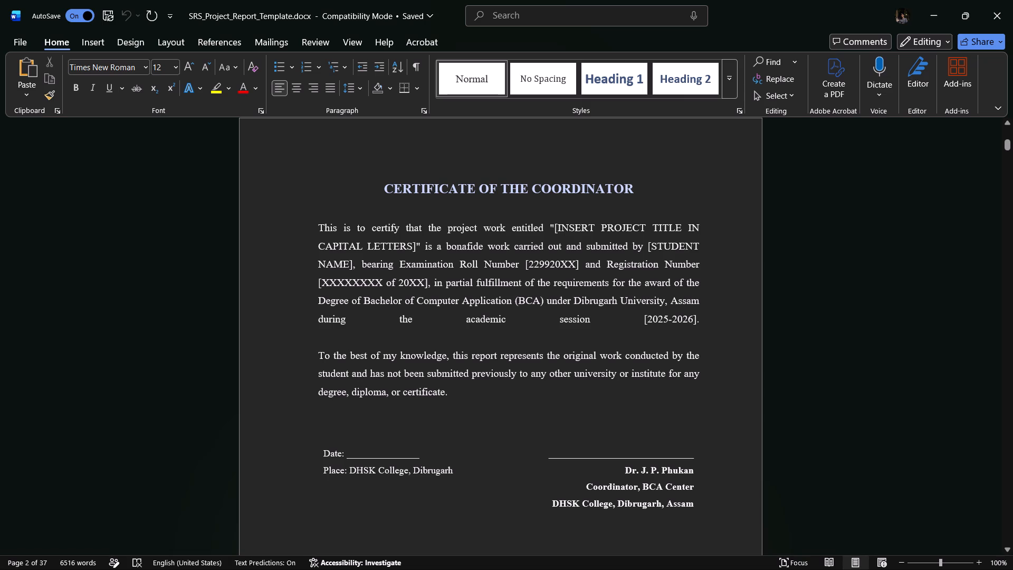
left_click_drag(374, 167, 671, 515)
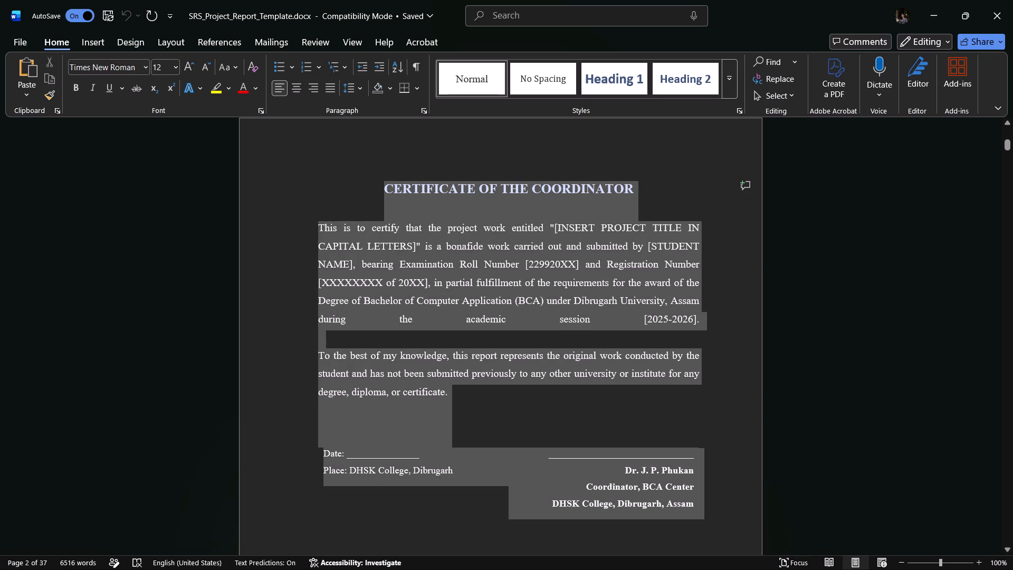
left_click_drag(671, 515, 706, 484)
scroll(705, 482, "down", 4)
left_click(694, 461)
scroll(547, 465, "up", 3)
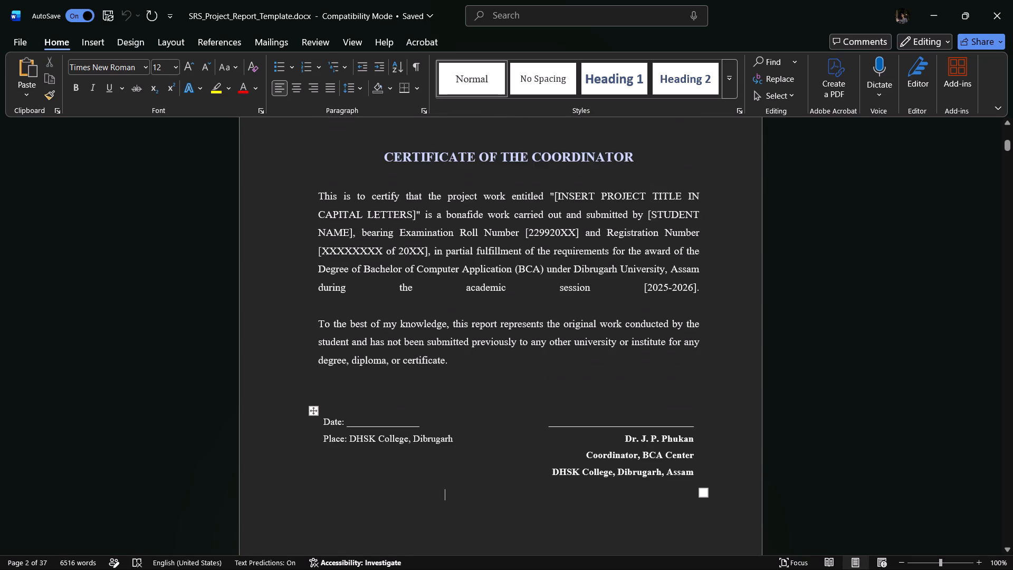
scroll(366, 291, "up", 3)
left_click_drag(356, 222, 600, 426)
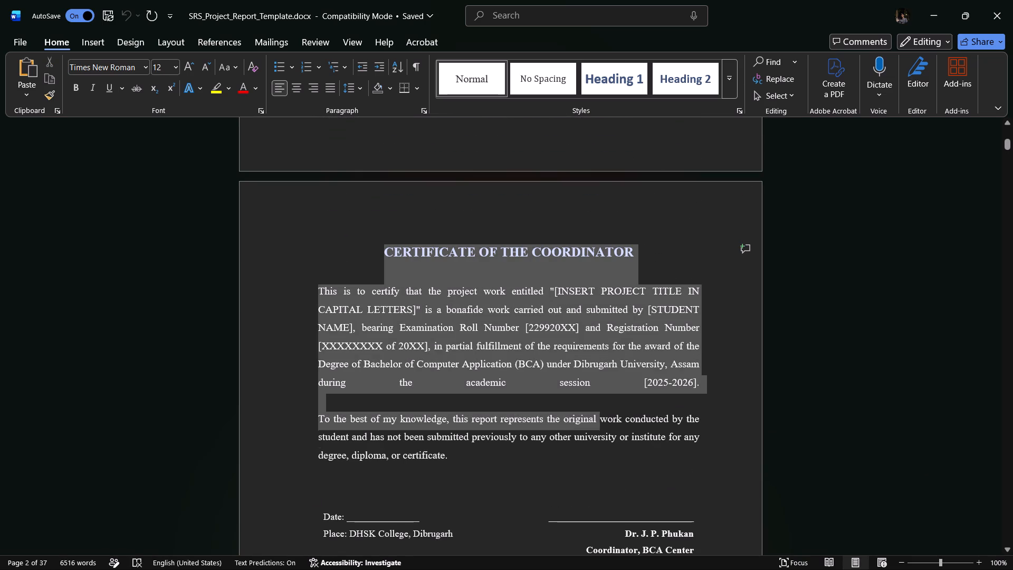
left_click_drag(600, 426, 694, 499)
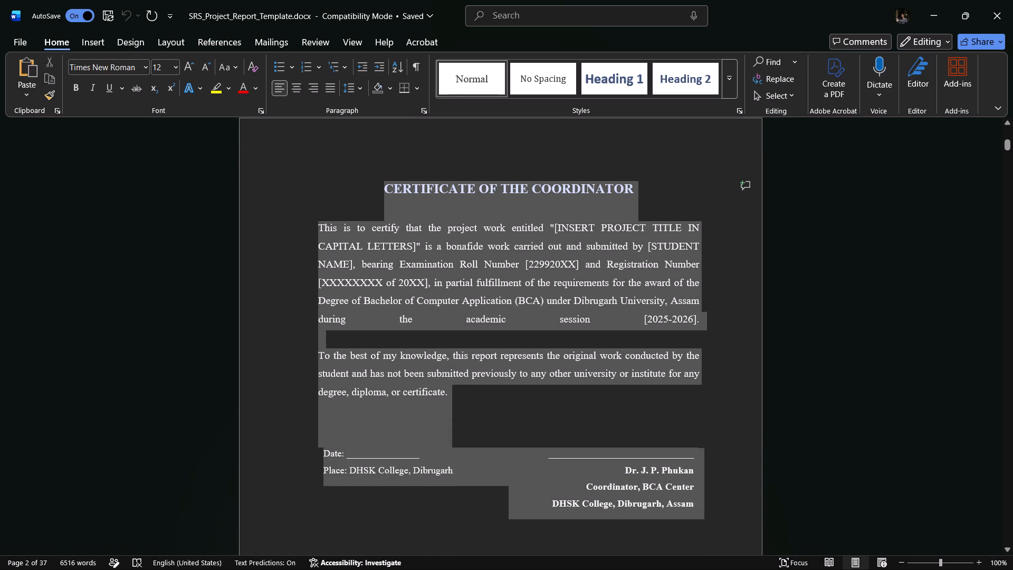
left_click_drag(694, 499, 696, 502)
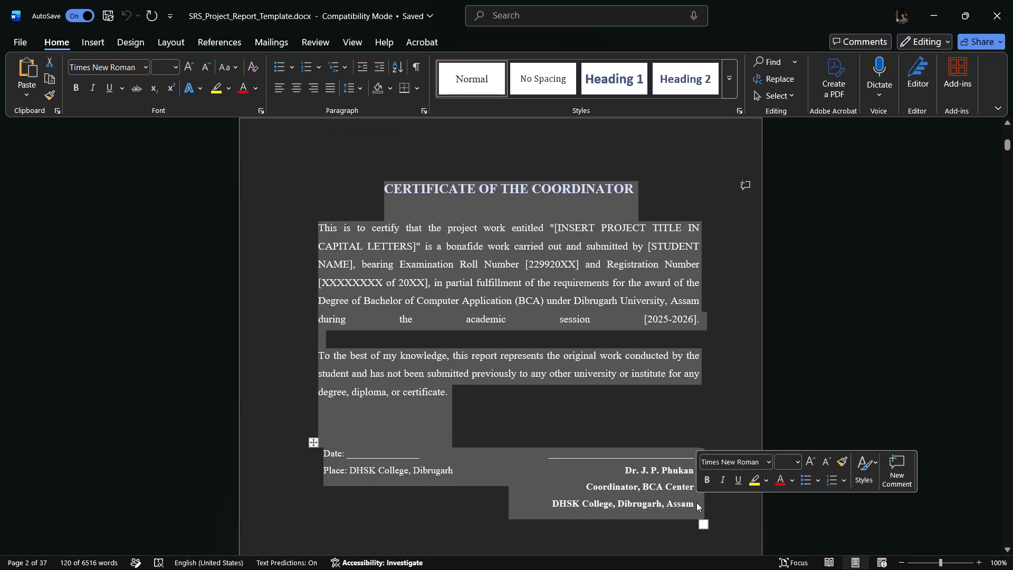
key("ctrl+c")
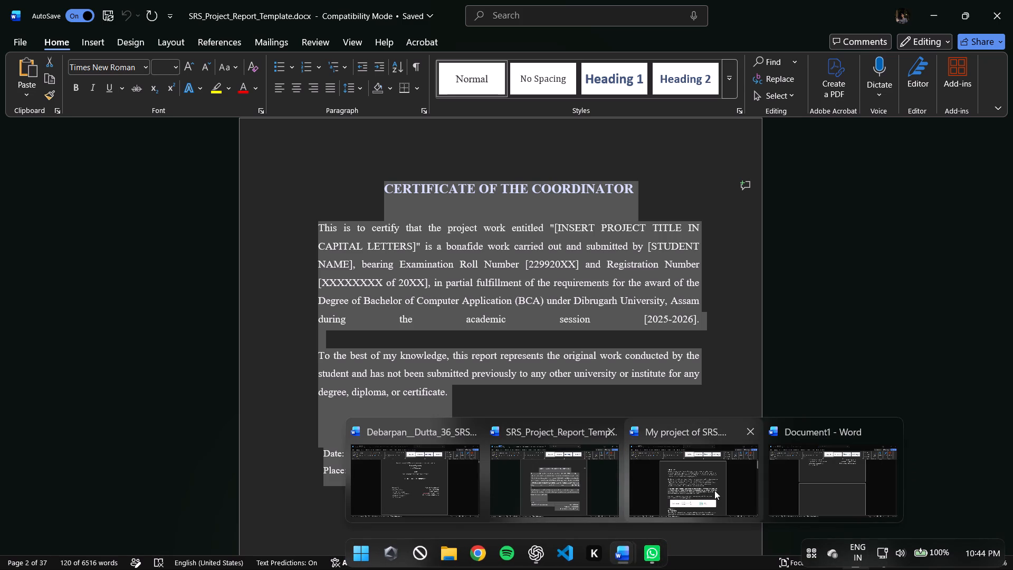
Paste the copied Certificate of the Coordinator onto the second page of Document1 and look over its placement.
left_click(800, 487)
key("ctrl+v")
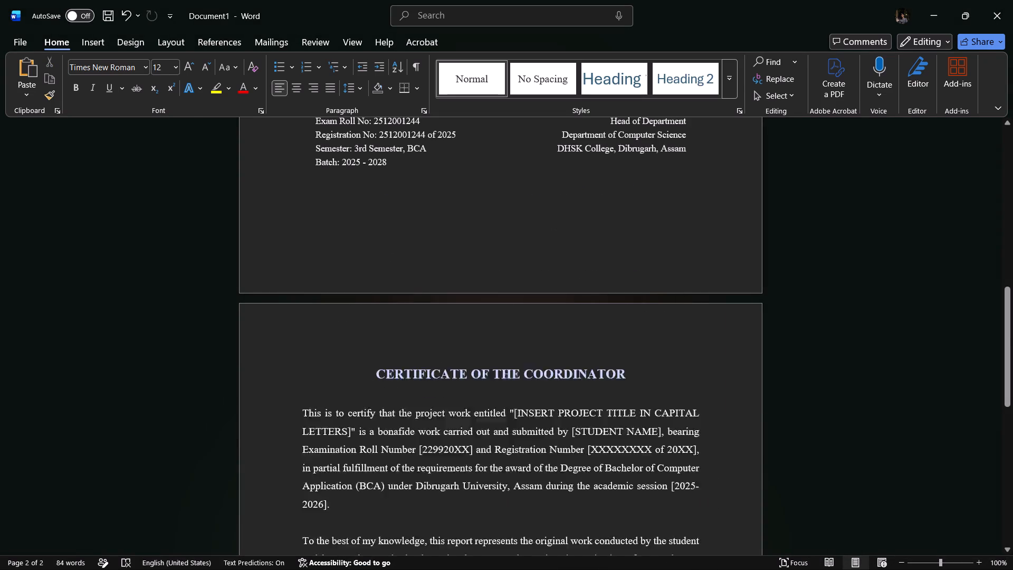
scroll(510, 358, "down", 2)
scroll(511, 356, "up", 11)
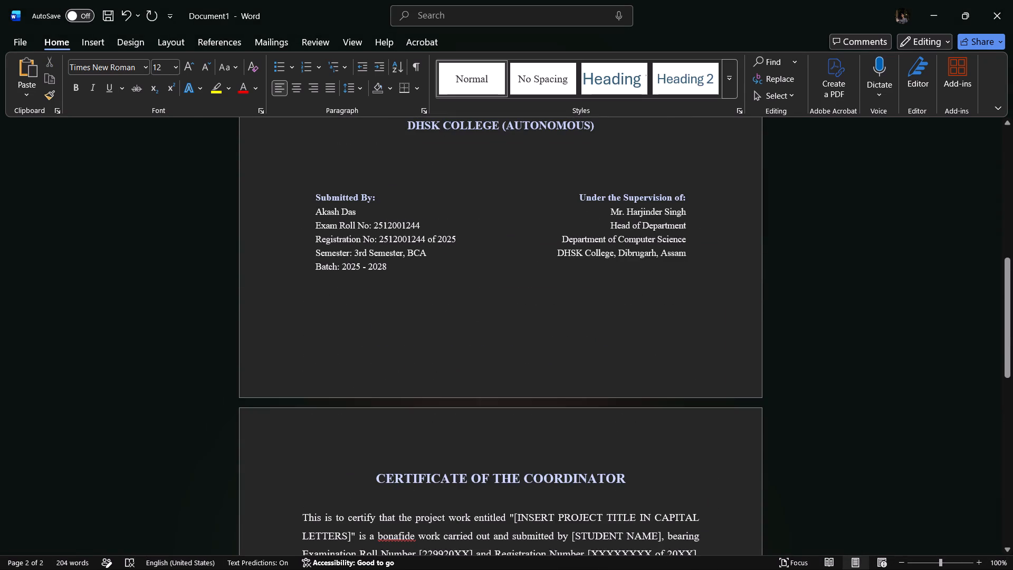
scroll(513, 353, "down", 7)
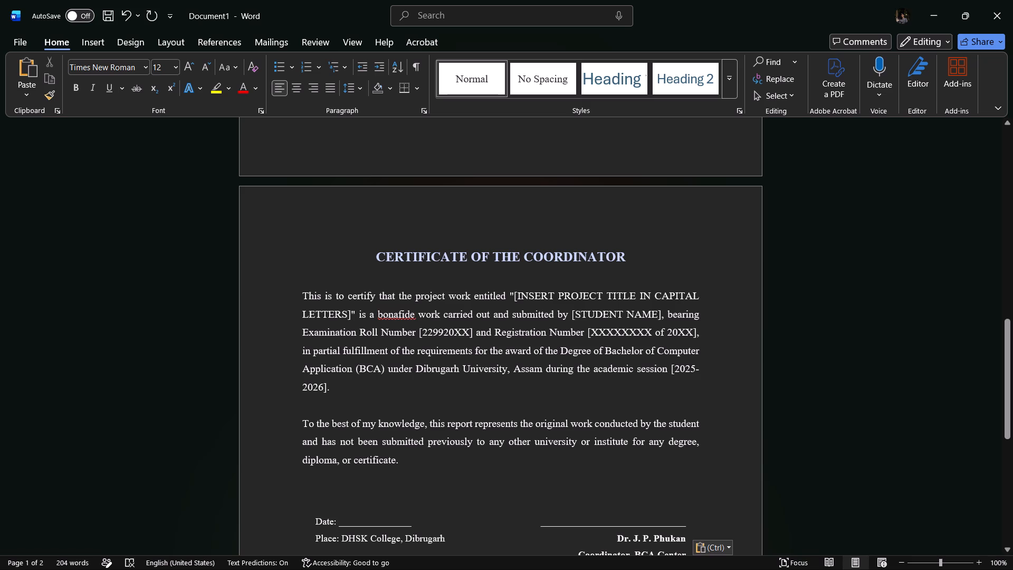
Check the spelling suggestion for "bonafide" in the certificate's first paragraph.
right_click(399, 311)
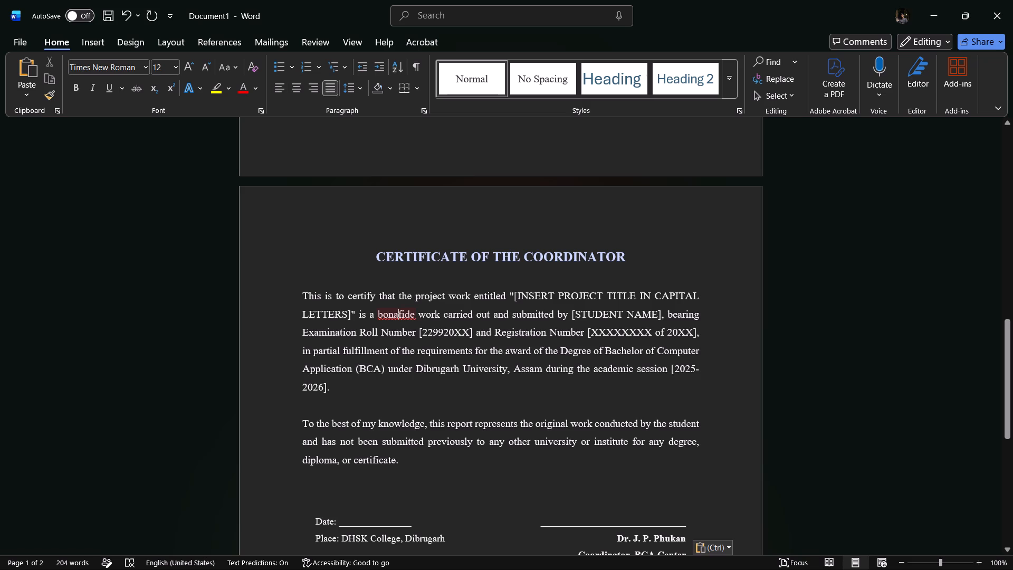
left_click(399, 316)
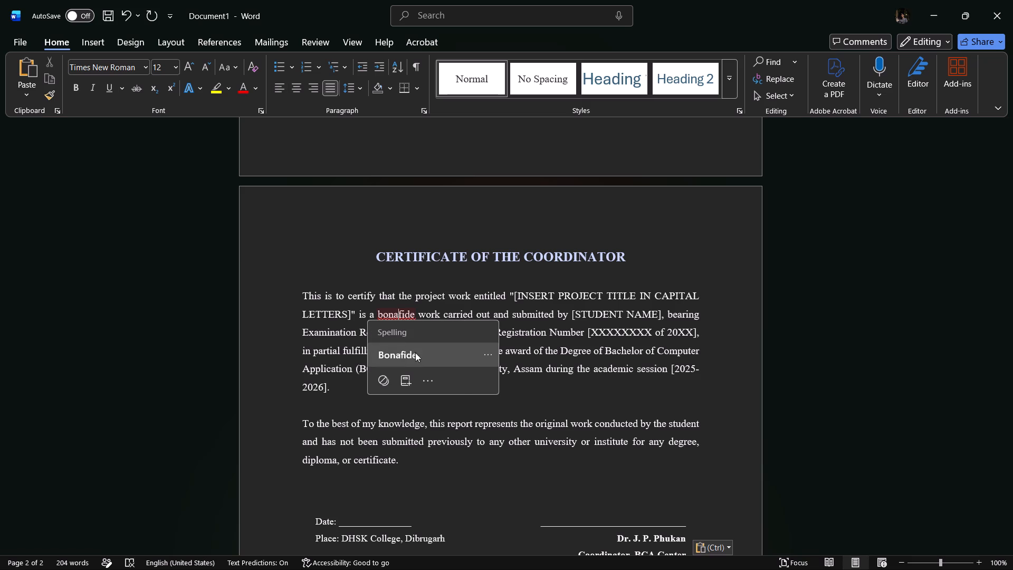
left_click(572, 413)
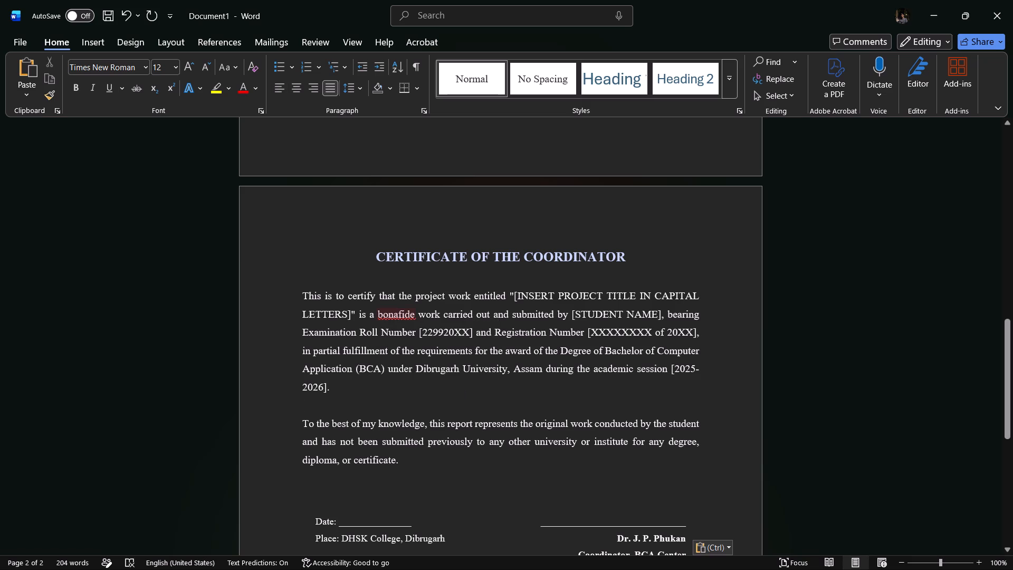
left_click(403, 312)
left_click(531, 393)
Delete the bracketed project title placeholder from the certificate's first sentence, keeping the surrounding quotation marks.
left_click(514, 295)
left_click(349, 311)
key("BackSpace")
key("BackSpace")
key("BackSpace")
key("BackSpace")
key("BackSpace")
key("BackSpace")
key("BackSpace")
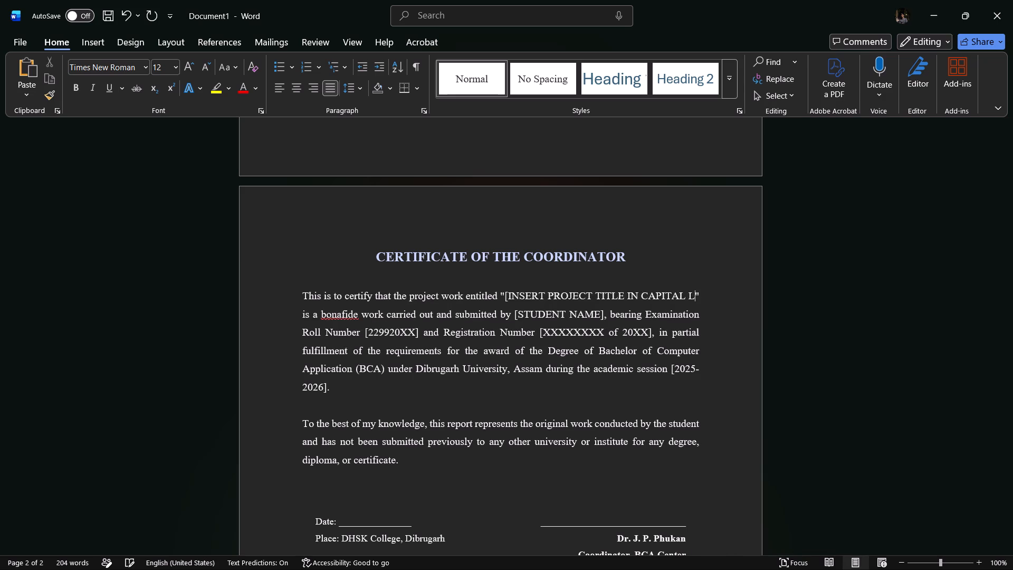
key("BackSpace")
key("BackSpace")
key("BackSpace")
key("BackSpace")
key("BackSpace")
key("BackSpace")
key("BackSpace")
key("BackSpace")
key("BackSpace")
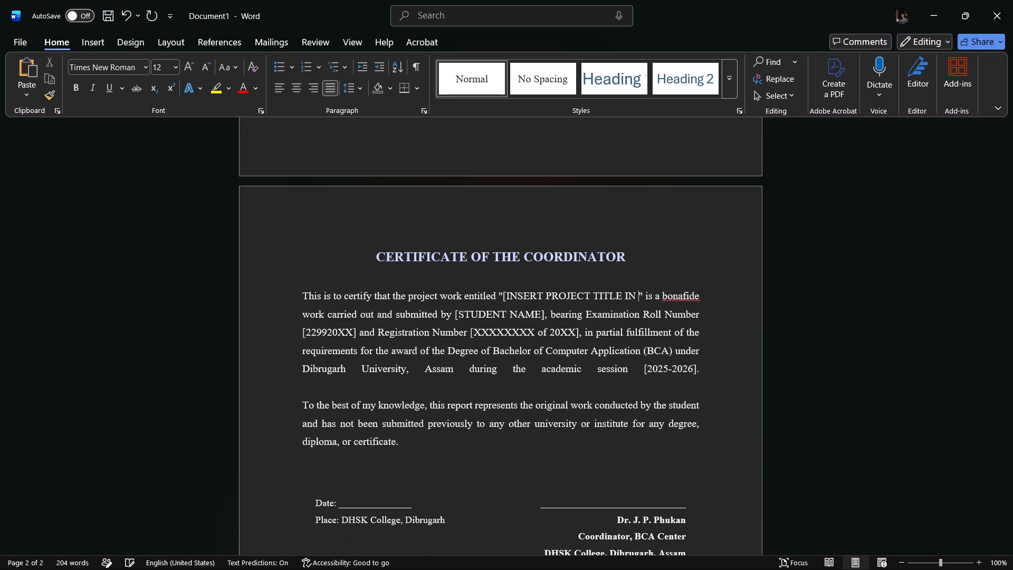
key("BackSpace")
key("BackSpace")
key("BackSpace")
key("BackSpace")
key("BackSpace")
key("BackSpace")
key("BackSpace")
key("BackSpace")
key("BackSpace")
key("BackSpace")
key("BackSpace")
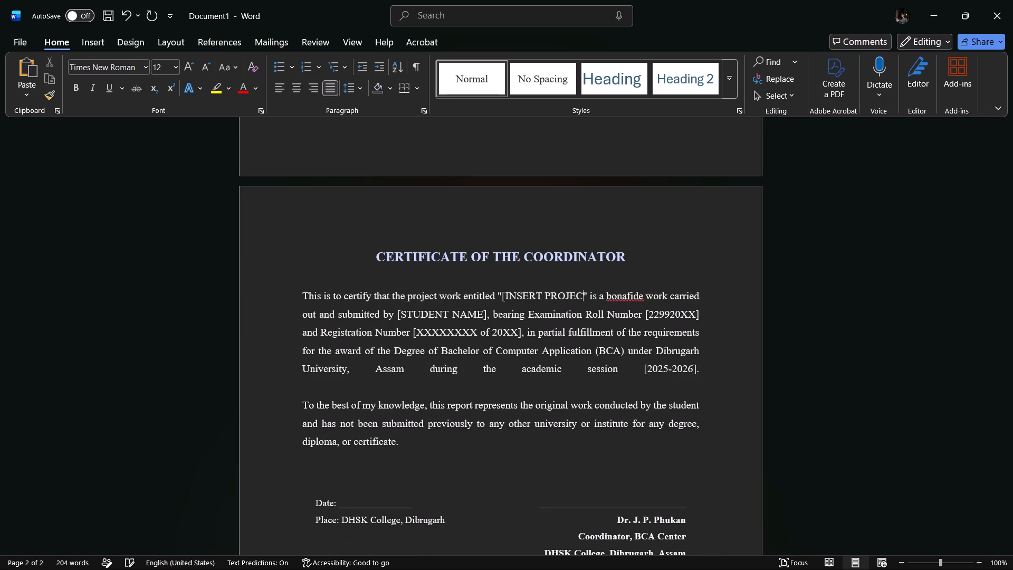
key("BackSpace")
key("BackSpace")
key("BackSpace")
key("BackSpace")
key("BackSpace")
key("BackSpace")
key("BackSpace")
key("BackSpace")
key("BackSpace")
key("BackSpace")
key("BackSpace")
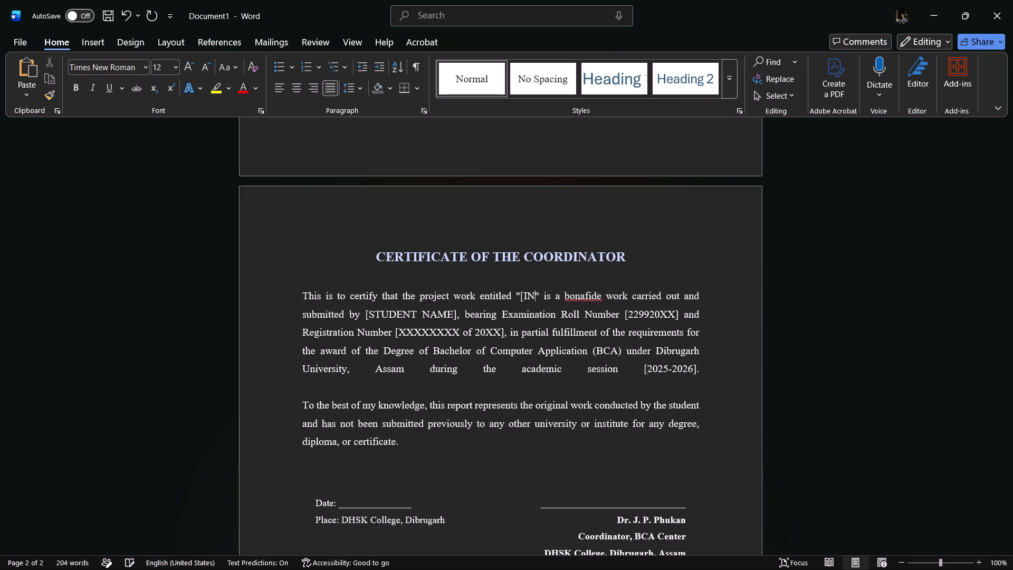
key("BackSpace")
key("BackSpace")
key("BackSpace")
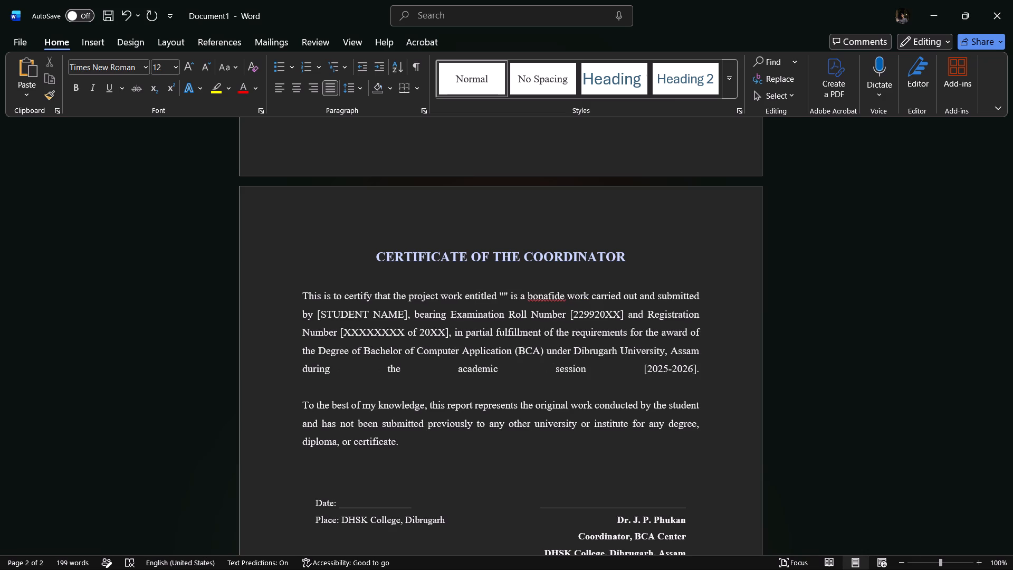
Enter STUDENT CAREER GUIDENCE between the quotation marks in the certificate's first sentence, consulting the cover page title.
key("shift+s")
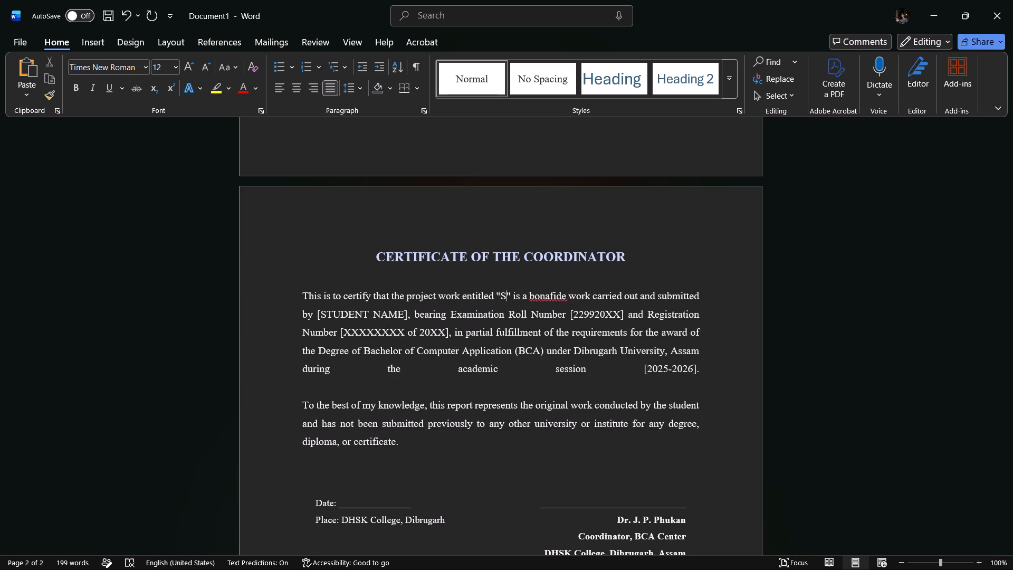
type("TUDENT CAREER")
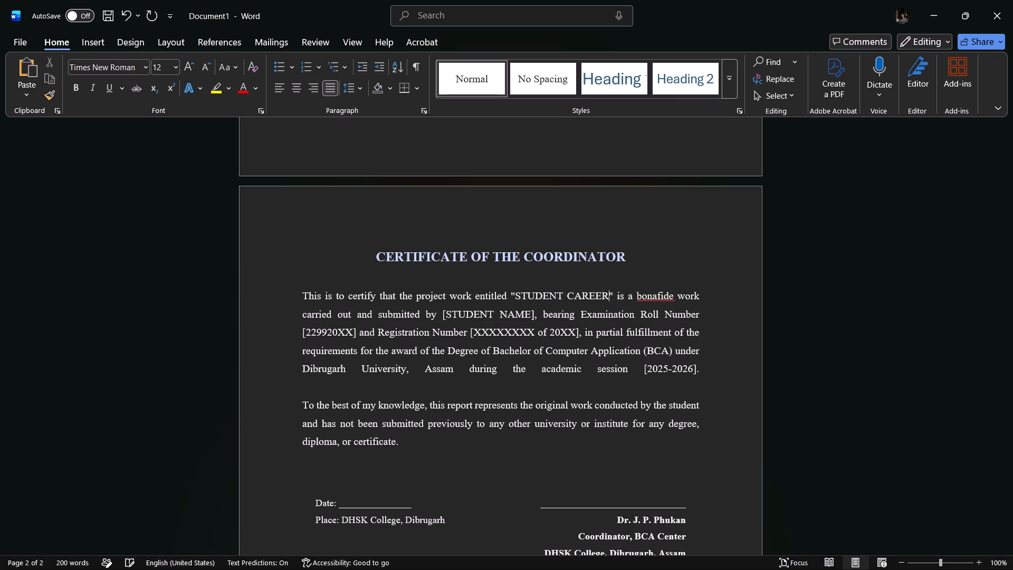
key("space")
scroll(404, 326, "up", 4)
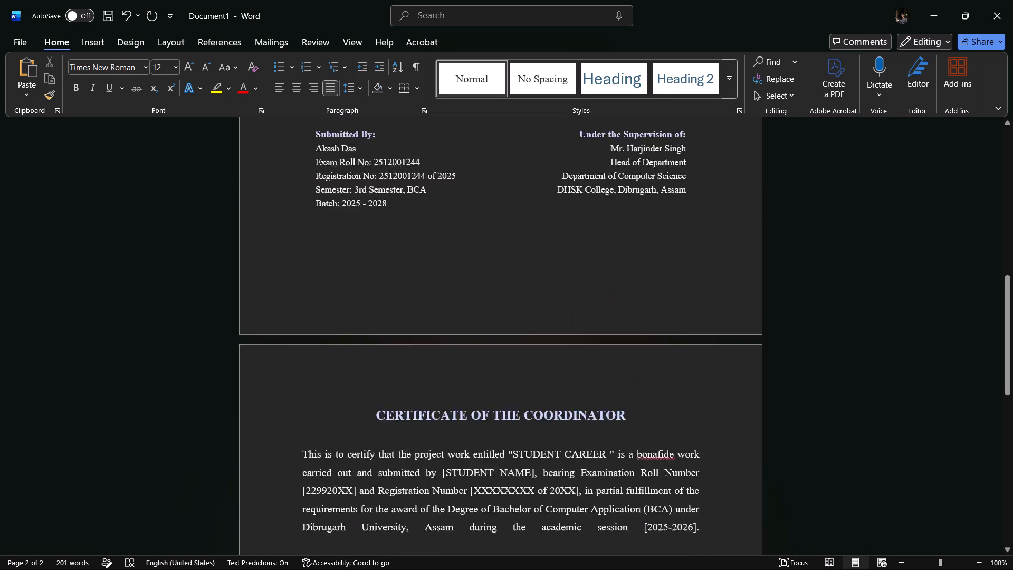
scroll(404, 326, "up", 10)
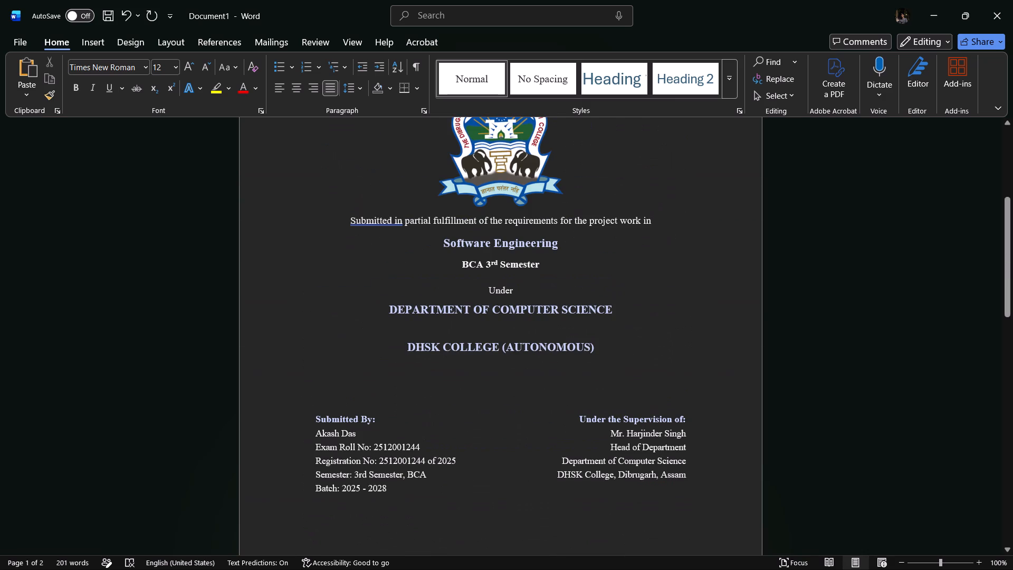
scroll(404, 326, "up", 6)
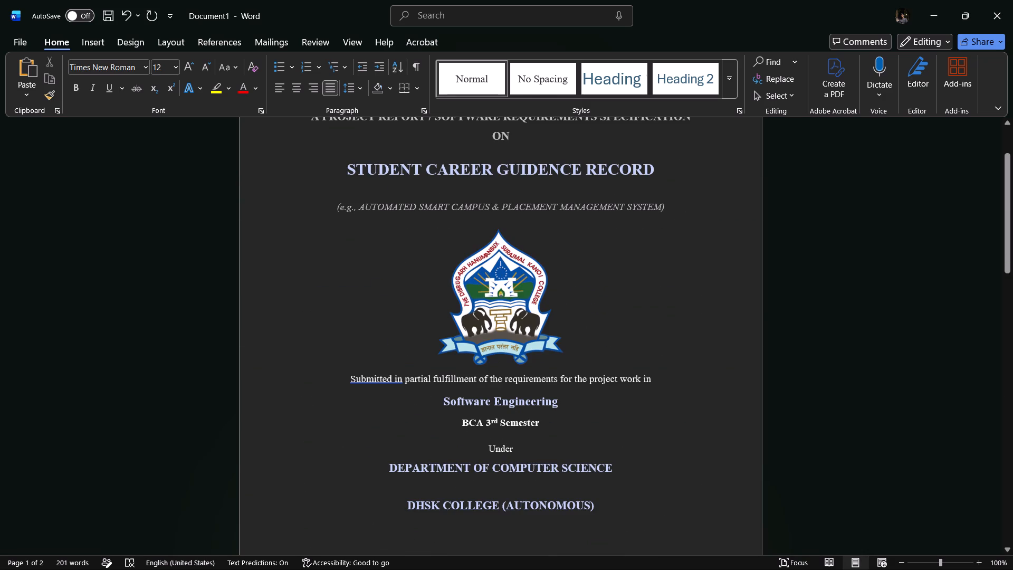
scroll(402, 355, "down", 7)
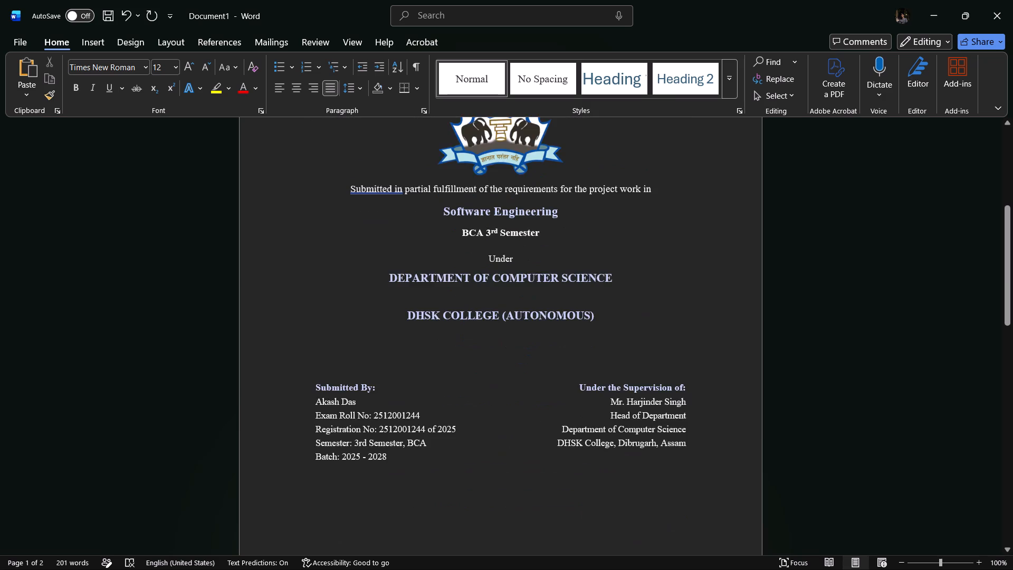
scroll(404, 359, "down", 10)
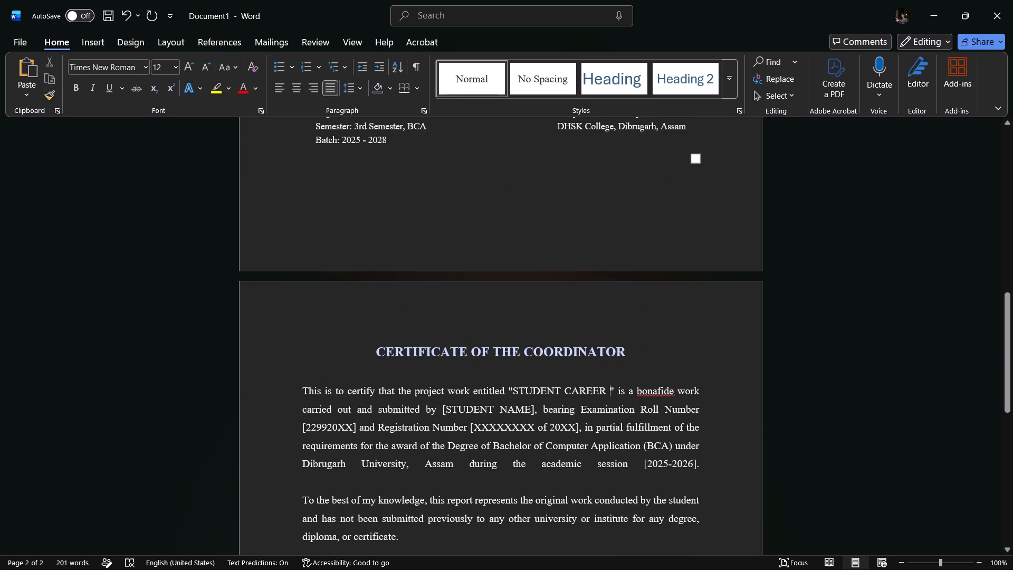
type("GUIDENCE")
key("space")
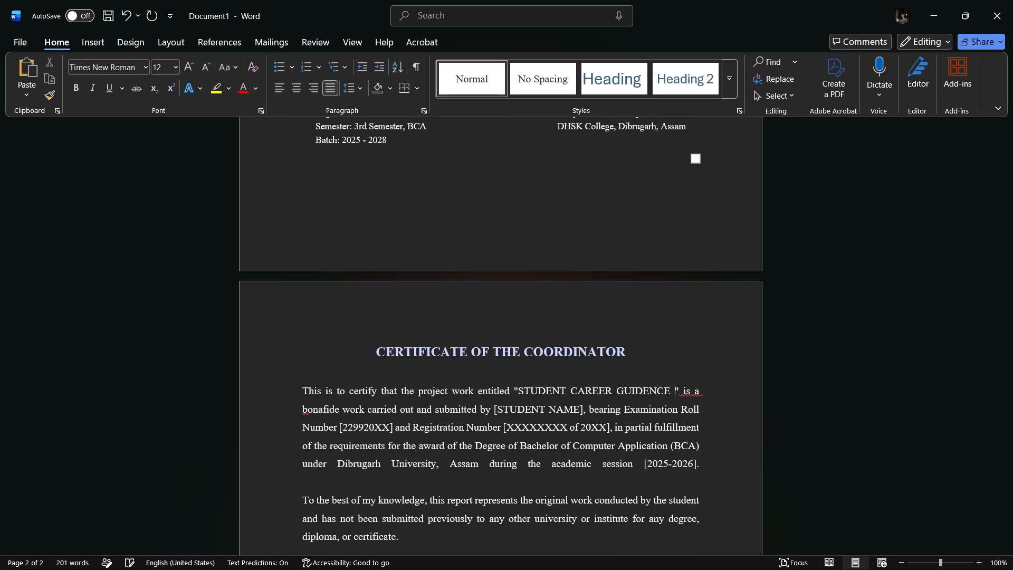
Complete the certificate's quoted project title with the word RECORD and compare it with the cover page title.
scroll(409, 363, "up", 16)
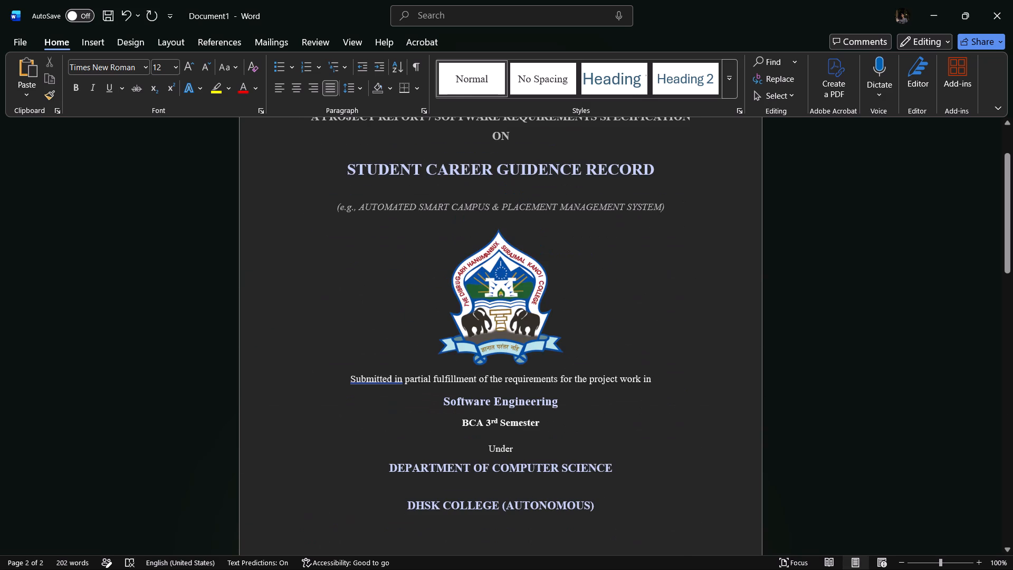
scroll(409, 363, "down", 3)
scroll(417, 418, "down", 5)
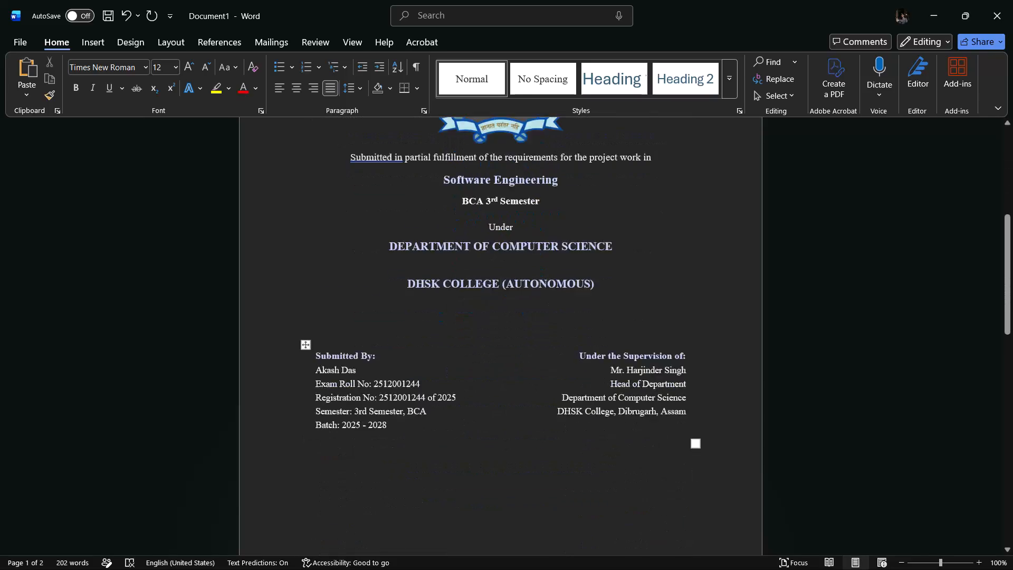
scroll(417, 421, "down", 5)
scroll(417, 421, "up", 10)
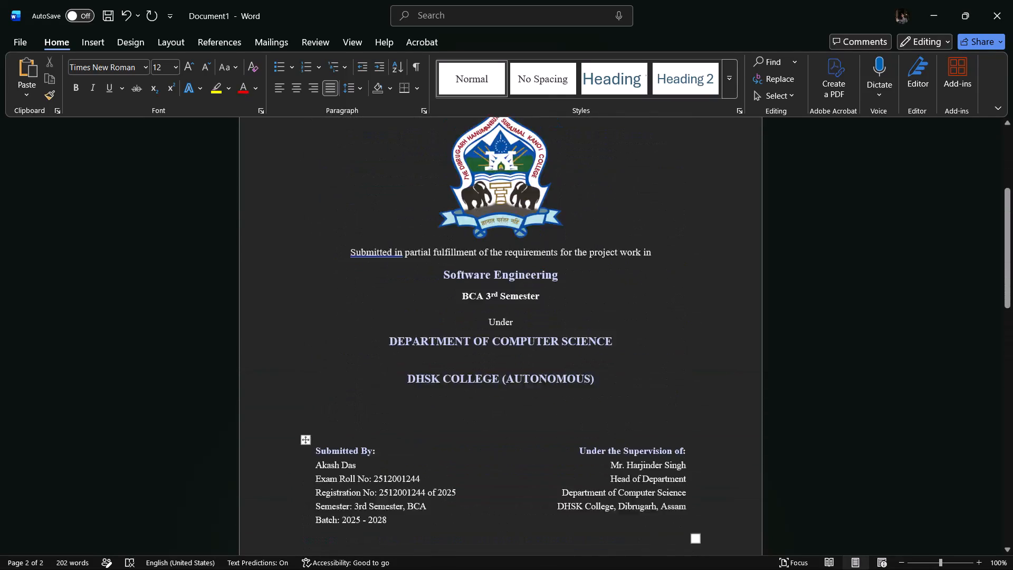
scroll(417, 421, "up", 3)
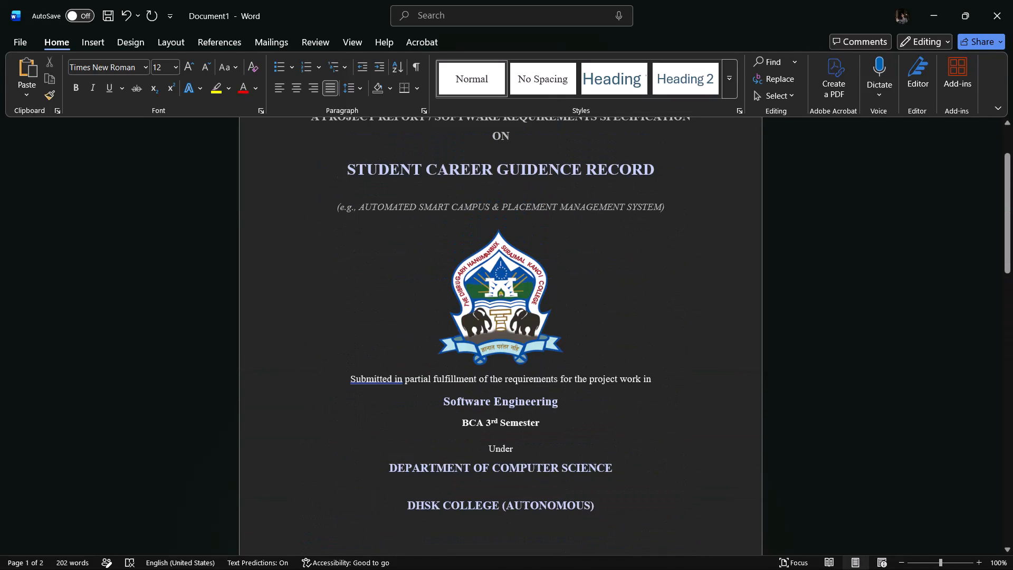
scroll(417, 421, "down", 15)
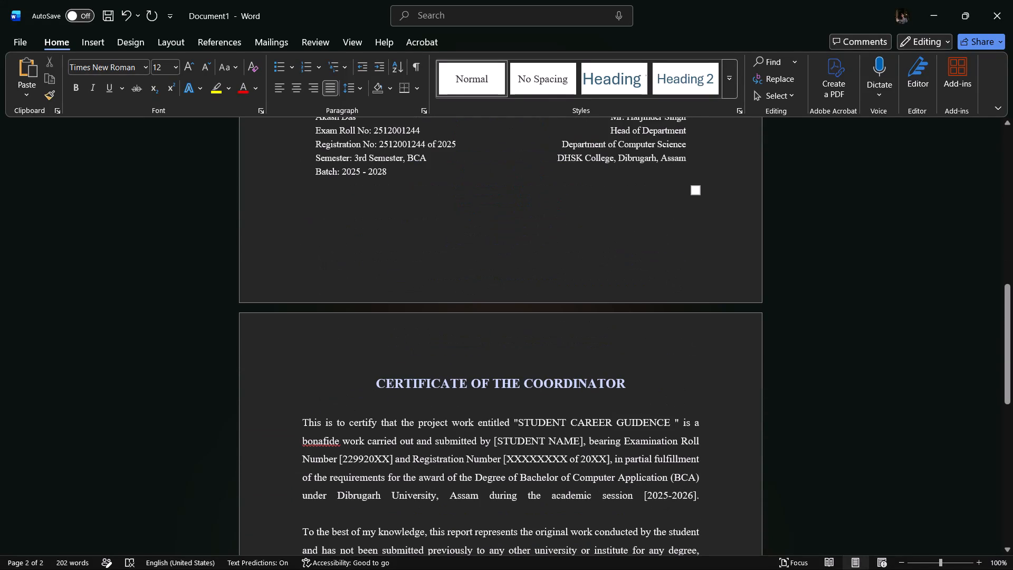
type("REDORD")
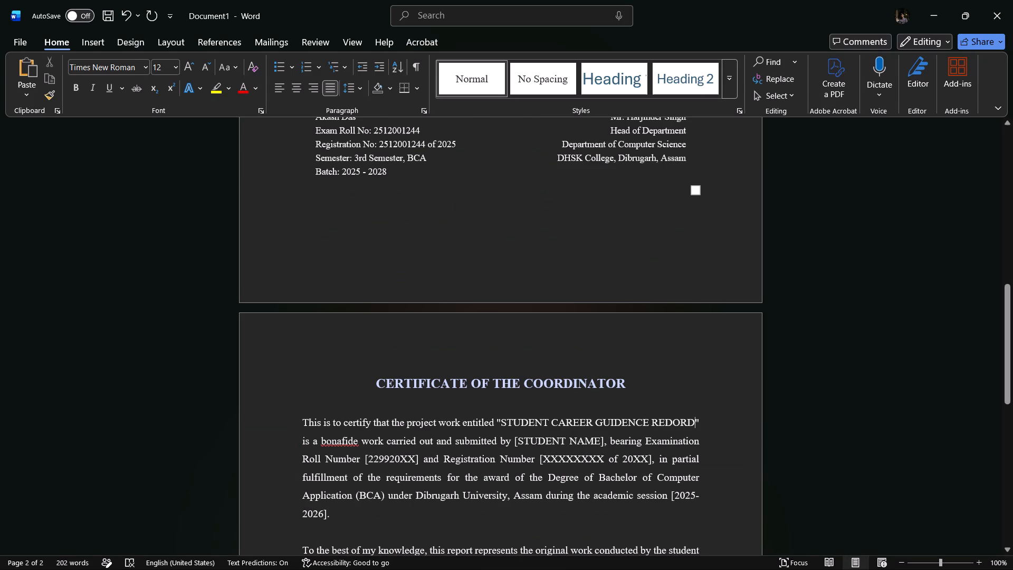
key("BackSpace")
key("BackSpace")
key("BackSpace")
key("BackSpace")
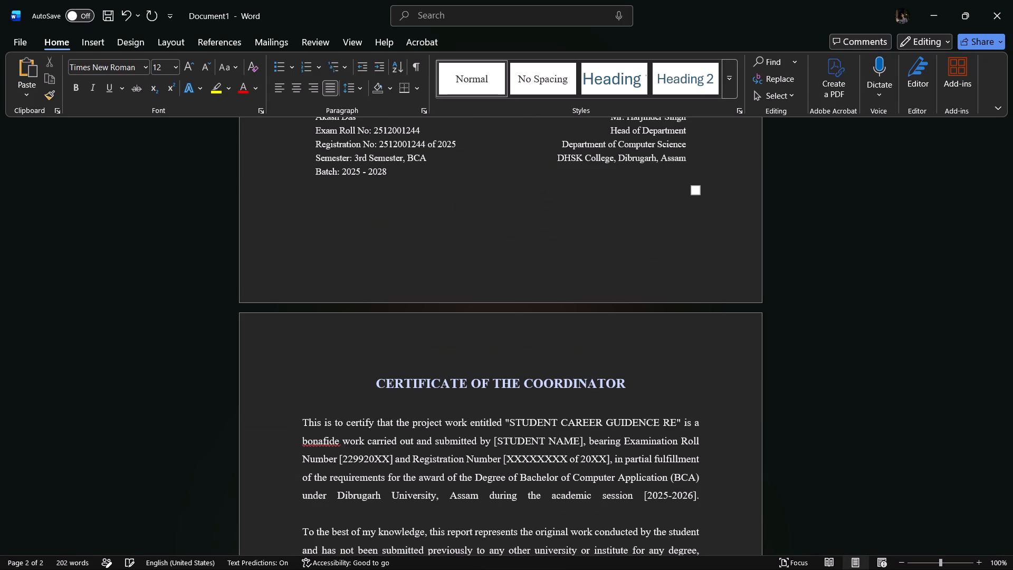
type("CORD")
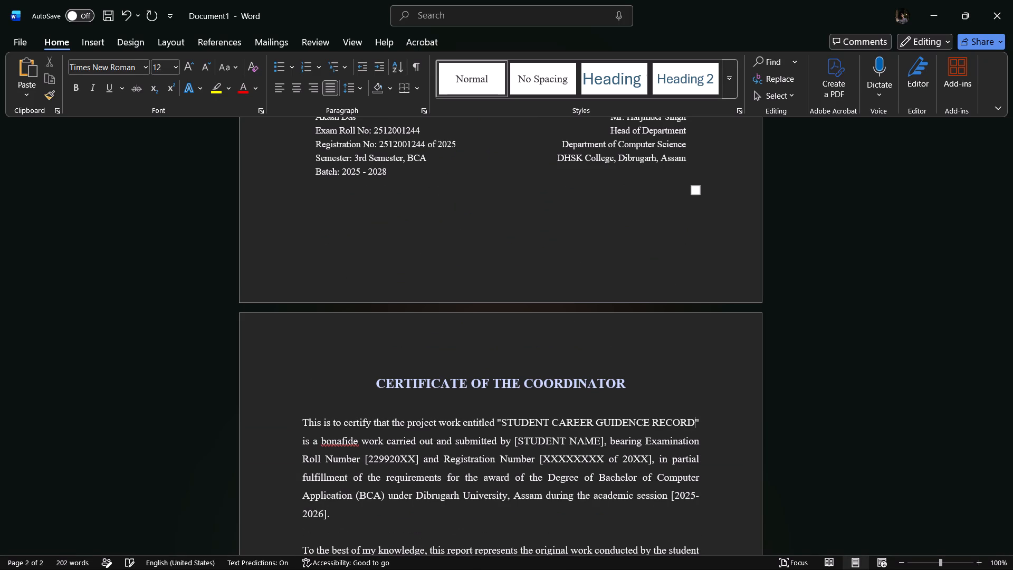
scroll(428, 422, "up", 15)
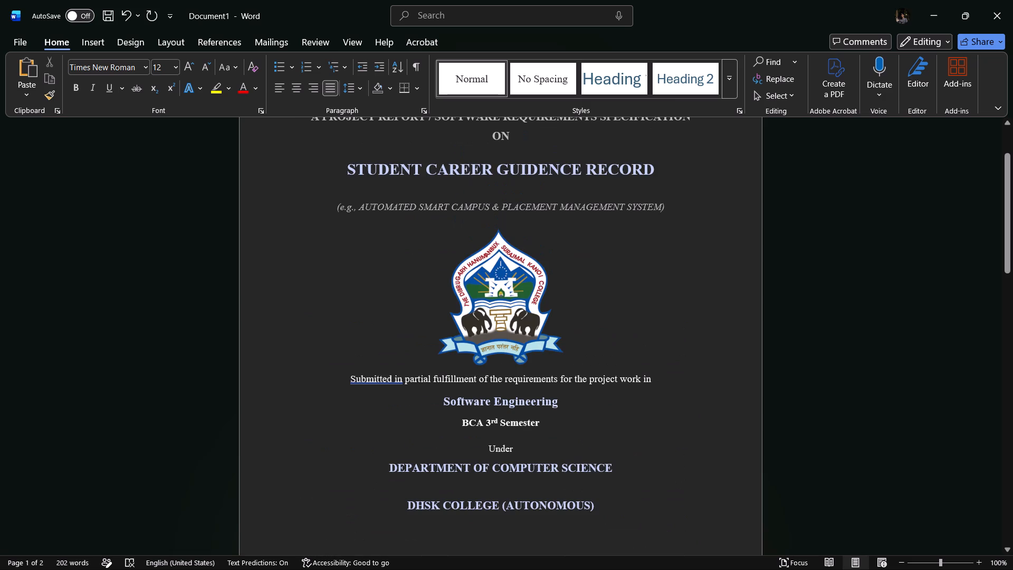
scroll(444, 426, "down", 11)
scroll(480, 471, "down", 1)
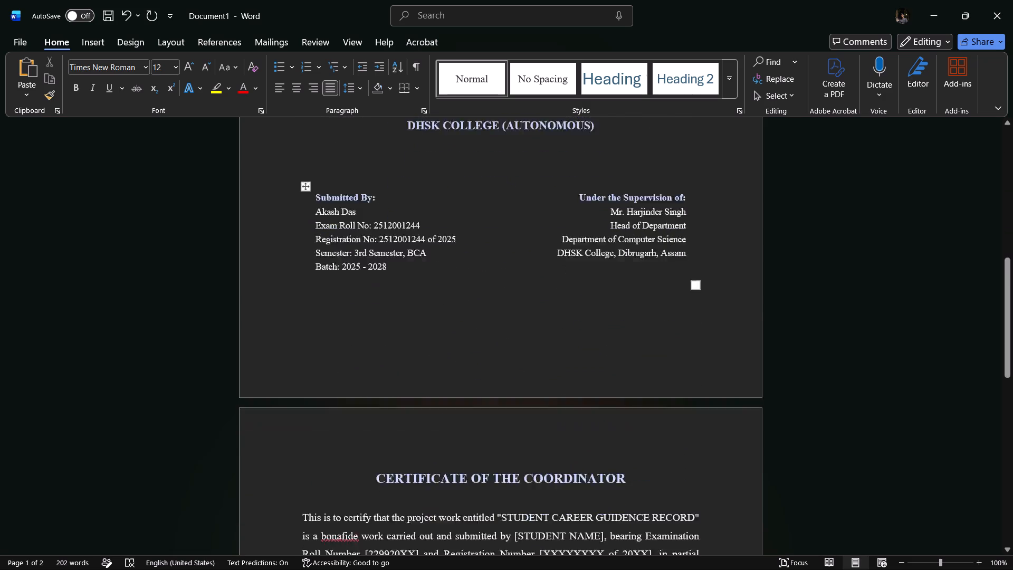
scroll(480, 471, "down", 3)
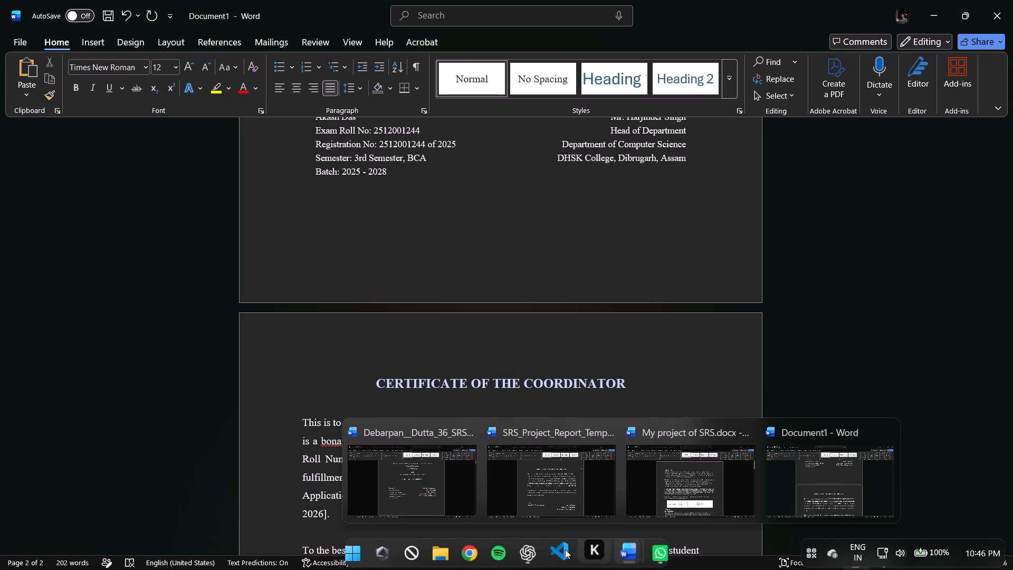
Switch to SRS_Project_Report_Template and look over the cover page details and the start of the coordinator's certificate.
left_click(554, 501)
scroll(364, 442, "up", 8)
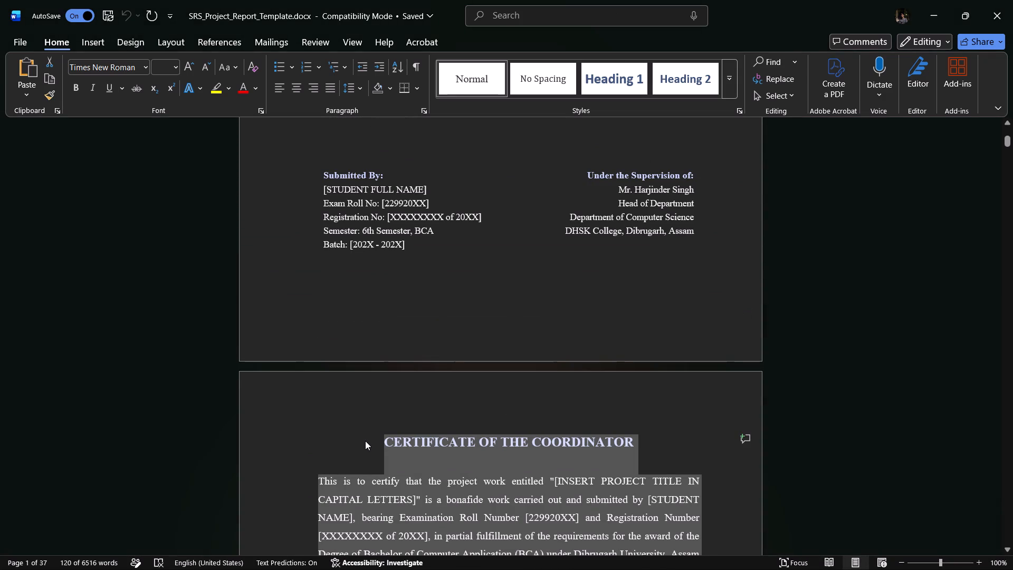
scroll(365, 441, "down", 2)
scroll(365, 441, "up", 2)
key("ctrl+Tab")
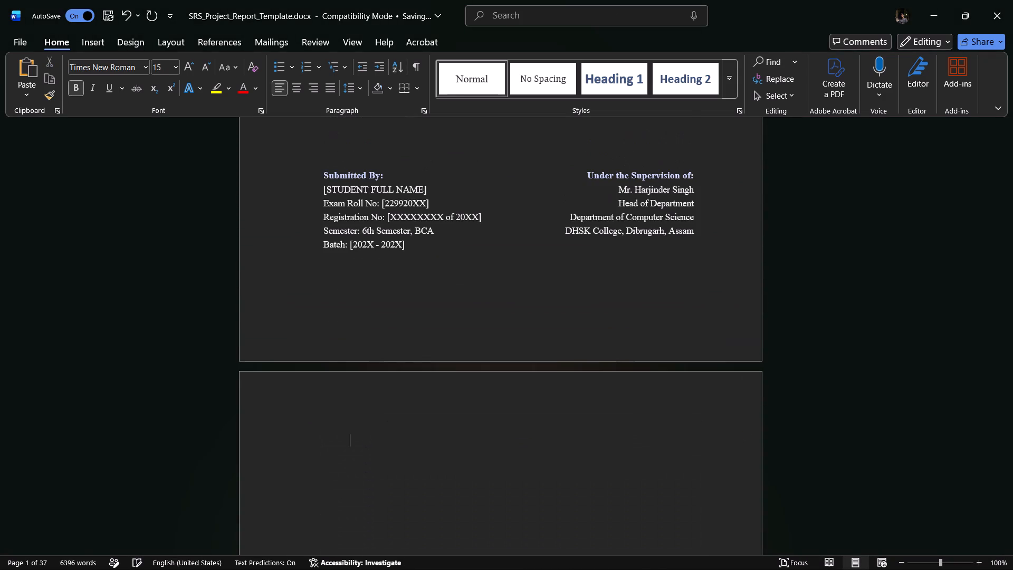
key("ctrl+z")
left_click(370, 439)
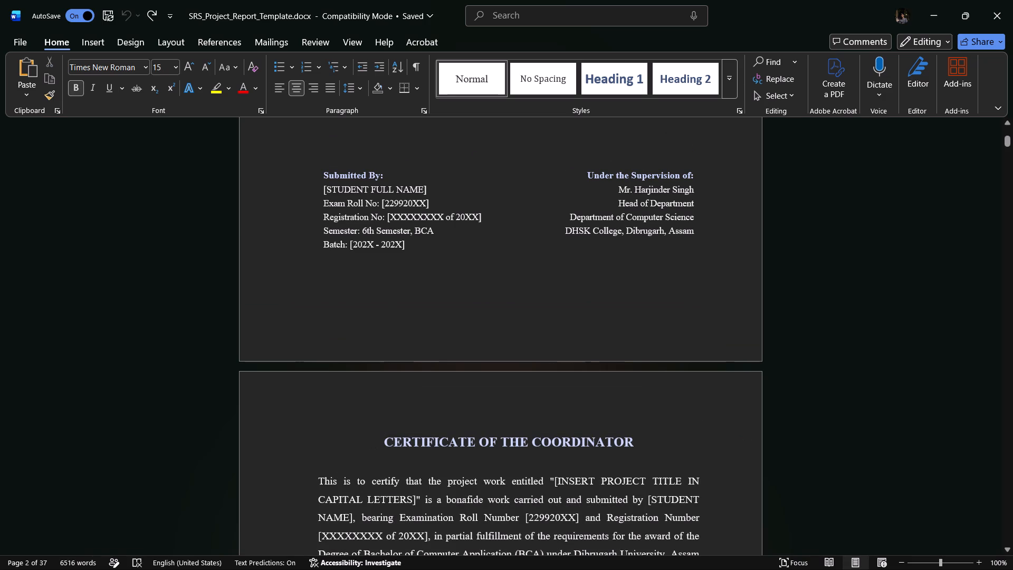
Return to Document1 and delete the student's name under Submitted By on the cover page.
key("alt+Tab")
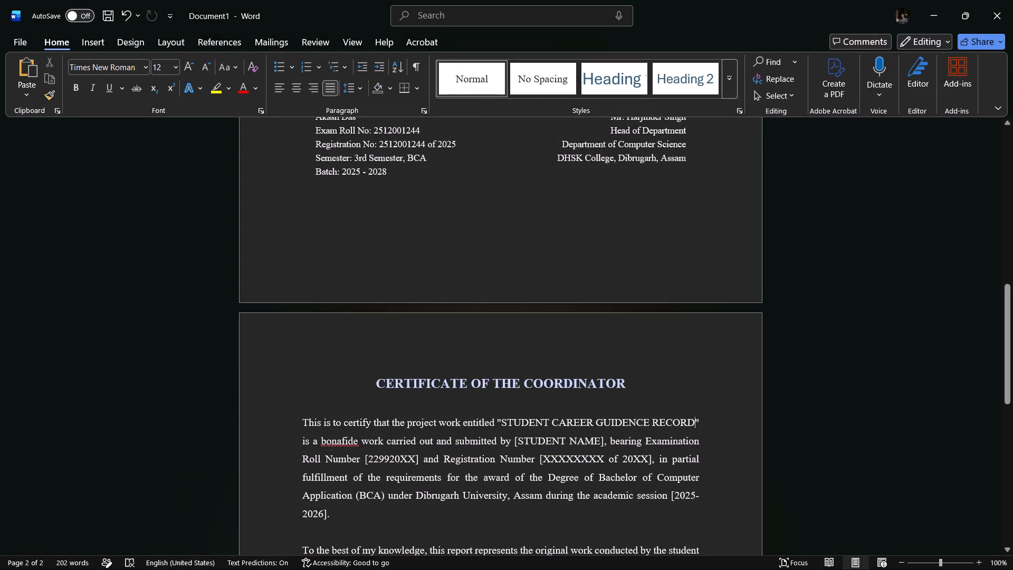
left_click(602, 439)
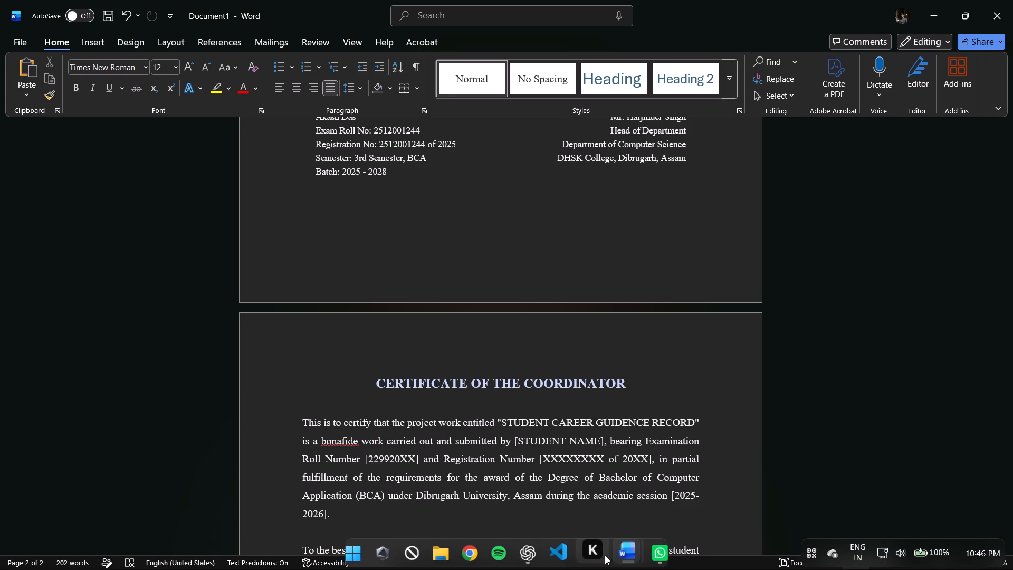
left_click(452, 490)
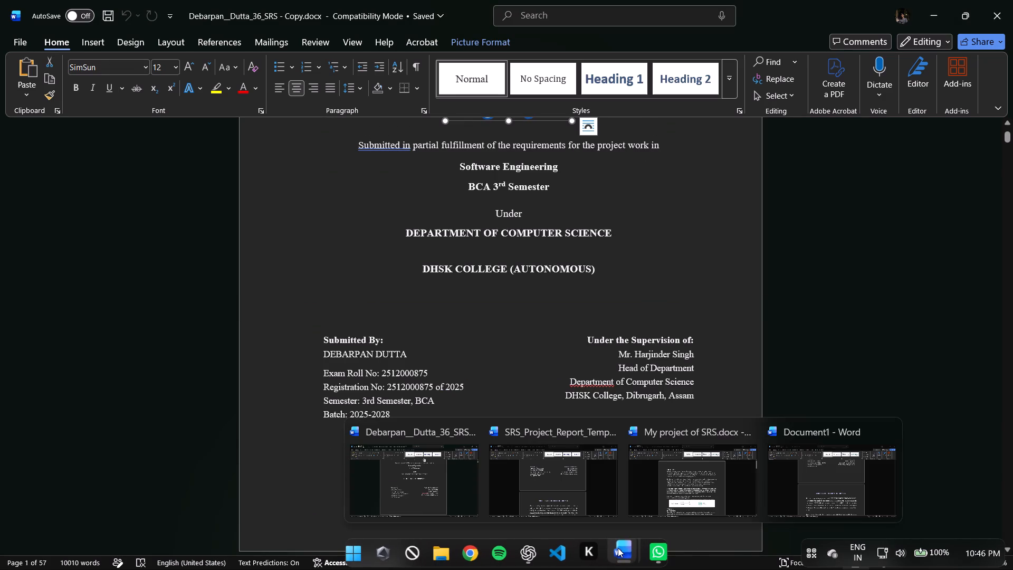
left_click(787, 487)
scroll(462, 396, "up", 4)
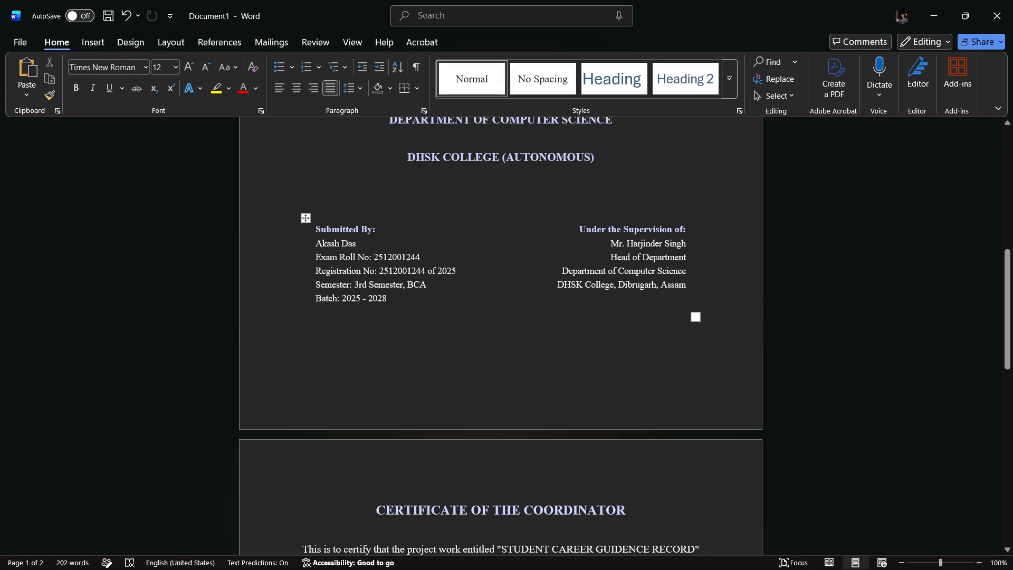
left_click(362, 244)
key("BackSpace")
key("BackSpace")
key("BackSpace")
key("BackSpace")
key("BackSpace")
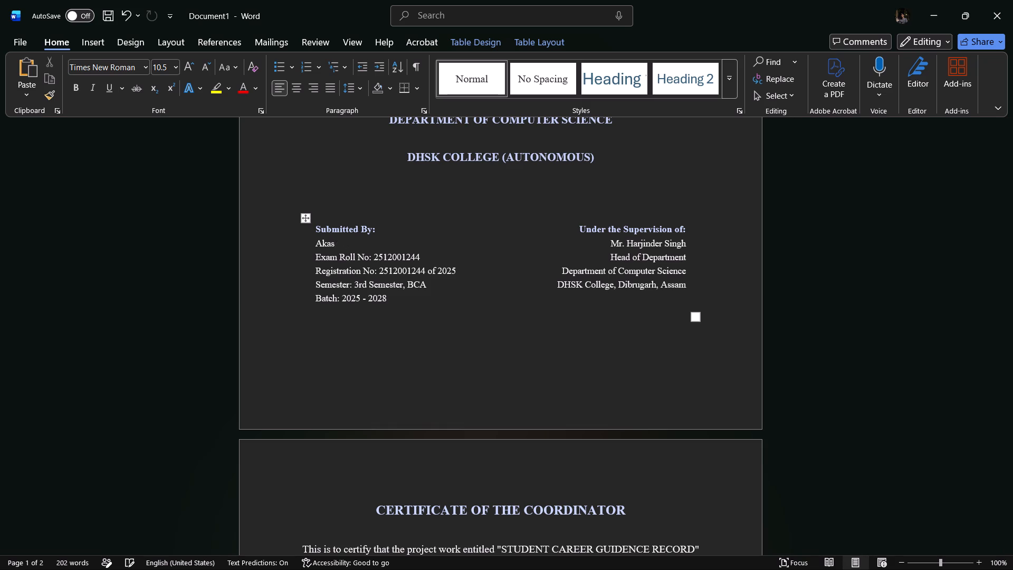
key("BackSpace")
key("BackSpace")
key("BackSpace")
key("BackSpace")
Enter the student's full name in capital letters under Submitted By on the cover page.
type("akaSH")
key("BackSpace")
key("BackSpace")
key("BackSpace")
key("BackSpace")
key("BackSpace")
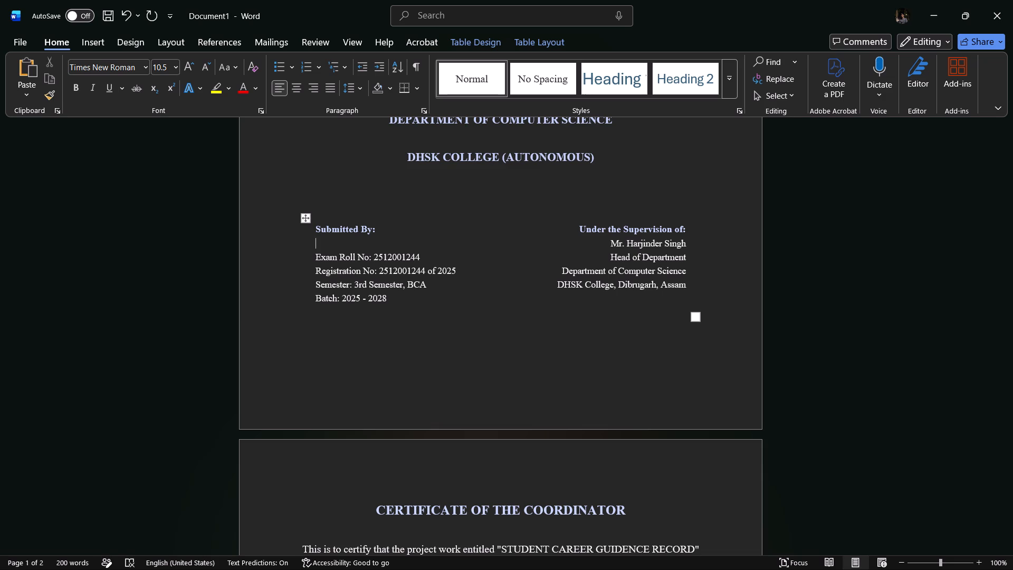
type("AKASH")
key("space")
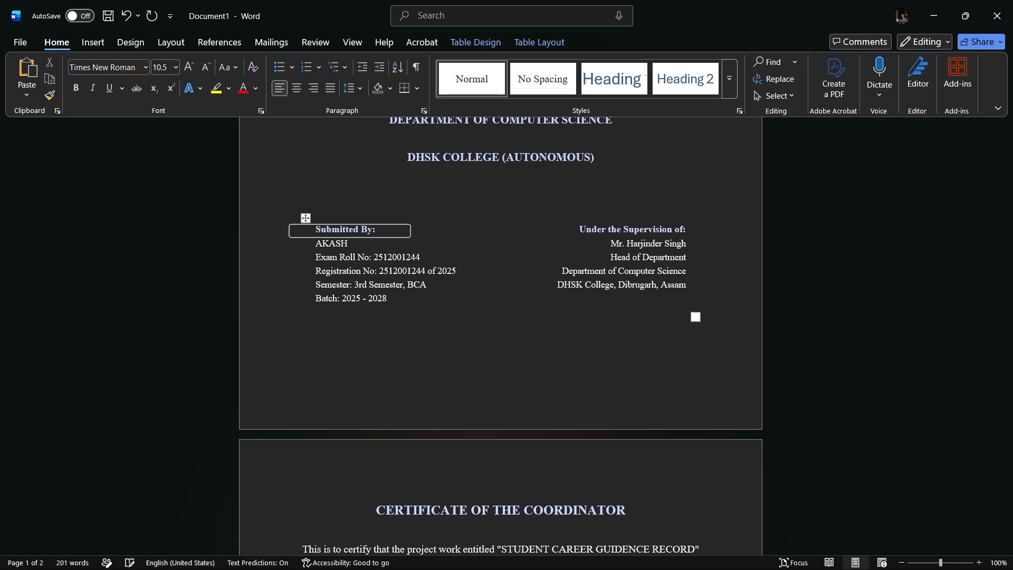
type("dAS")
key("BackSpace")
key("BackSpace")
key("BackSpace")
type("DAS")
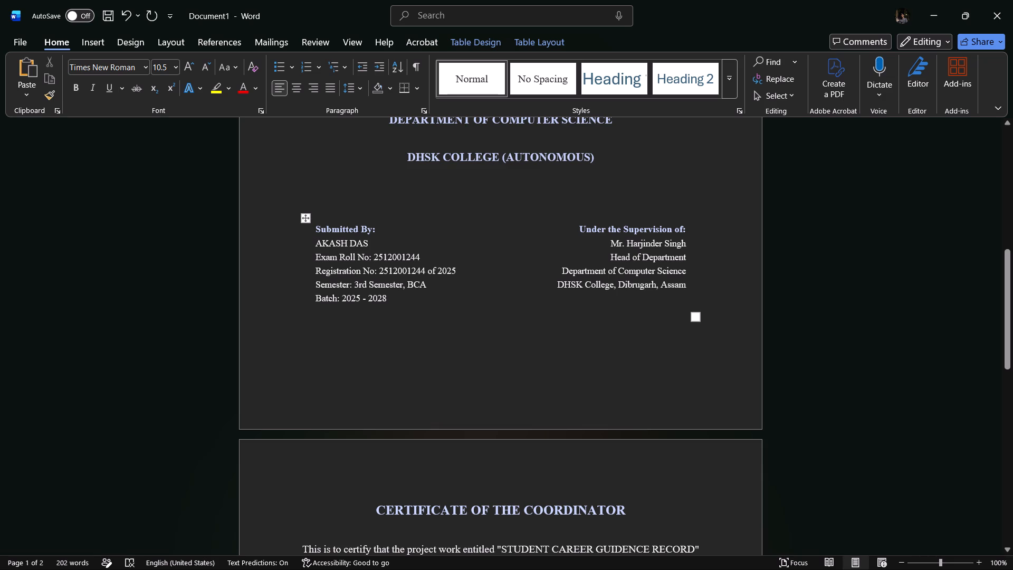
left_click(529, 391)
Replace the bracketed STUDENT NAME placeholder in the coordinator's certificate with the student's full name in capital letters.
scroll(560, 410, "down", 6)
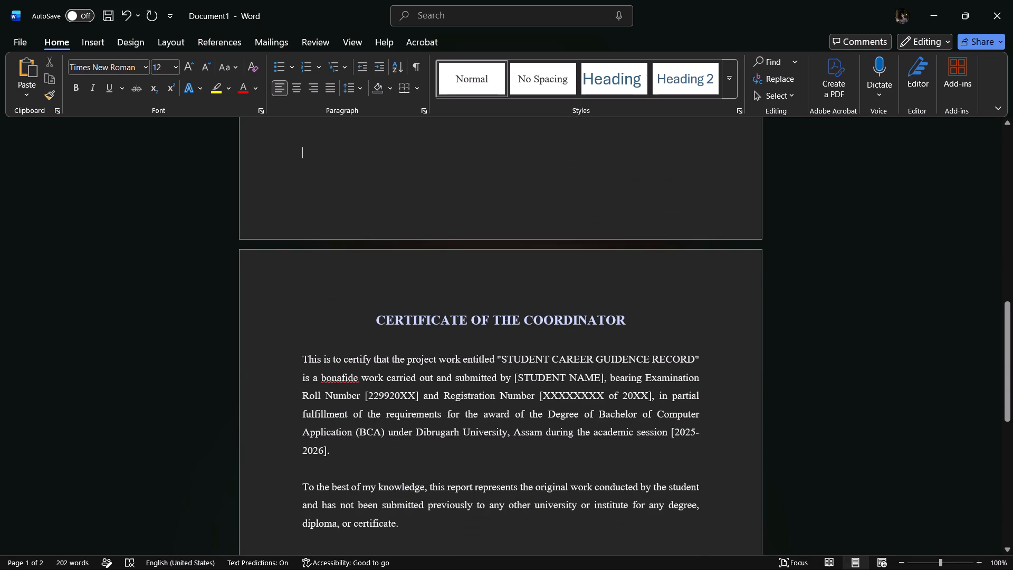
left_click(605, 374)
key("BackSpace")
key("BackSpace")
key("BackSpace")
key("BackSpace")
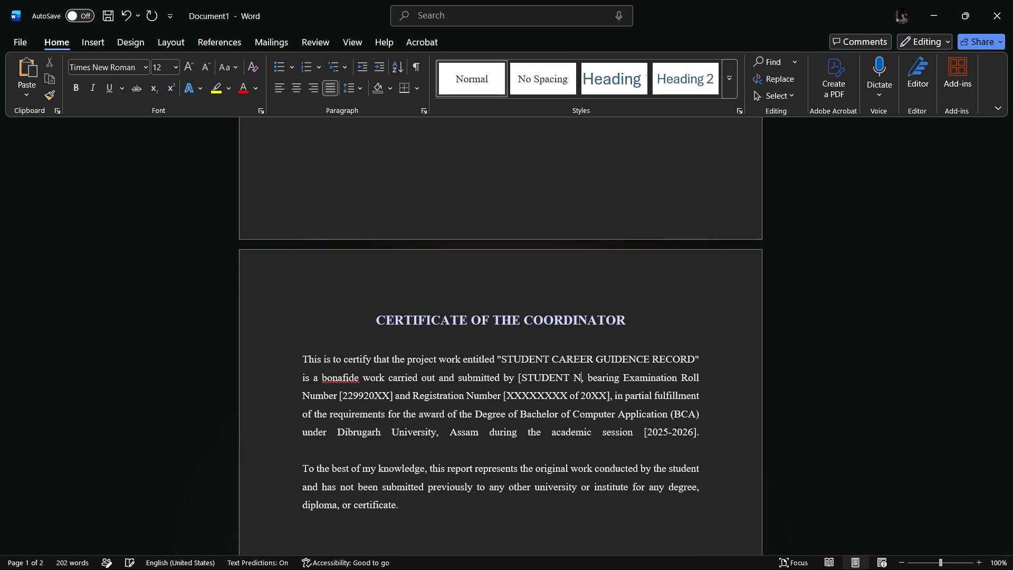
key("BackSpace")
key("BackSpace")
key("BackSpace")
key("BackSpace")
key("BackSpace")
key("BackSpace")
key("BackSpace")
key("BackSpace")
key("BackSpace")
key("BackSpace")
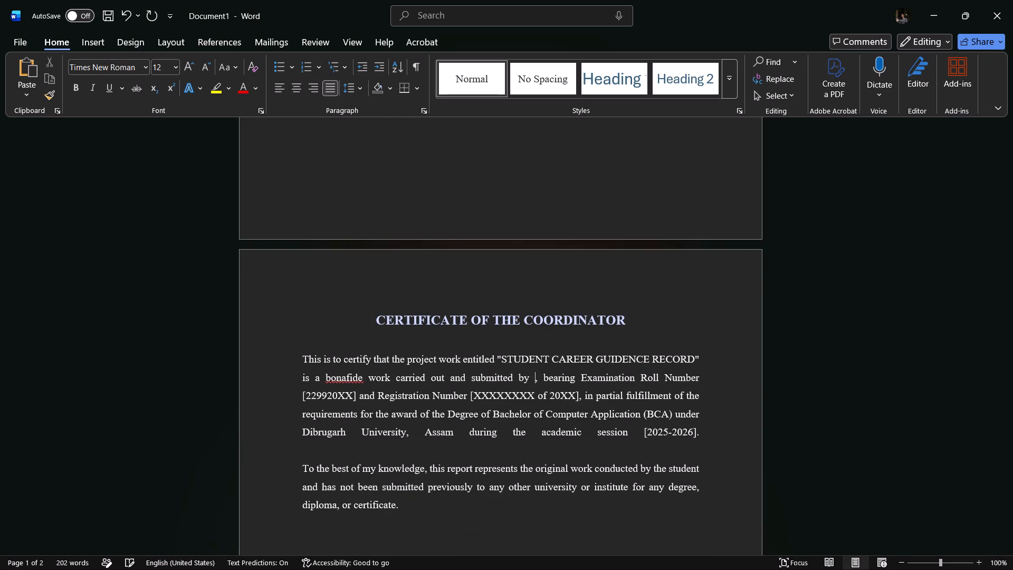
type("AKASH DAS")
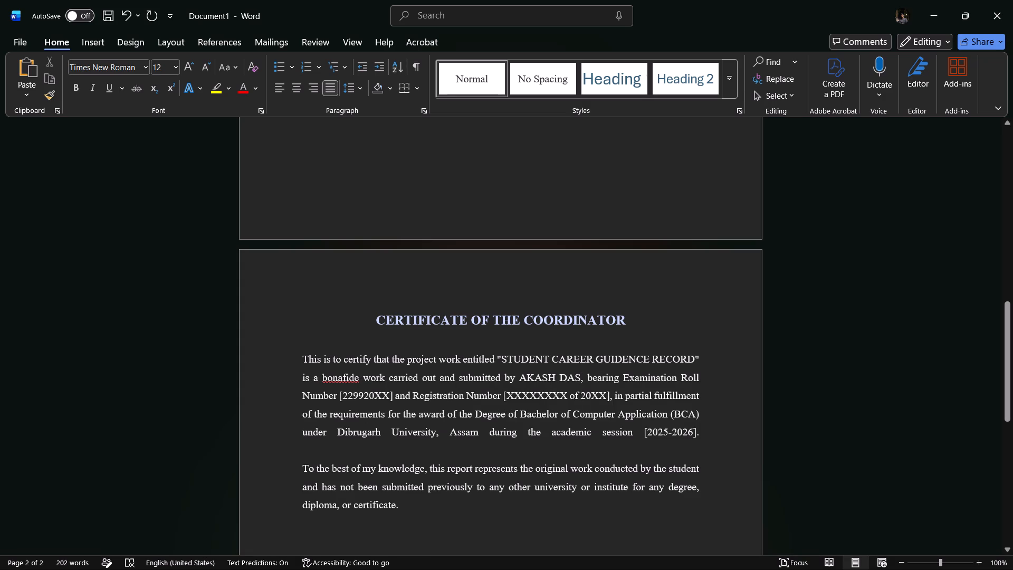
Remove the square brackets around the Examination Roll Number placeholder in the certificate's first paragraph.
left_click(388, 395)
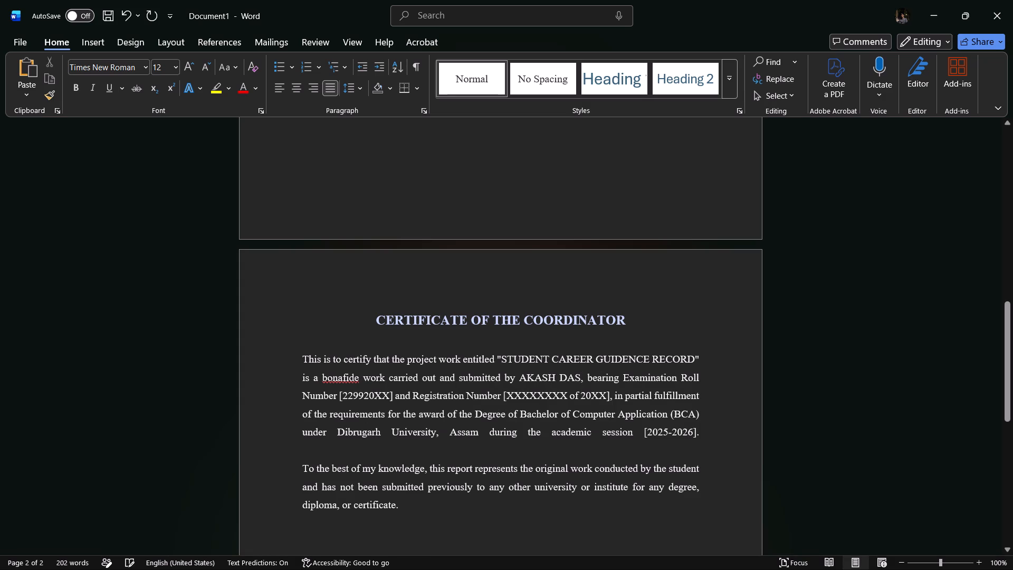
left_click(392, 394)
key("BackSpace")
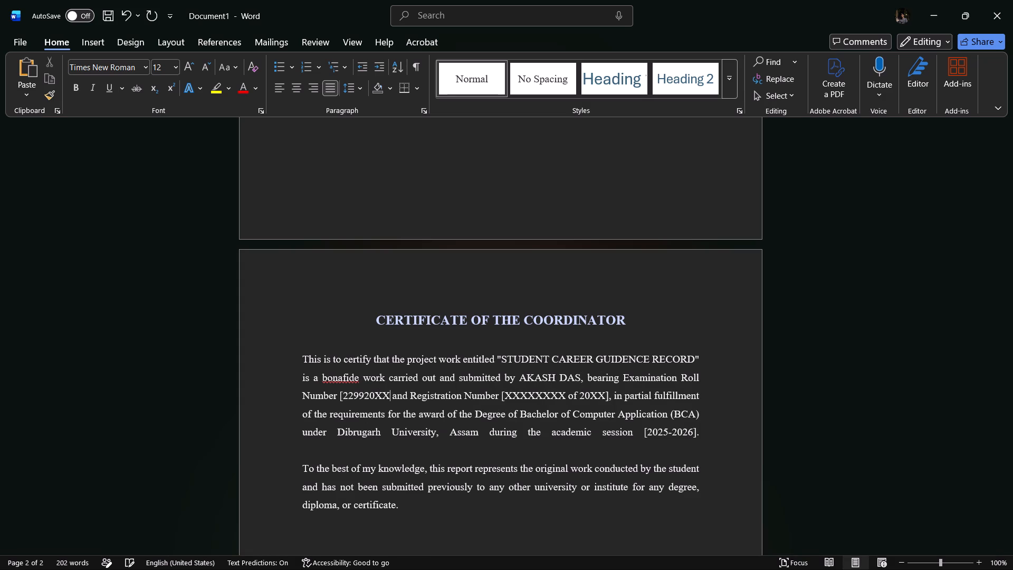
key("Left")
key("Left")
key("Left")
key("Left")
key("Left")
key("Left")
key("Left")
key("Left")
key("BackSpace")
key("Right")
key("Right")
key("Right")
key("Right")
key("Right")
key("Right")
key("Right")
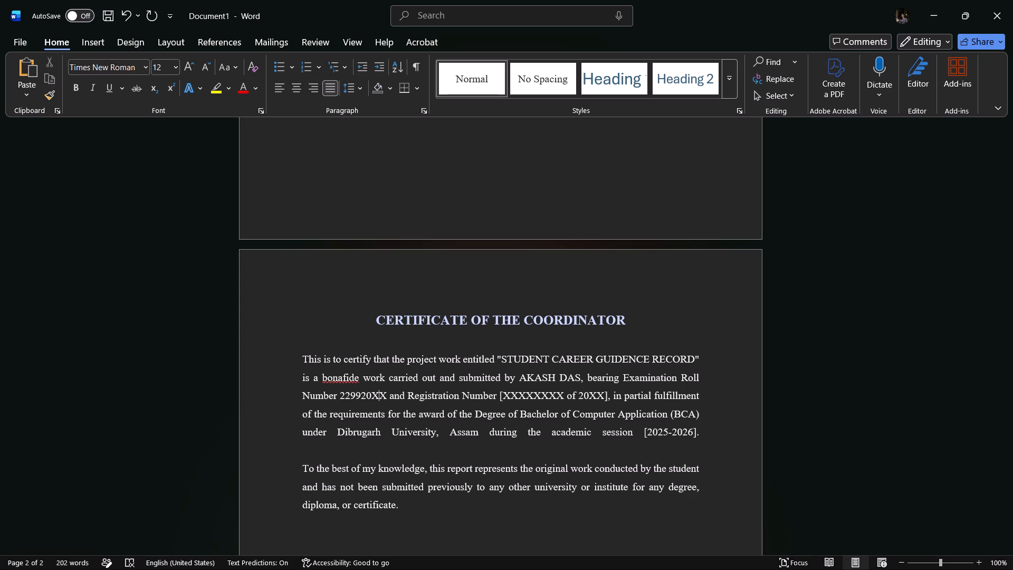
Replace the Examination Roll Number placeholder in the certificate with the student's exam roll number, consulting the cover page.
scroll(400, 393, "up", 6)
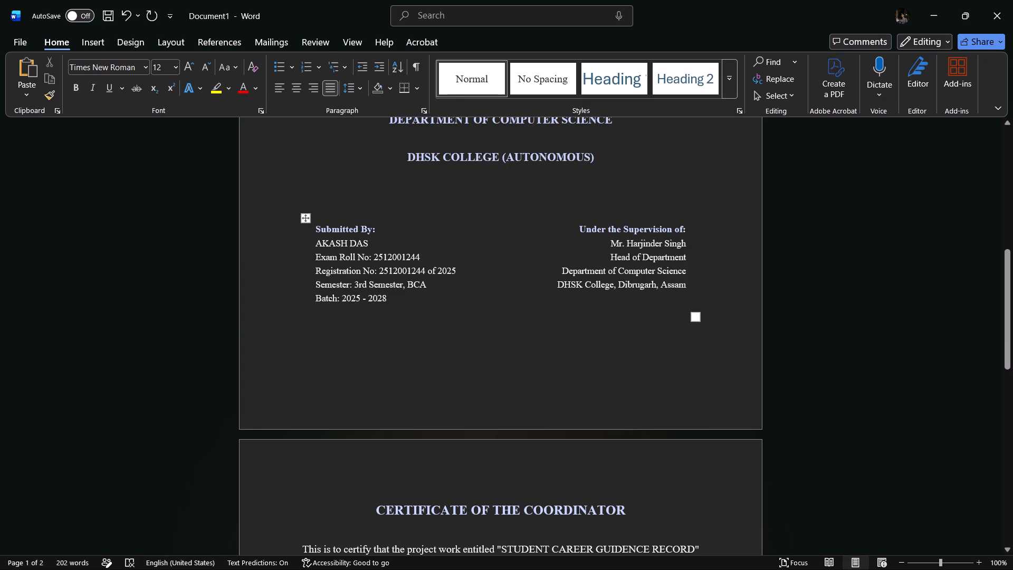
left_click_drag(420, 255, 369, 255)
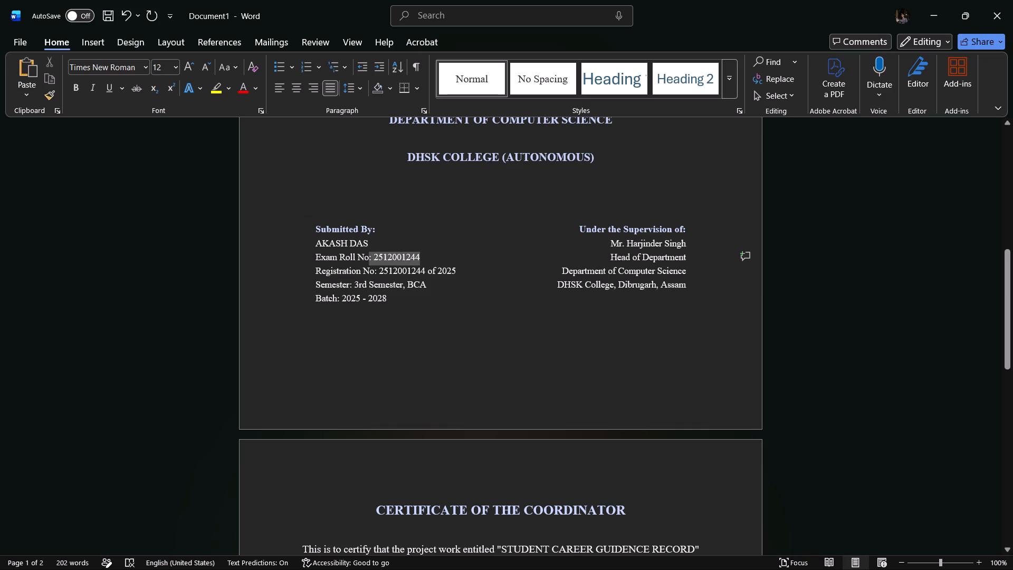
left_click_drag(369, 255, 376, 253)
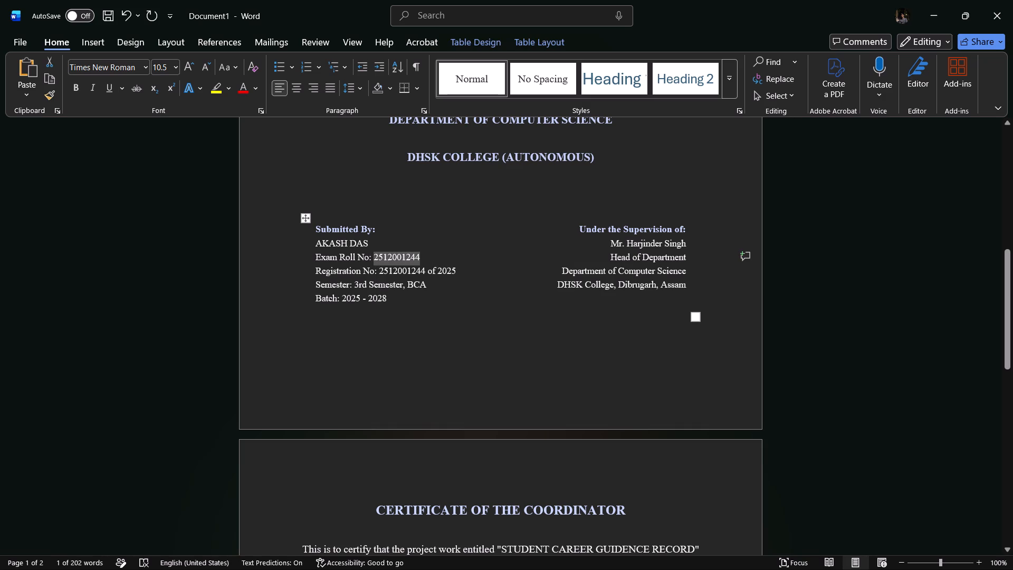
left_click(452, 332)
scroll(423, 383, "down", 4)
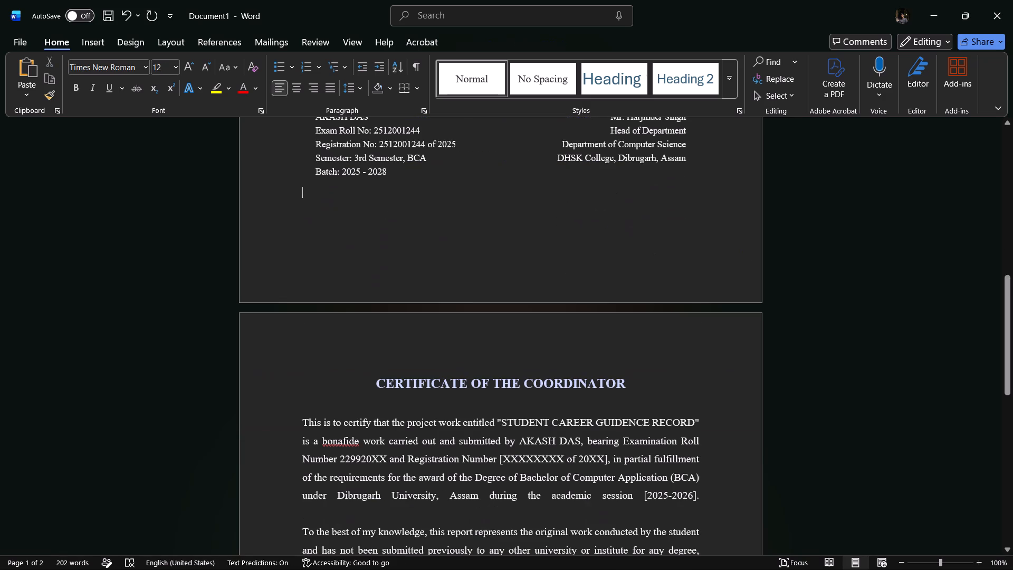
scroll(407, 458, "down", 1)
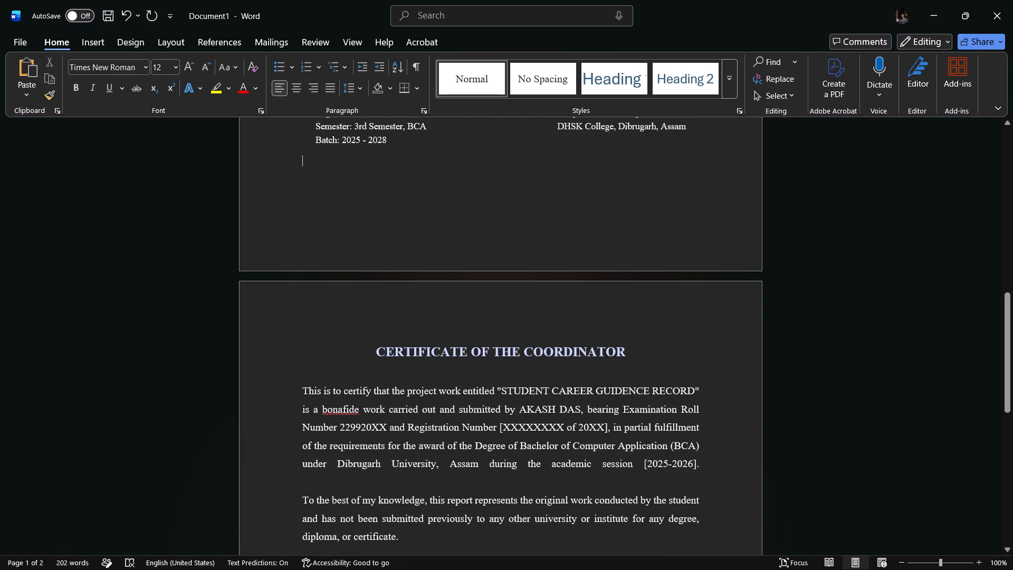
left_click(387, 427)
key("BackSpace")
key("BackSpace")
key("BackSpace")
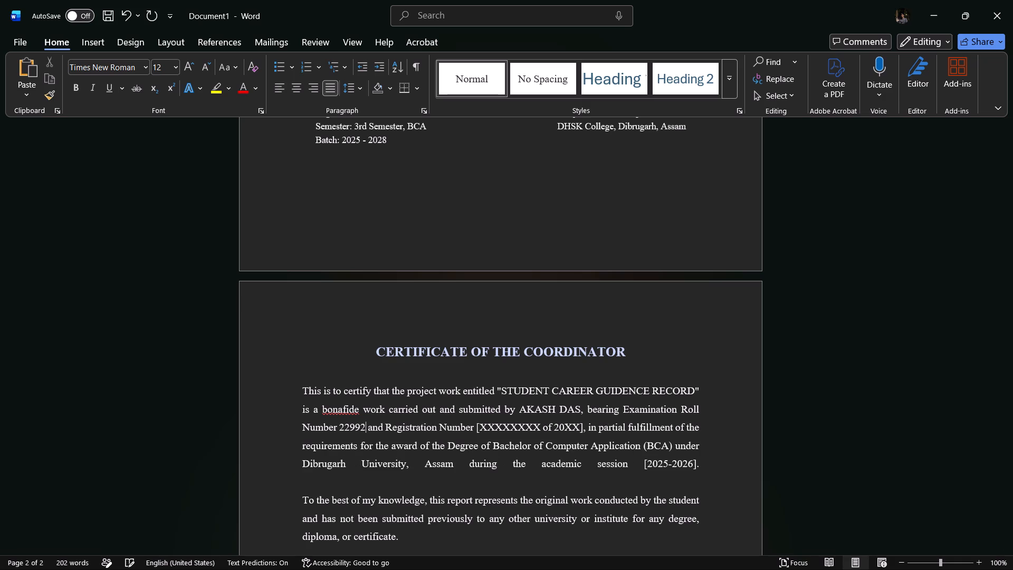
key("BackSpace")
key("BackSpace")
key("BackSpace")
key("BackSpace")
key("BackSpace")
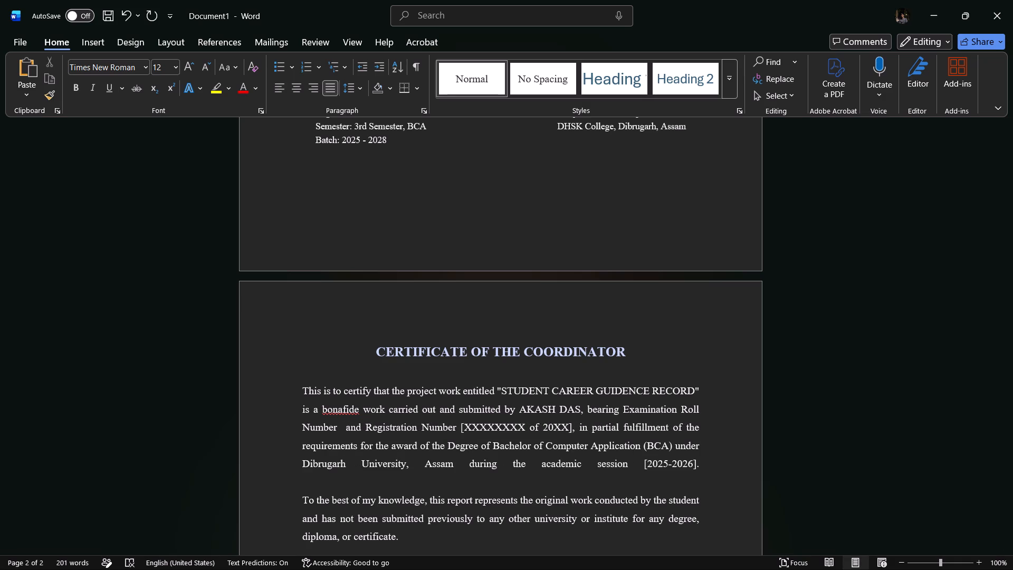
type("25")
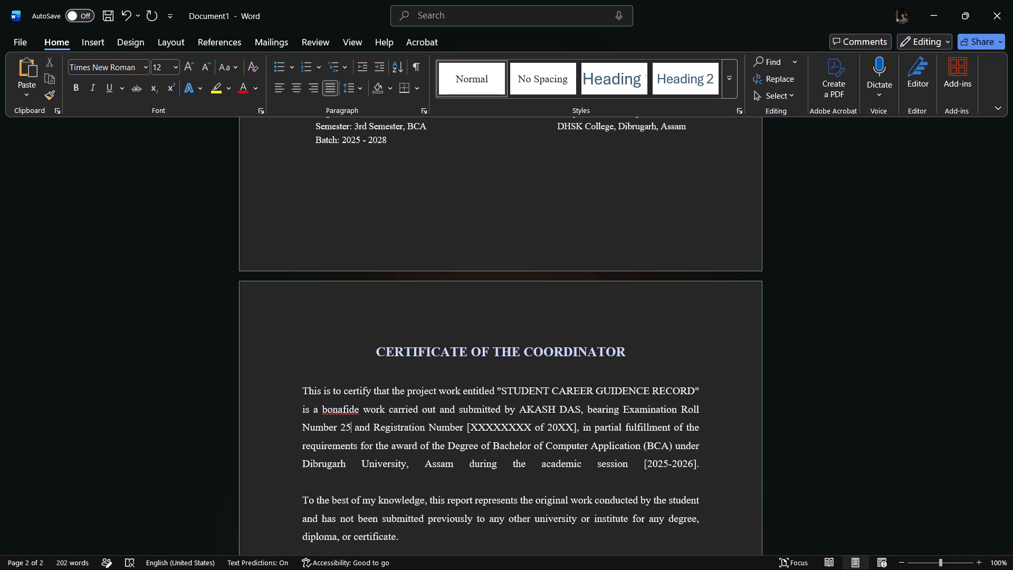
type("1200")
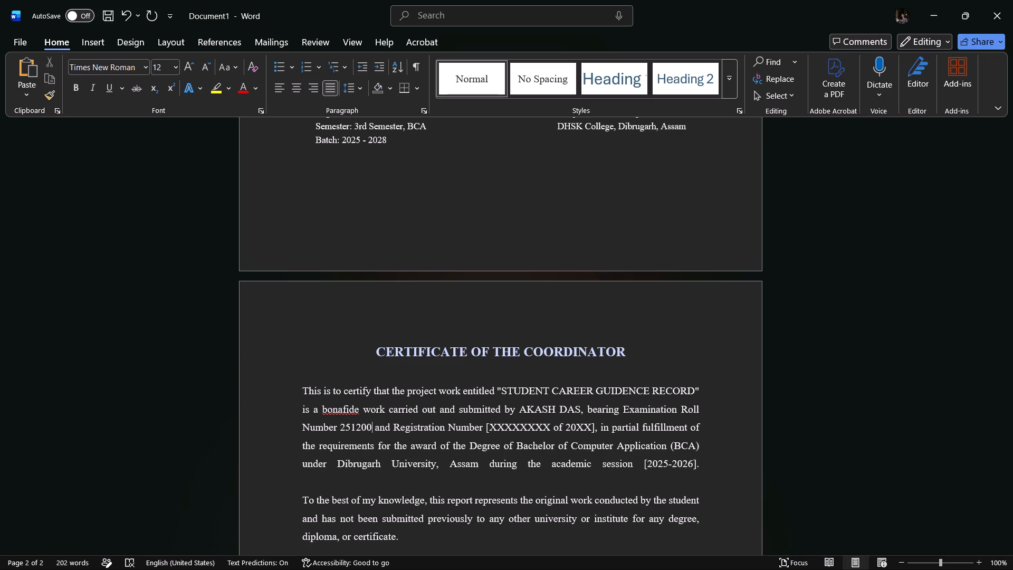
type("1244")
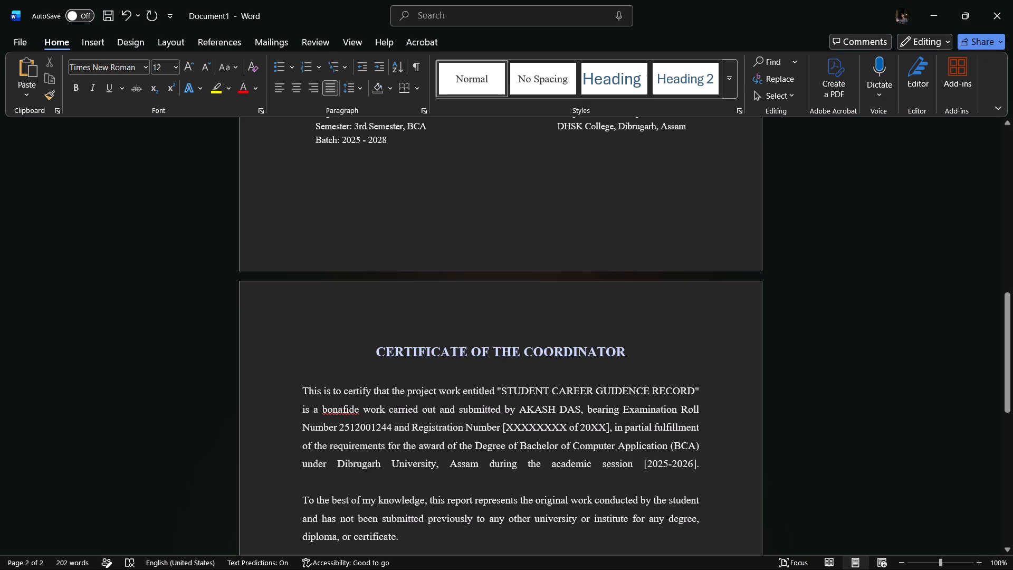
Set the year in the certificate's Registration Number placeholder to 2025 and remove its closing bracket.
left_click(610, 424)
key("BackSpace")
key("BackSpace")
key("BackSpace")
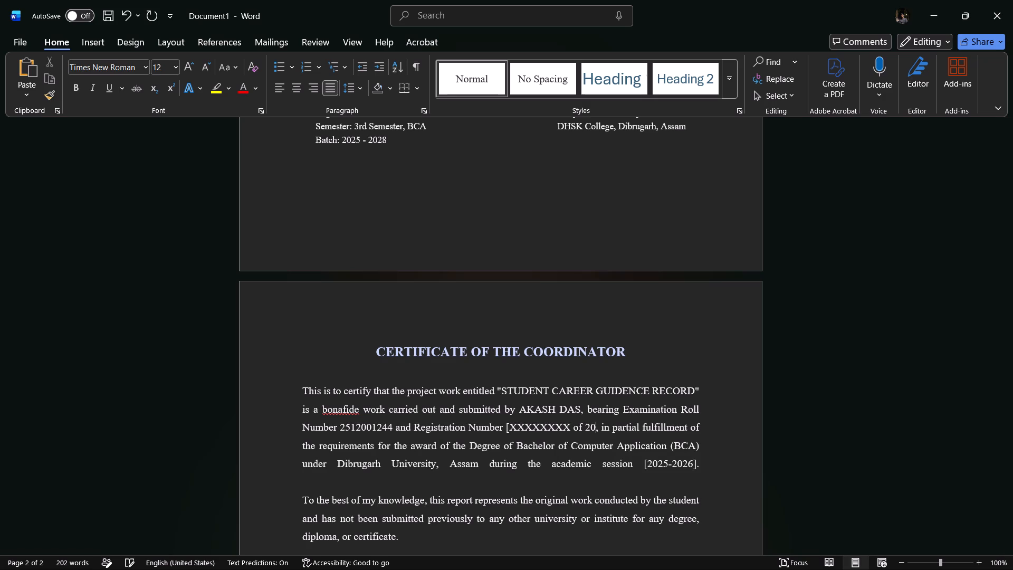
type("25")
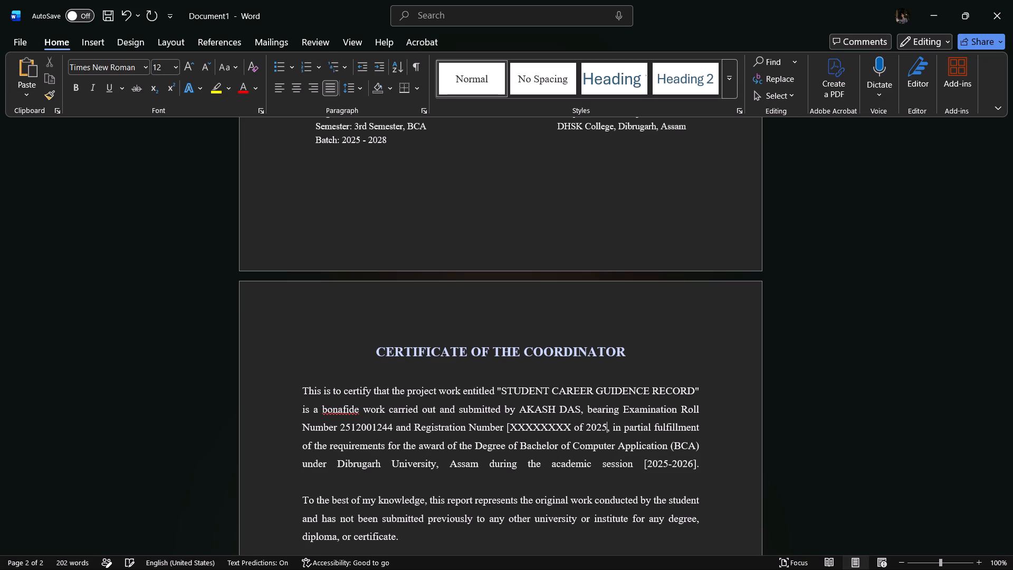
Replace the [XXXXXXXX placeholder in the coordinator's certificate with the student's registration number, keeping a space before "of 2025".
left_click(574, 423)
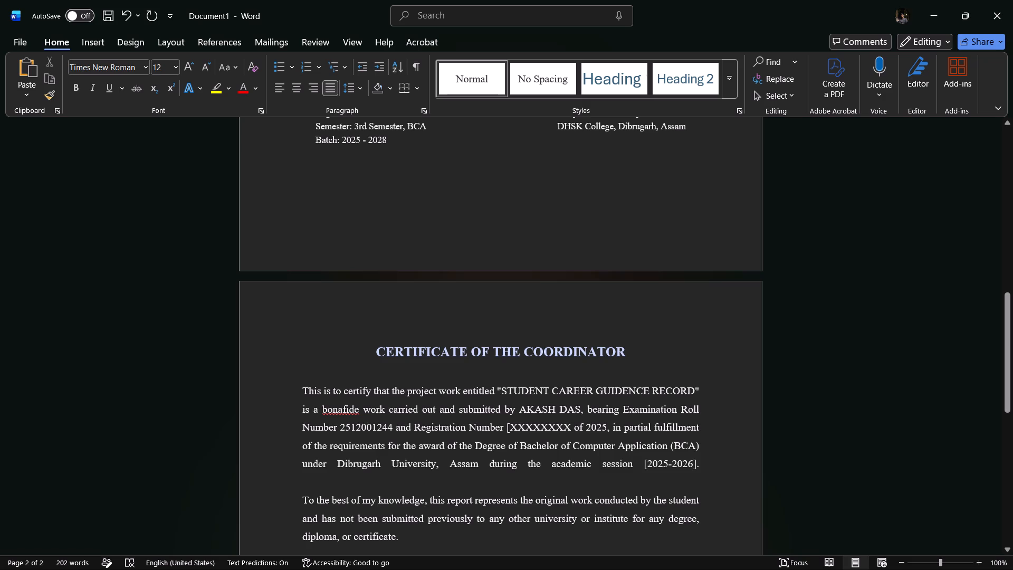
key("BackSpace")
key("BackSpace")
key("BackSpace")
key("BackSpace")
key("BackSpace")
key("BackSpace")
key("BackSpace")
key("BackSpace")
key("BackSpace")
key("BackSpace")
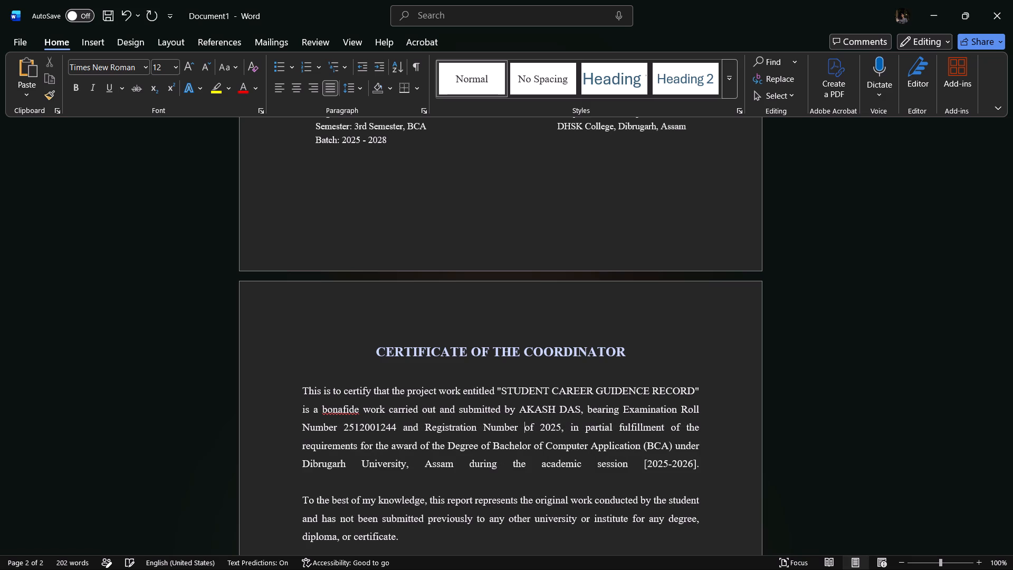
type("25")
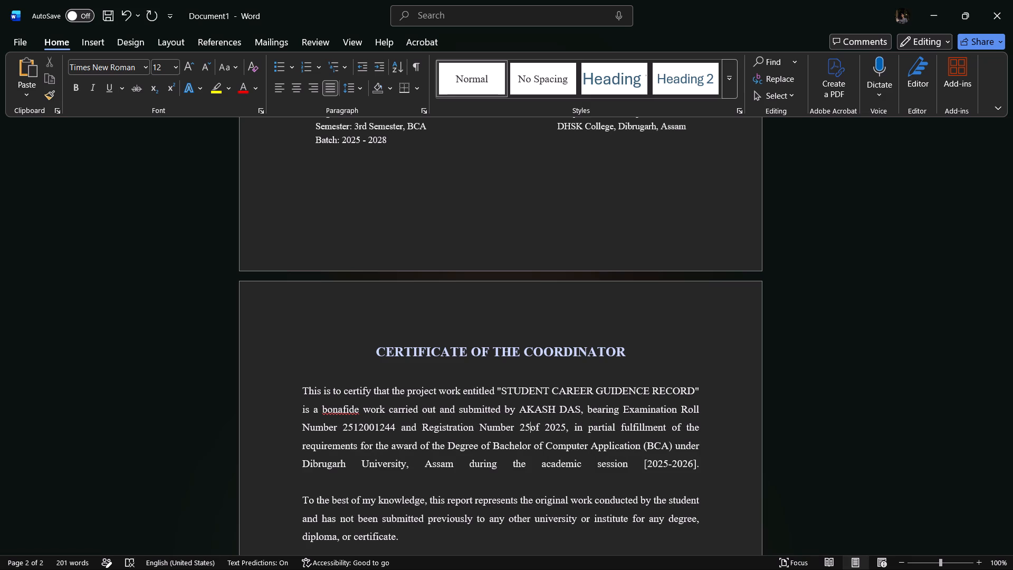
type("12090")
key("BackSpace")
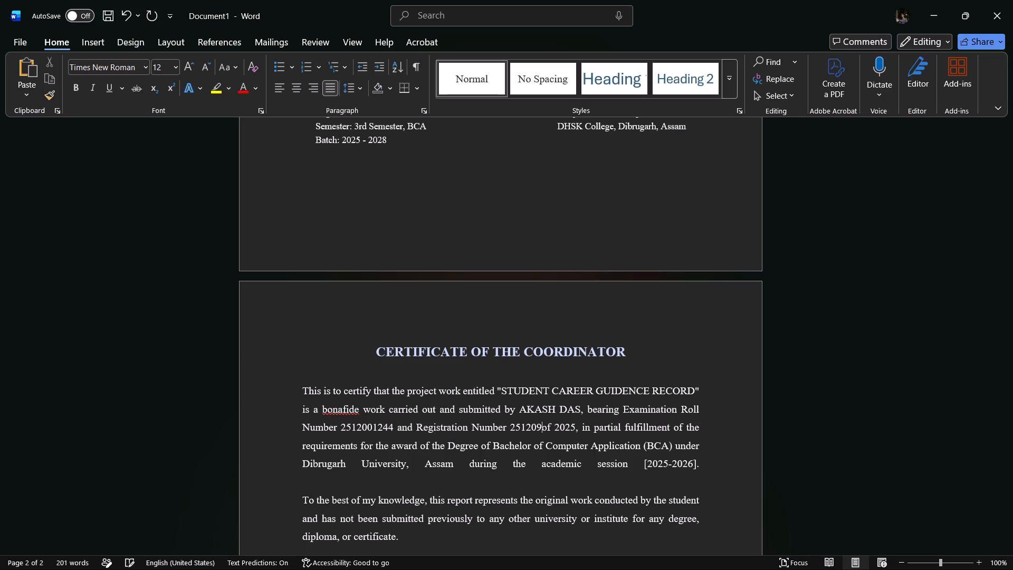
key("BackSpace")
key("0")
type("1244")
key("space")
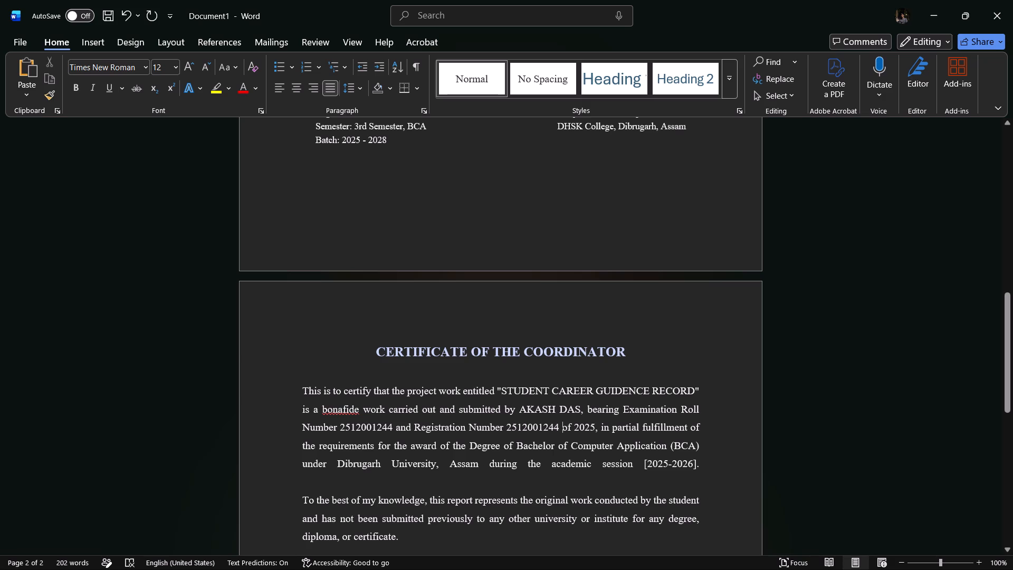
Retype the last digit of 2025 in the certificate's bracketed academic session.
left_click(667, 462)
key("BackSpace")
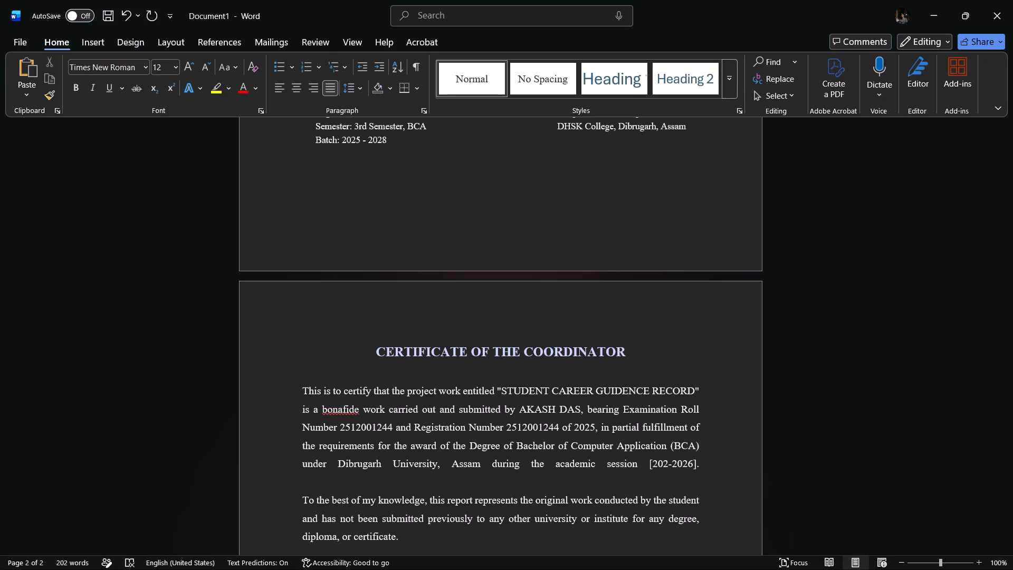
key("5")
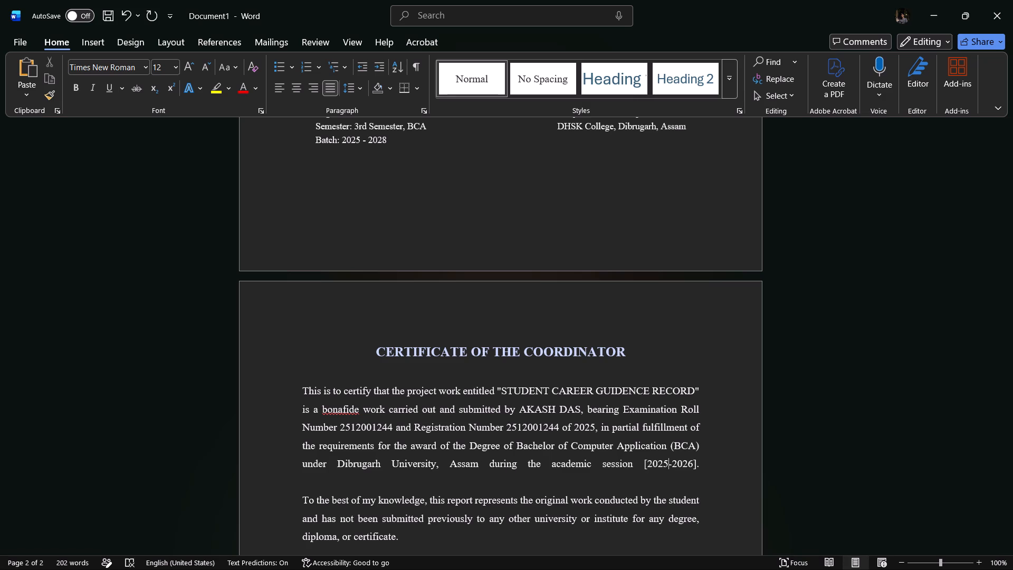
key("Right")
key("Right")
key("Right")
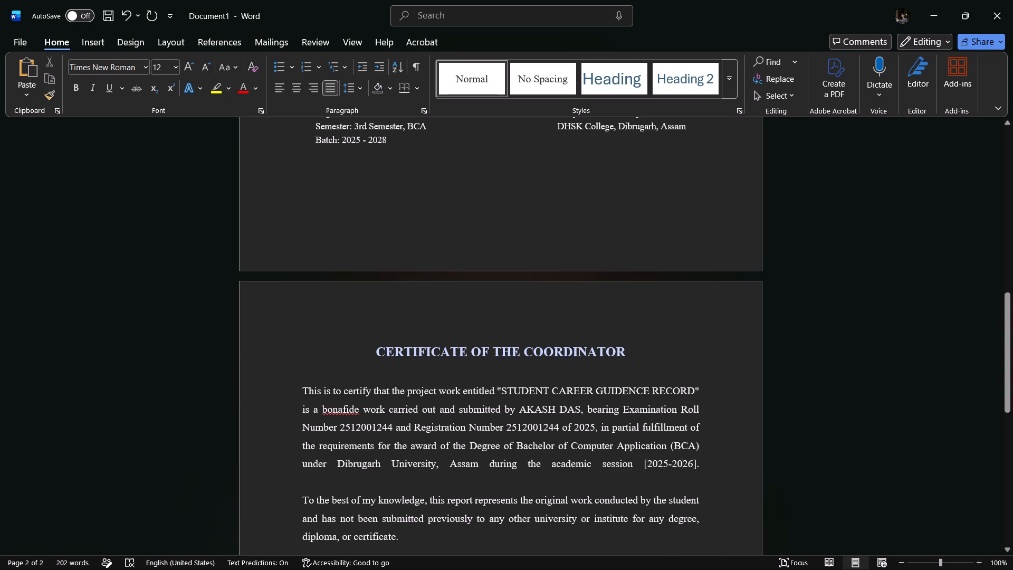
Switch to the completed sample SRS report copy and examine its cover page details and coordinator's certificate.
left_click(436, 503)
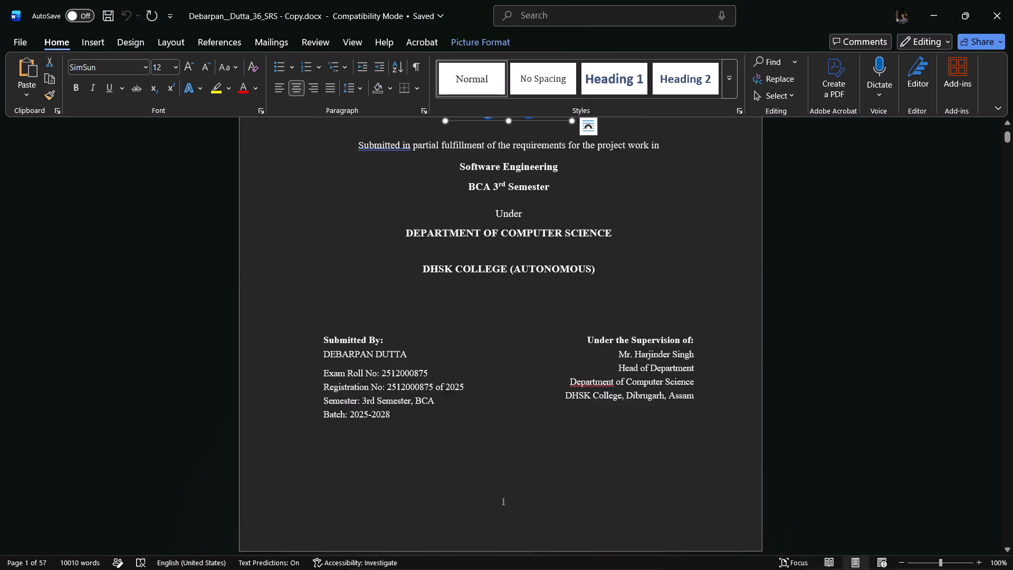
scroll(752, 325, "down", 5)
scroll(726, 363, "down", 6)
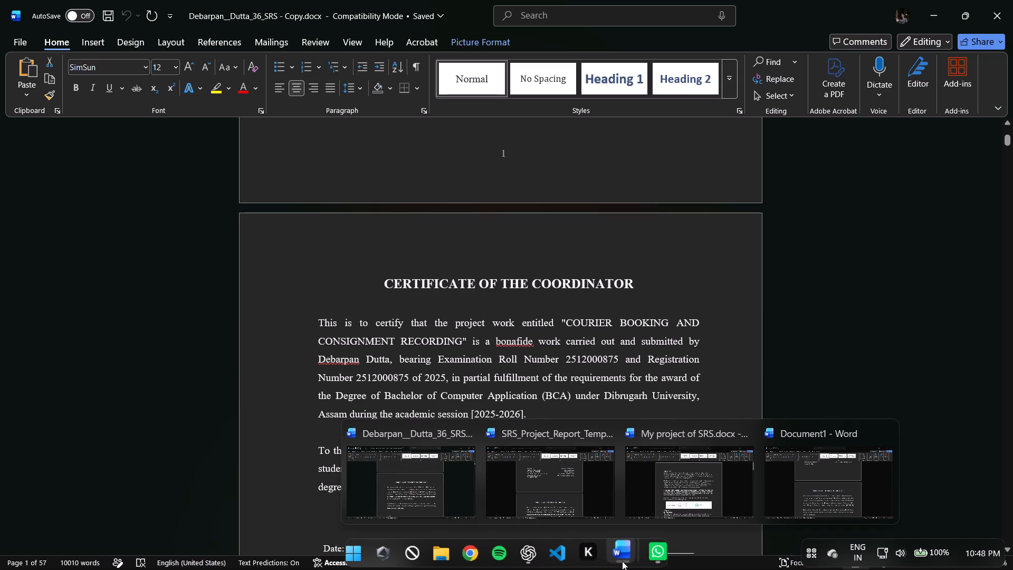
Back in Document1, add blank lines below the coordinator's signature block until a third page starts.
left_click(800, 496)
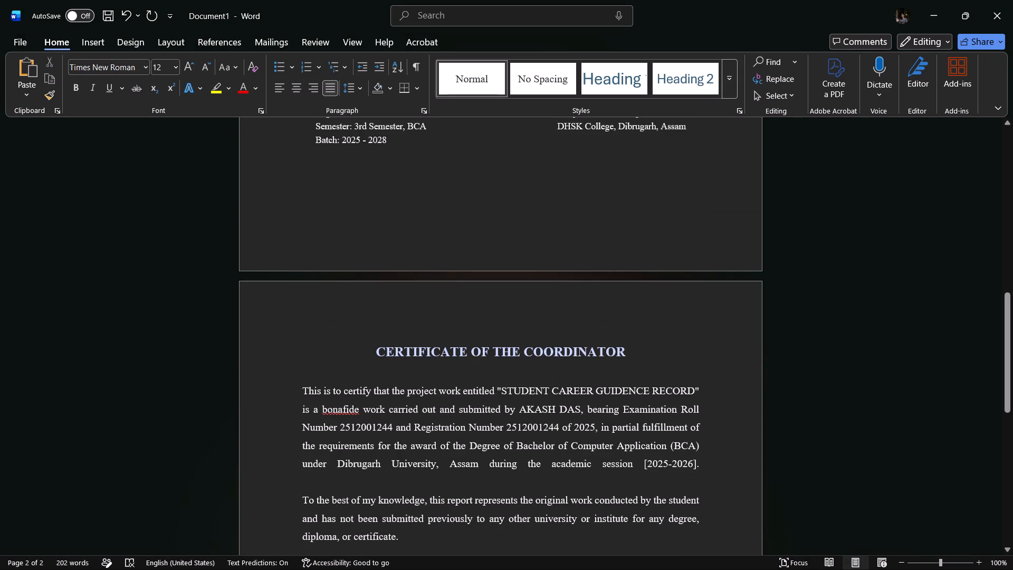
scroll(589, 477, "down", 3)
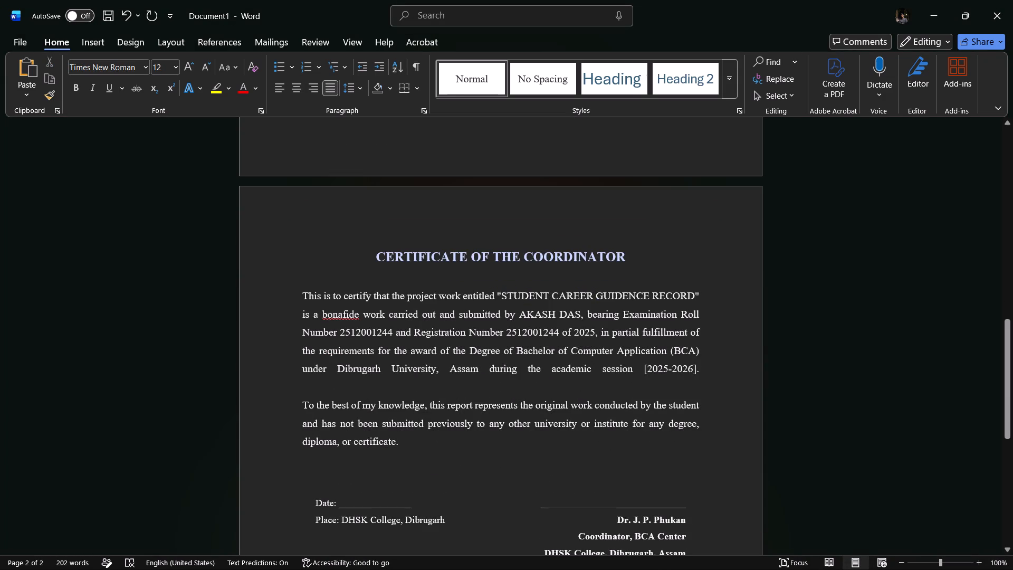
scroll(525, 476, "down", 2)
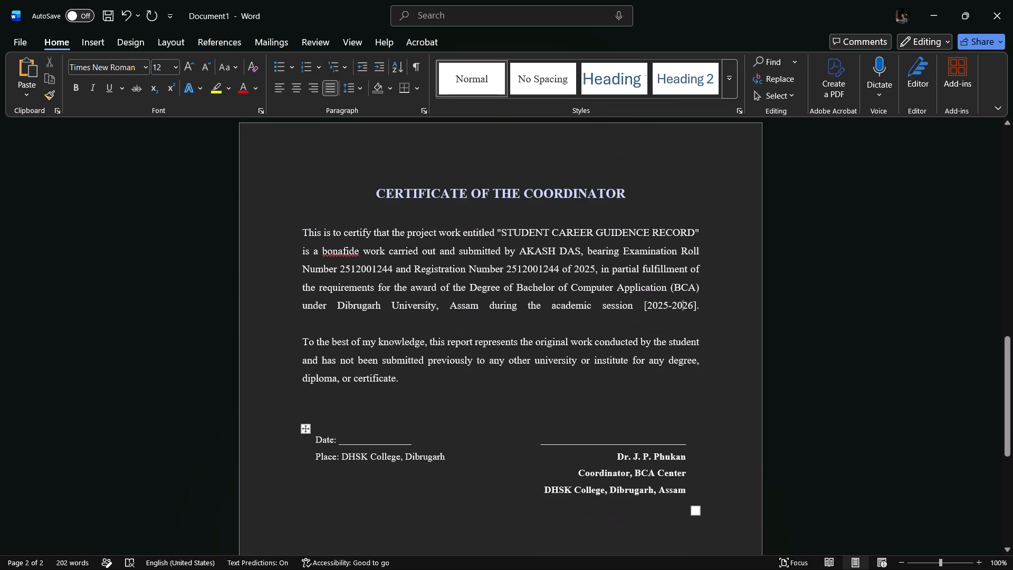
scroll(692, 450, "down", 4)
left_click(567, 464)
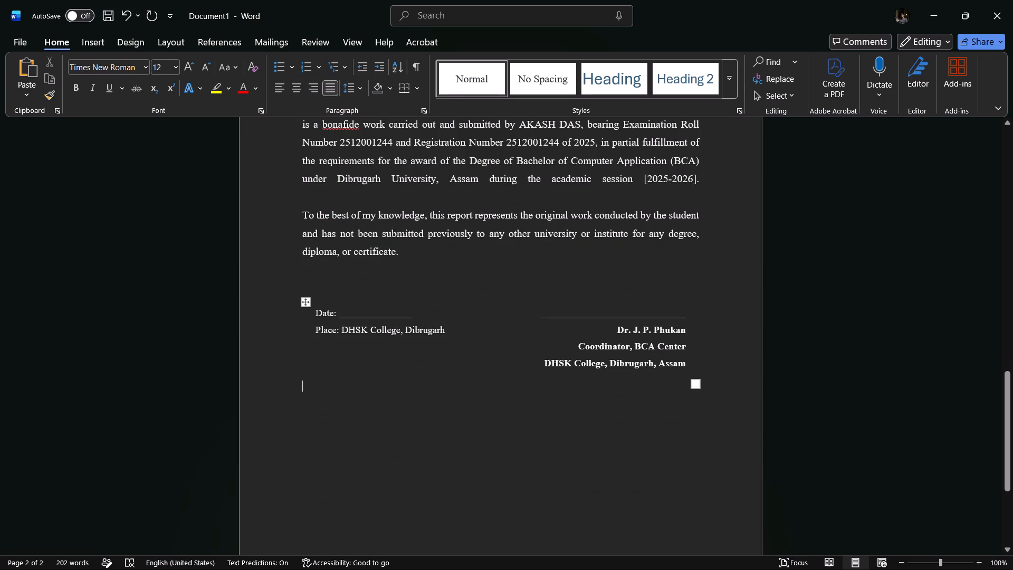
scroll(529, 480, "down", 6)
scroll(527, 480, "up", 8)
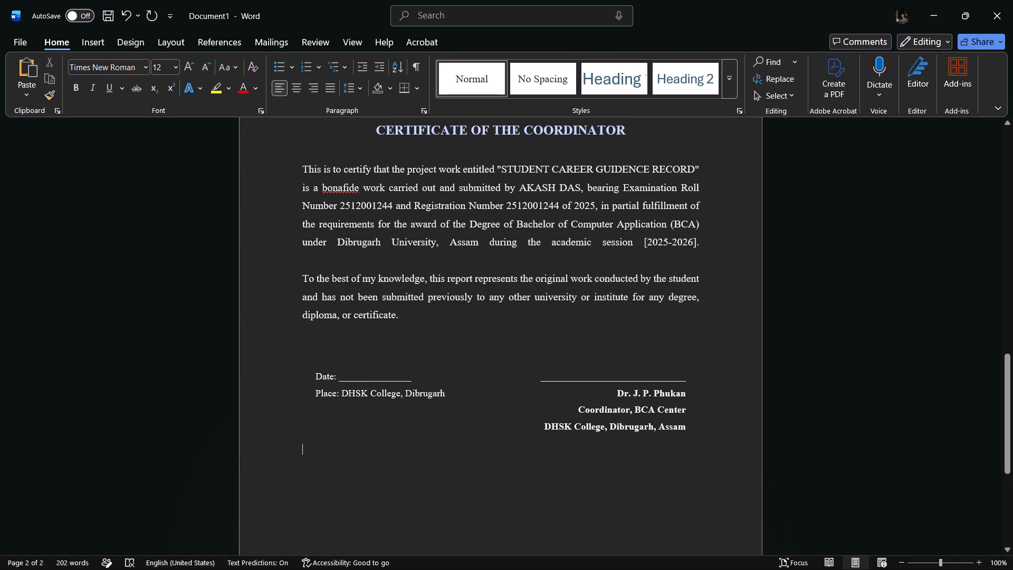
scroll(522, 474, "down", 7)
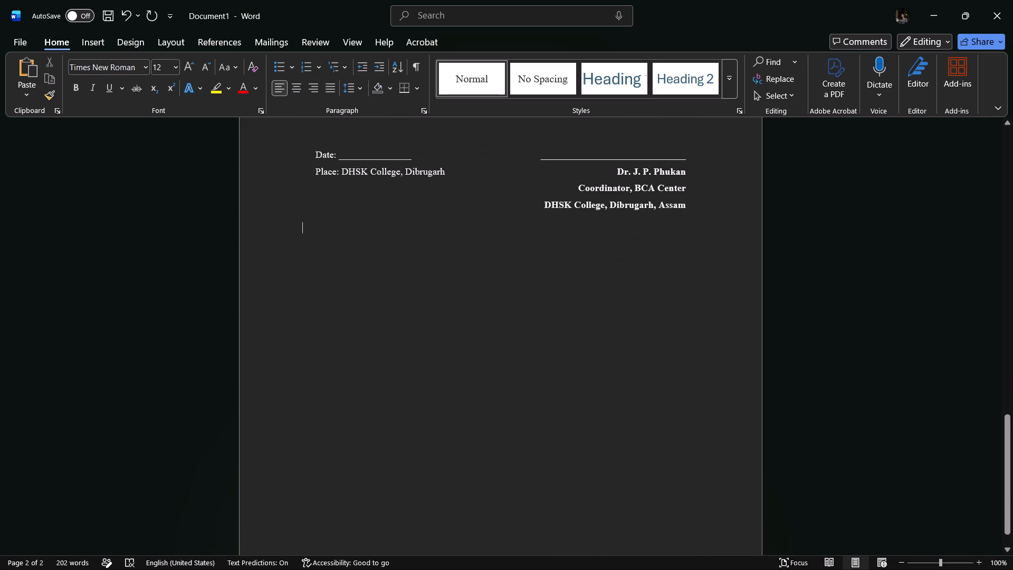
scroll(517, 482, "down", 12)
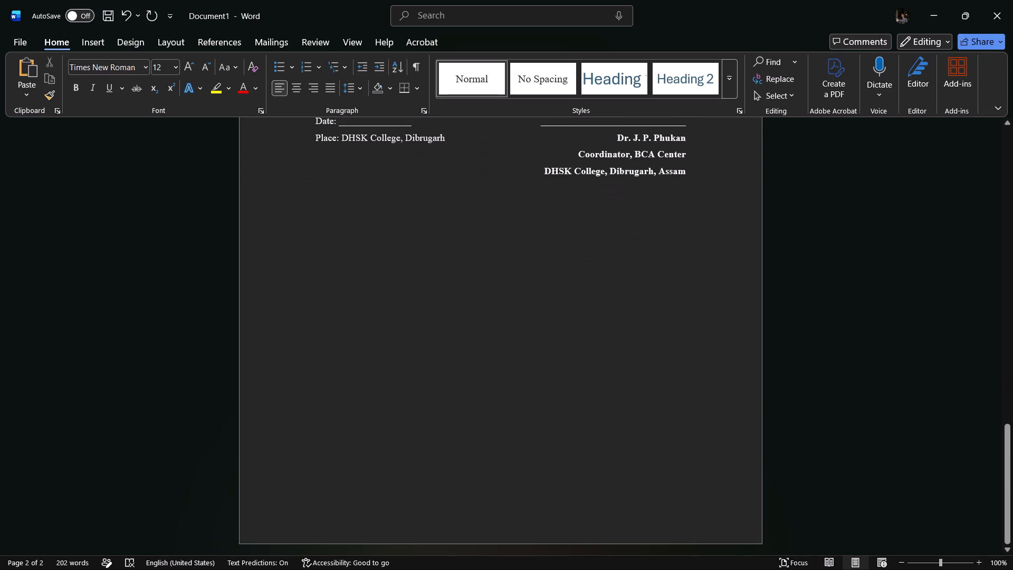
key("Return")
key("Return")
key("Return")
key("Return")
key("Return")
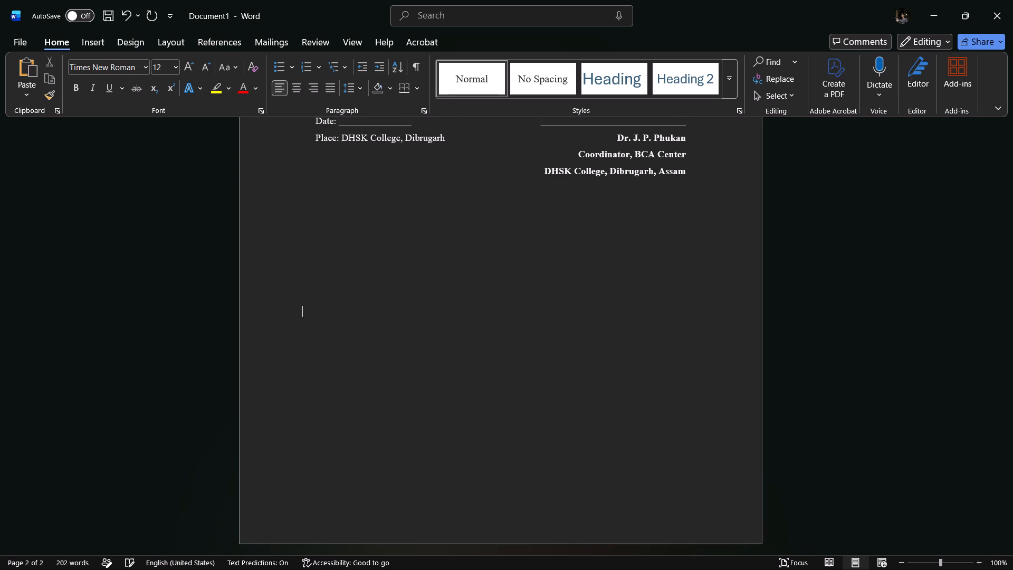
key("Return")
key("Return")
key("Return")
key("Return")
key("Return")
key("Return")
key("Return")
key("Return")
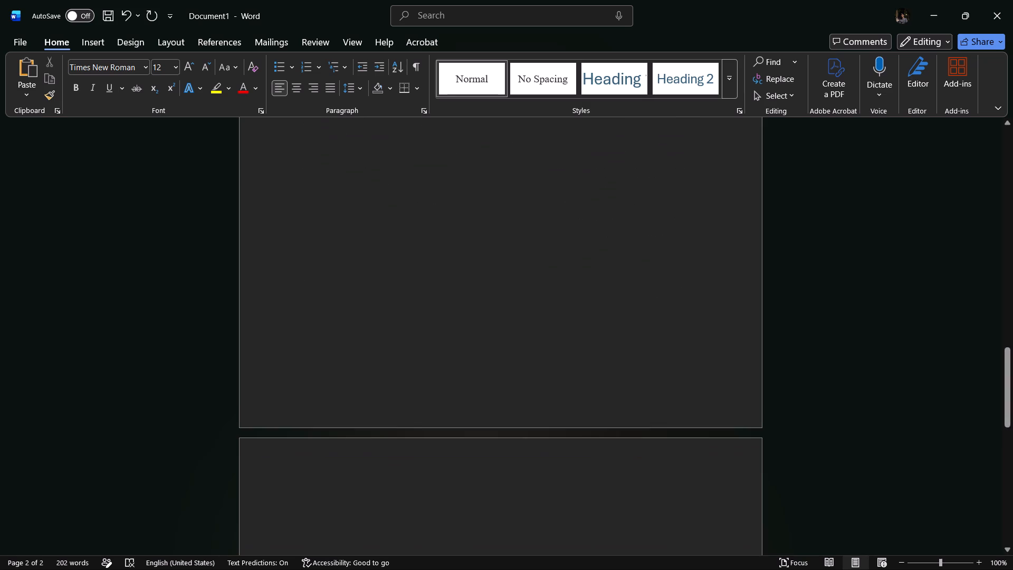
key("BackSpace")
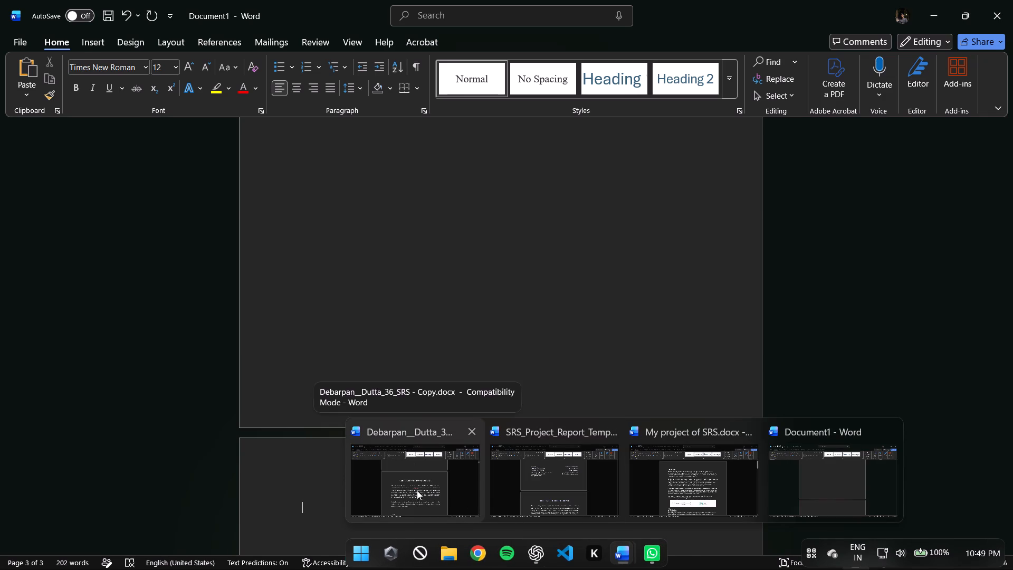
Switch to the completed sample SRS report copy and examine the Certificate of the Supervisor following the coordinator's certificate.
left_click(417, 490)
scroll(456, 453, "up", 4)
scroll(456, 452, "down", 14)
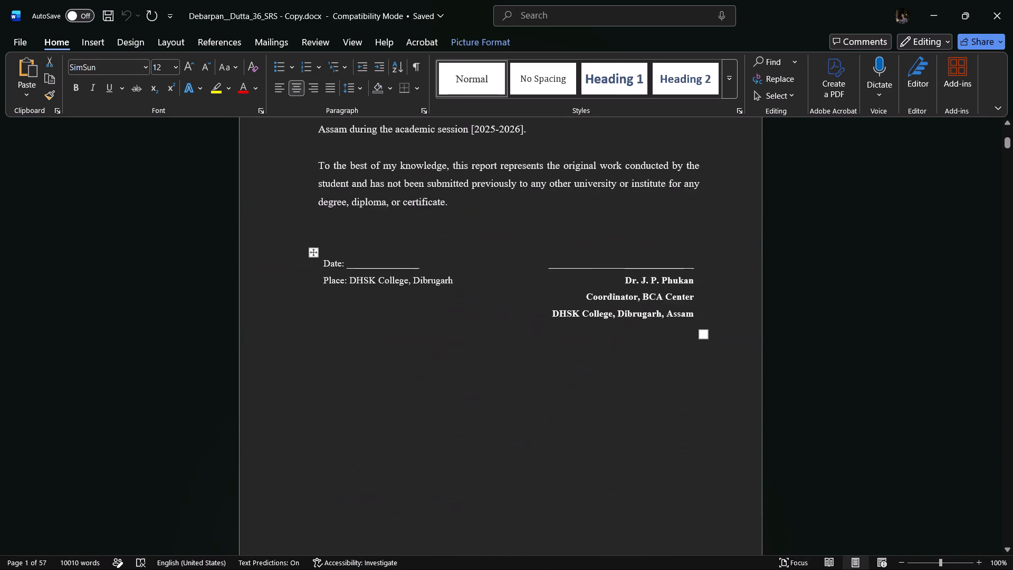
scroll(454, 449, "down", 16)
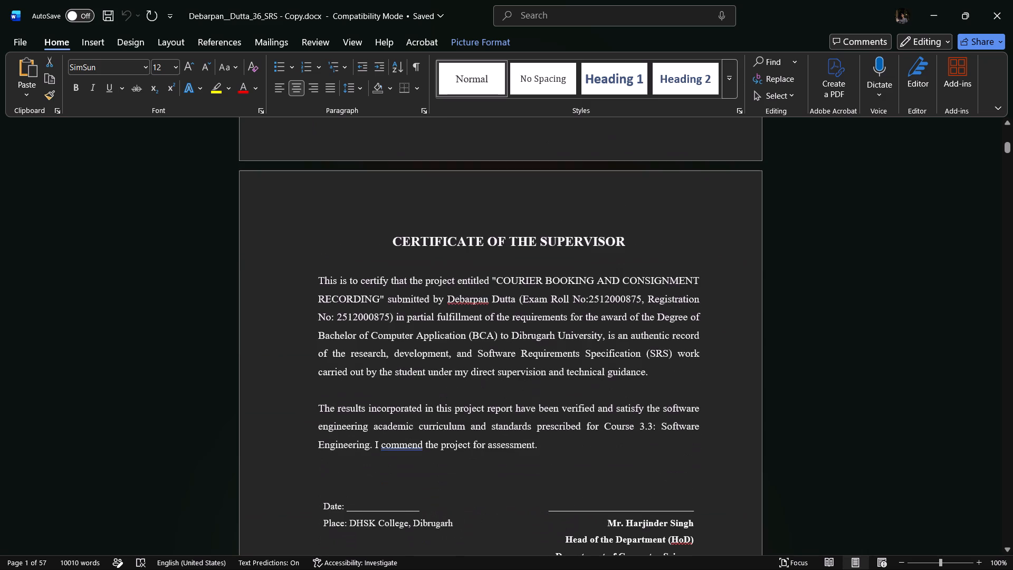
scroll(456, 447, "down", 3)
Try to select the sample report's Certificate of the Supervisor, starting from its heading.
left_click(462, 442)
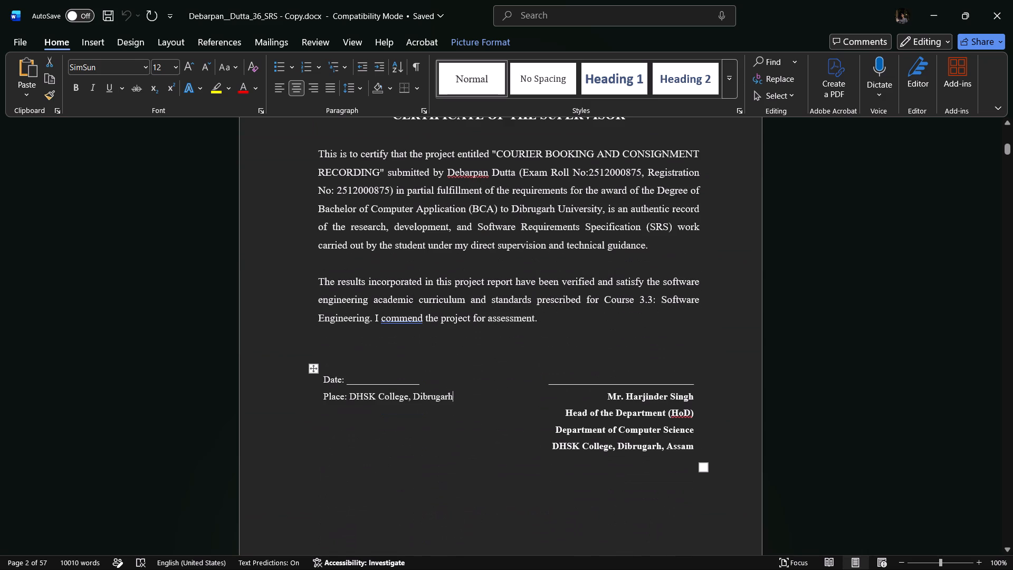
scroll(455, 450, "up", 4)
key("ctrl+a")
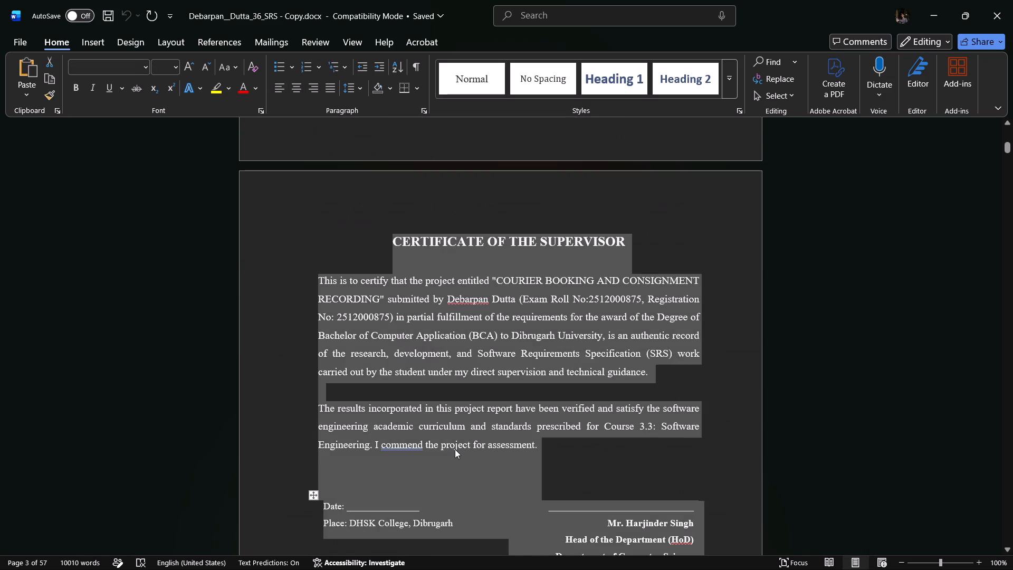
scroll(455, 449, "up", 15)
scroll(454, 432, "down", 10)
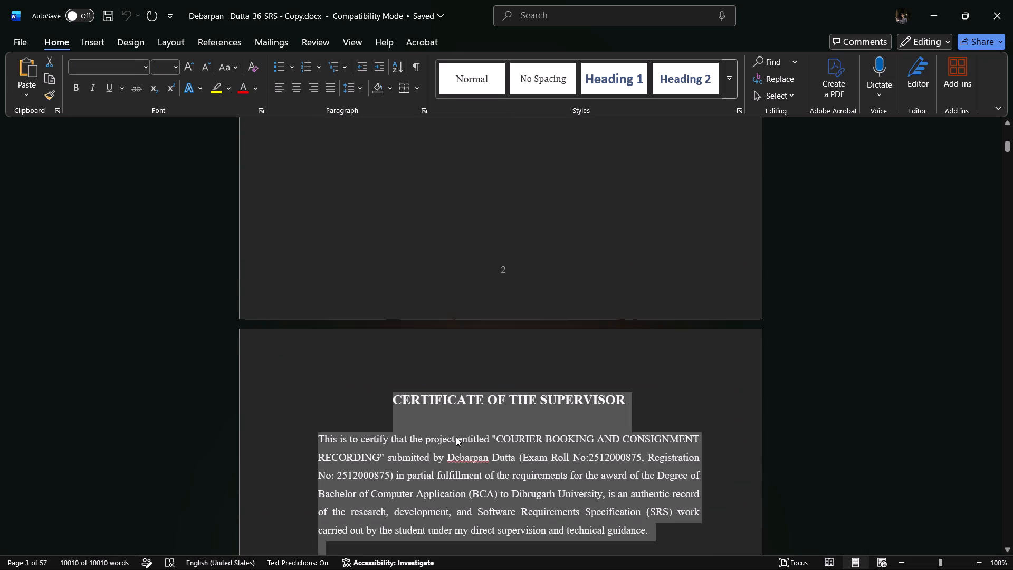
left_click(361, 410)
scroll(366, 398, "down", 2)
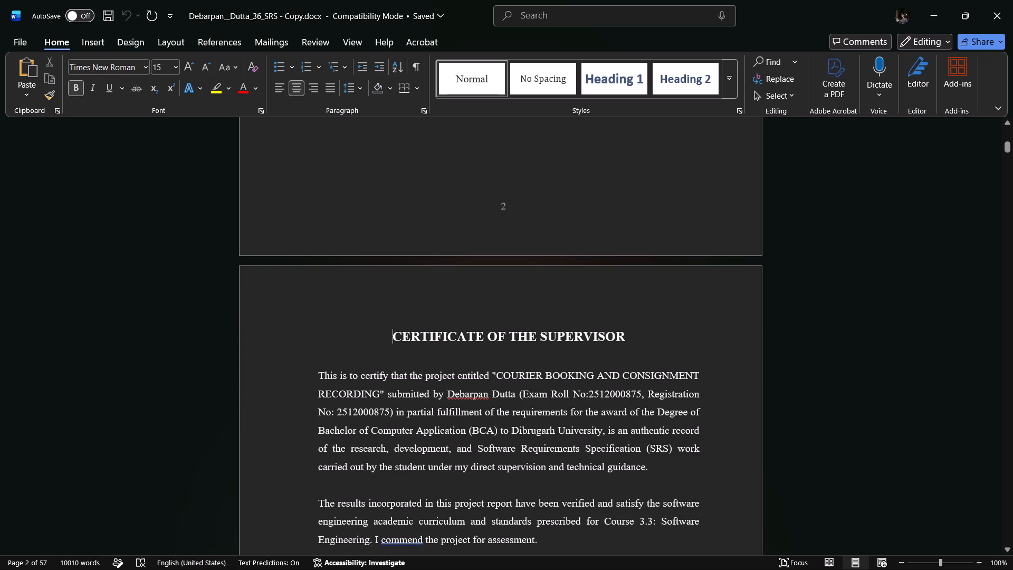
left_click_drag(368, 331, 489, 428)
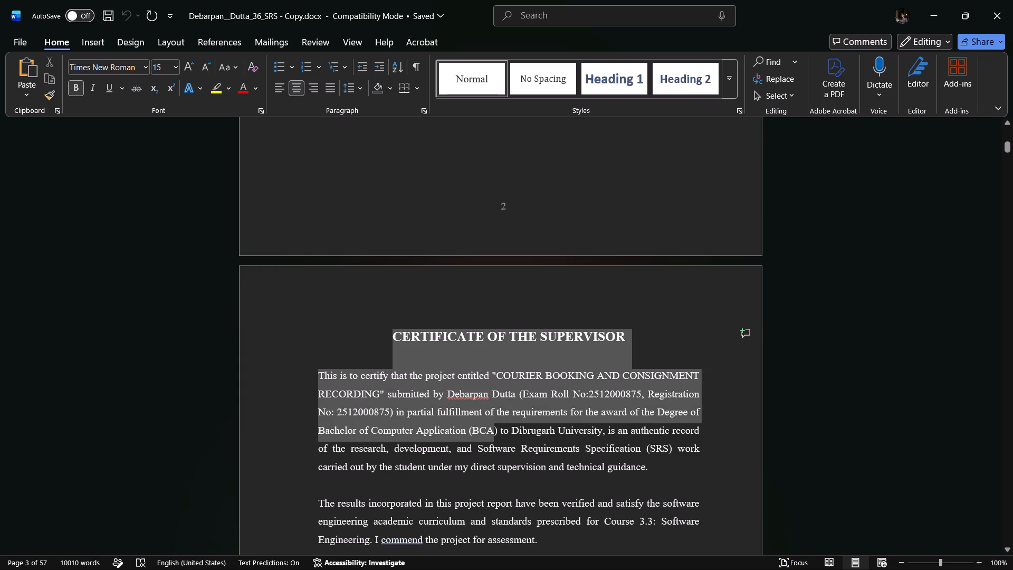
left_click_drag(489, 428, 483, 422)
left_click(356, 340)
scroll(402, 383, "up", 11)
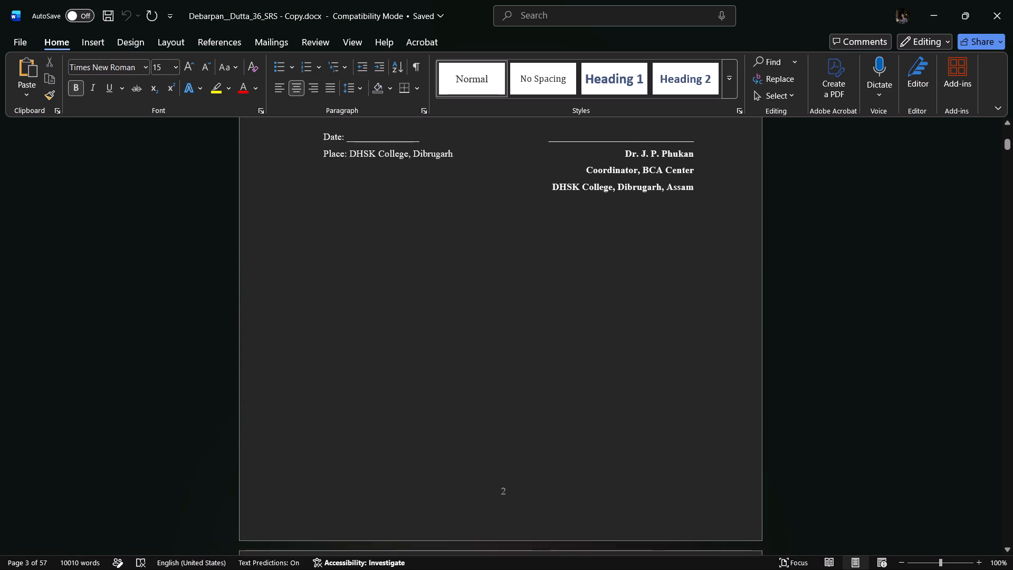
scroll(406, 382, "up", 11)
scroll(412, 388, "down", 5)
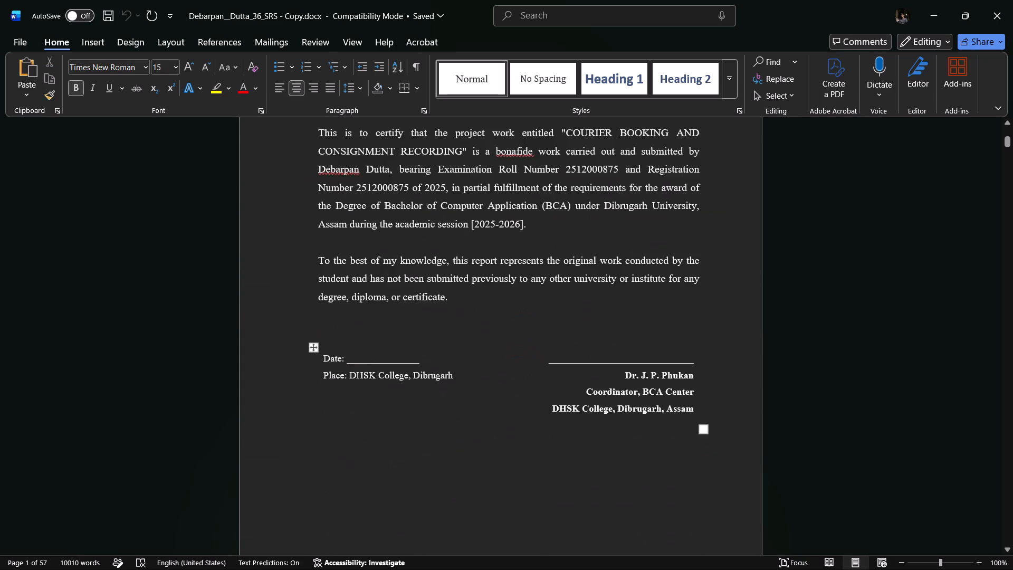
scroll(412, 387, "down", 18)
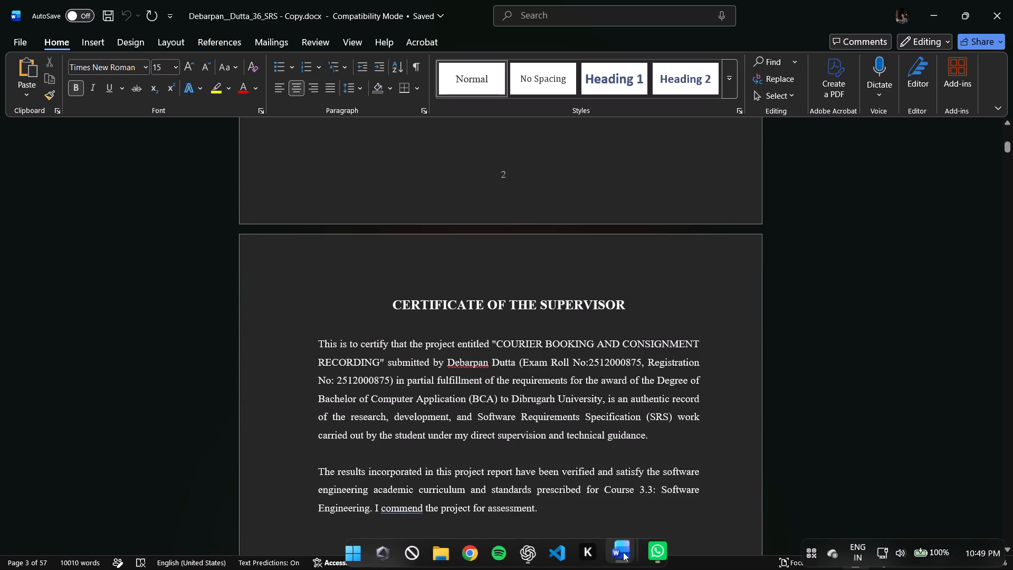
Switch to the SRS report template and copy its Certificate of the Supervisor, from the heading through the date and signature block.
left_click(564, 469)
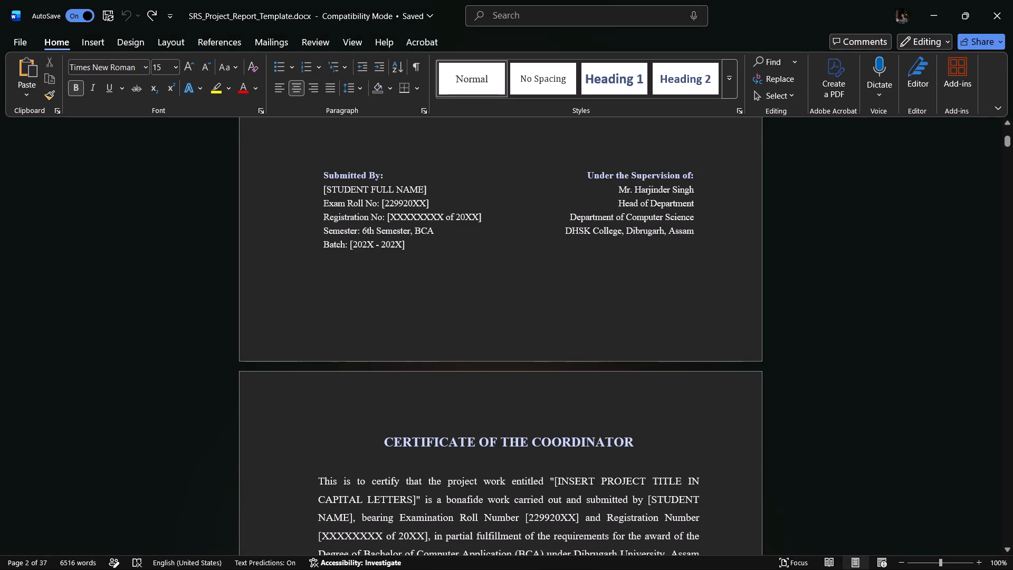
scroll(586, 487, "down", 20)
scroll(586, 487, "down", 5)
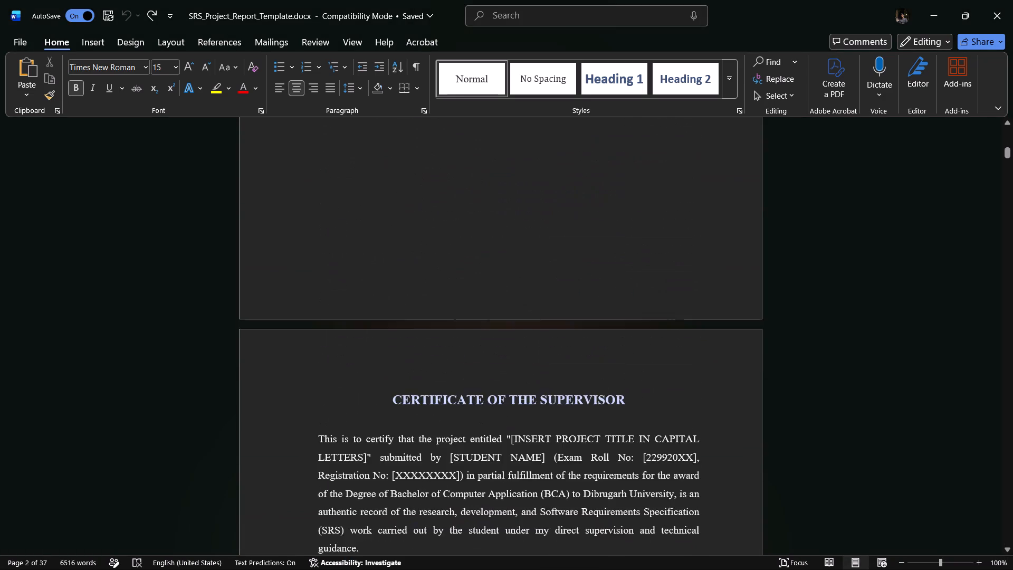
scroll(583, 477, "down", 8)
scroll(565, 461, "up", 2)
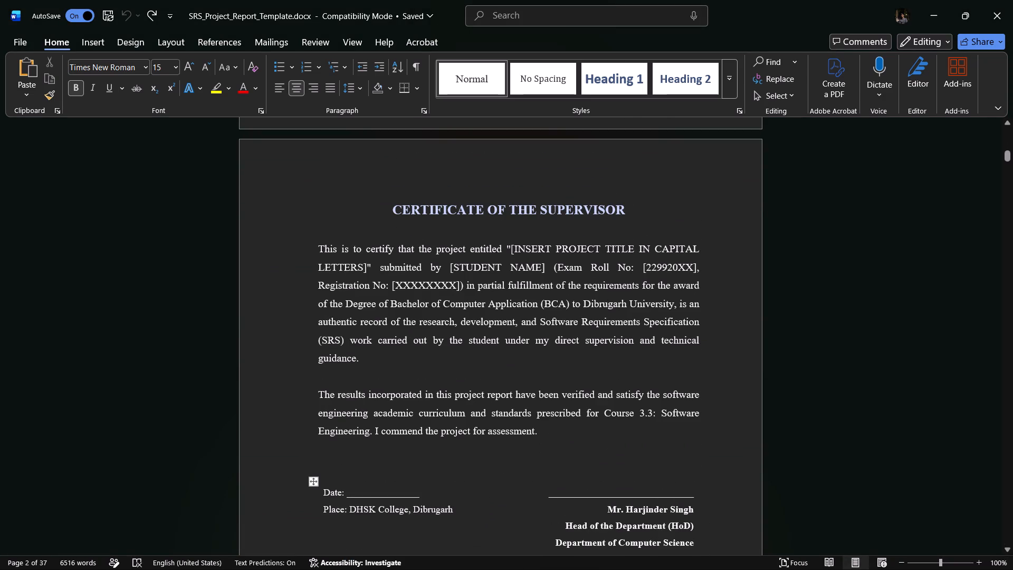
left_click_drag(353, 201, 619, 496)
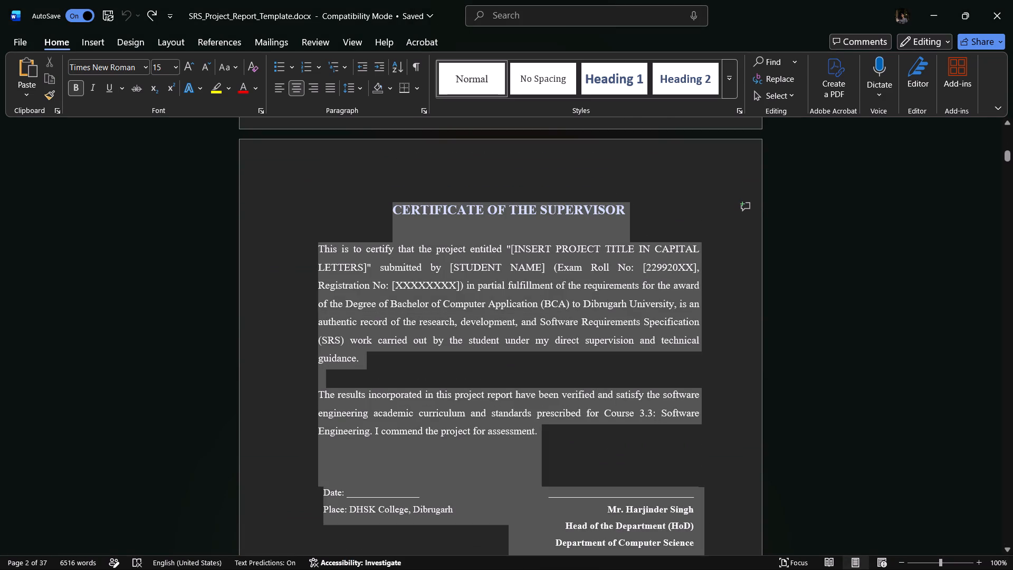
left_click_drag(619, 496, 668, 477)
scroll(633, 519, "down", 4)
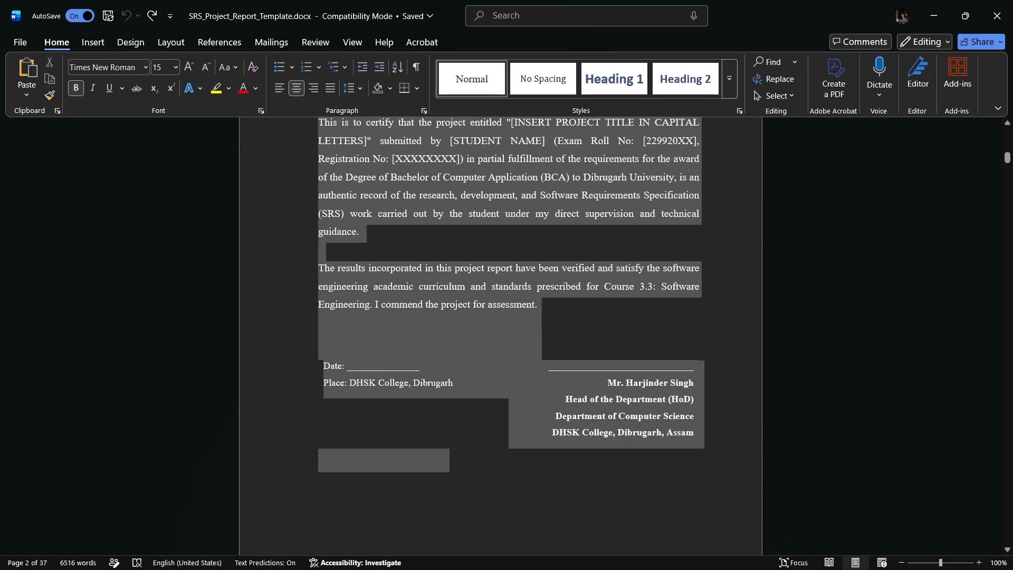
left_click_drag(668, 477, 694, 515)
scroll(698, 517, "down", 4)
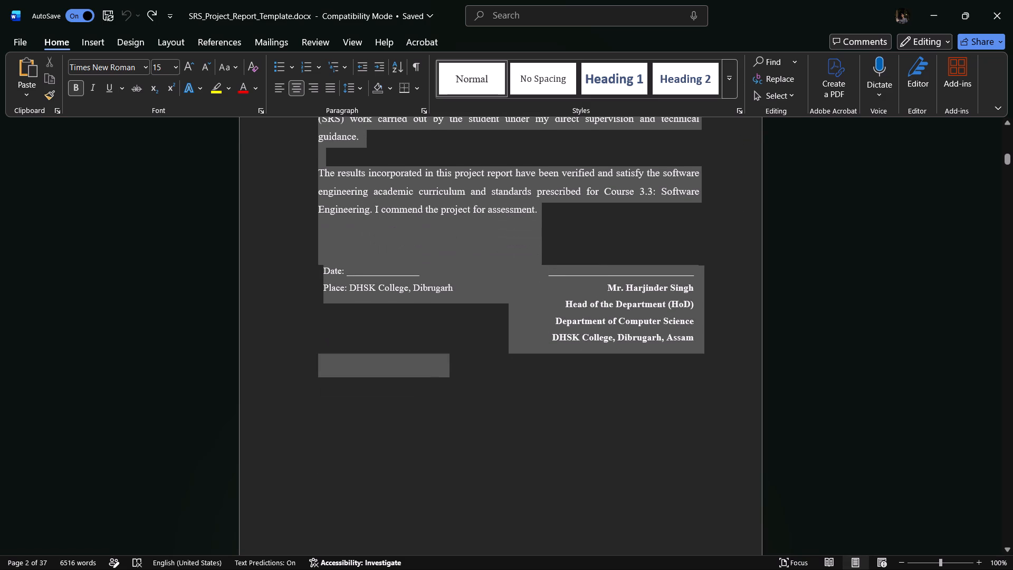
left_click_drag(694, 515, 707, 285)
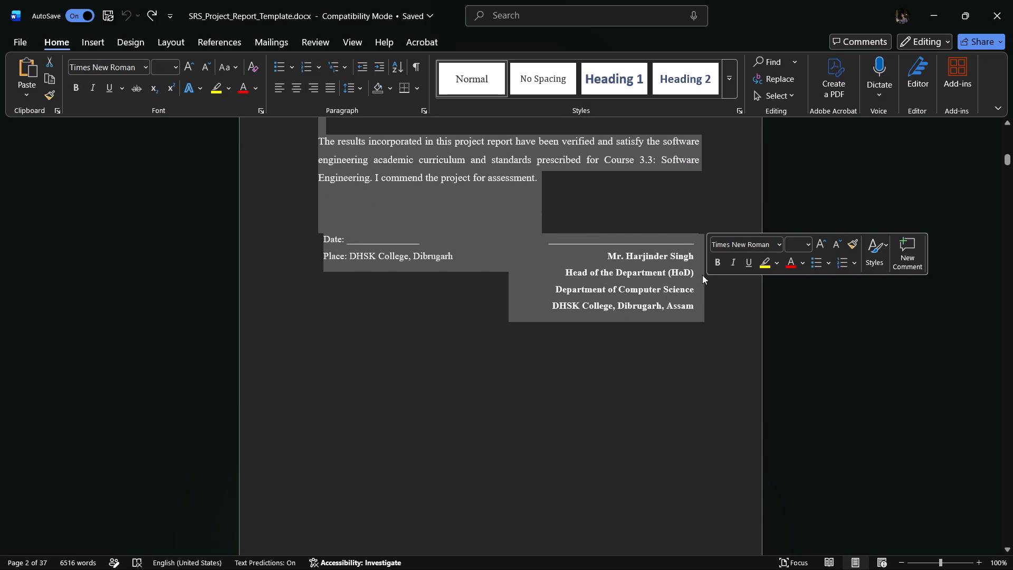
key("ctrl+c")
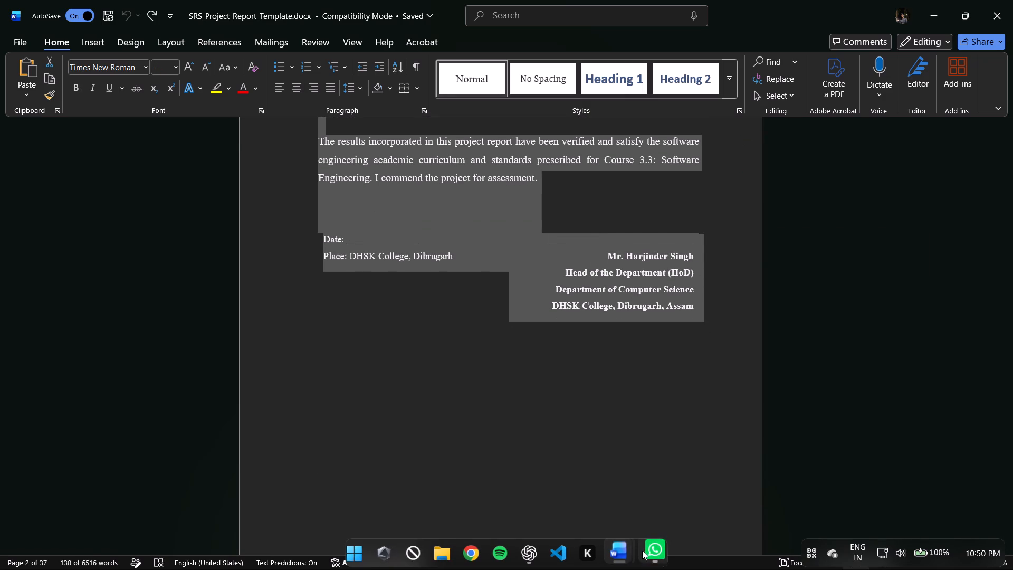
Switch to Document1 and paste the Certificate of the Supervisor at the start of the third page.
left_click(791, 486)
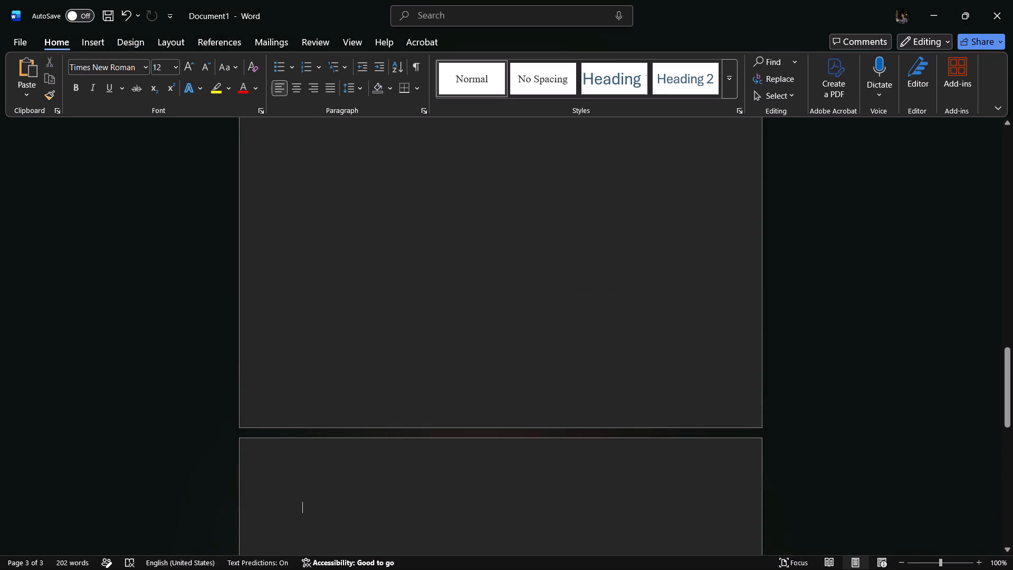
scroll(525, 415, "down", 3)
key("ctrl+v")
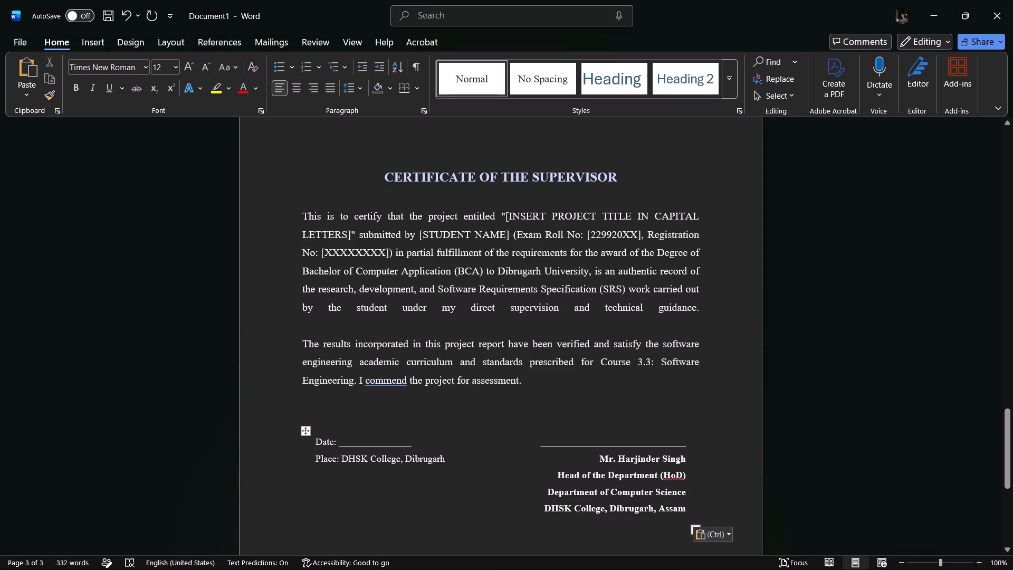
Review the pasted supervisor's certificate and the page layout back to the coordinator's certificate.
left_click(441, 467)
scroll(462, 486, "up", 2)
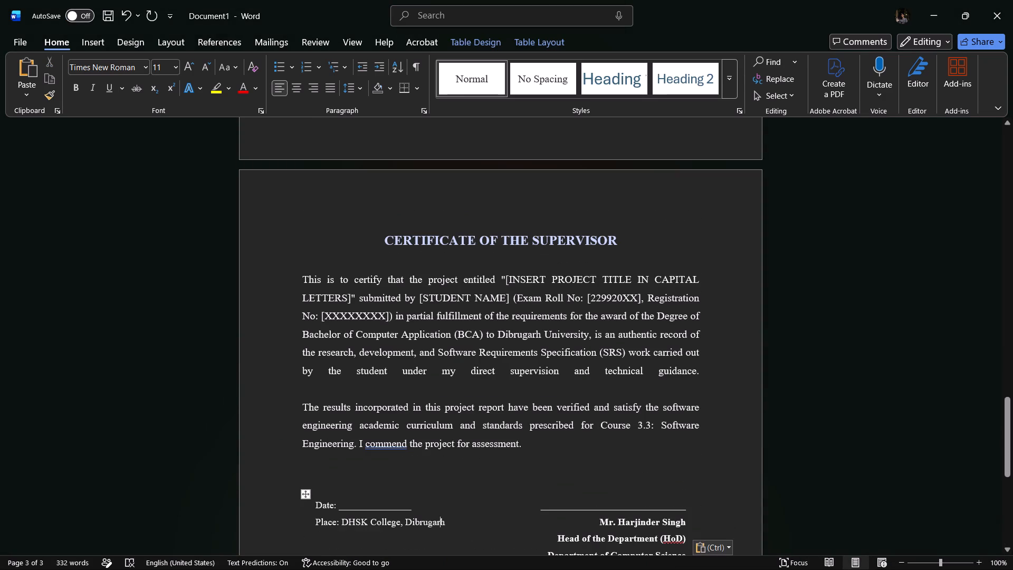
scroll(442, 407, "up", 2)
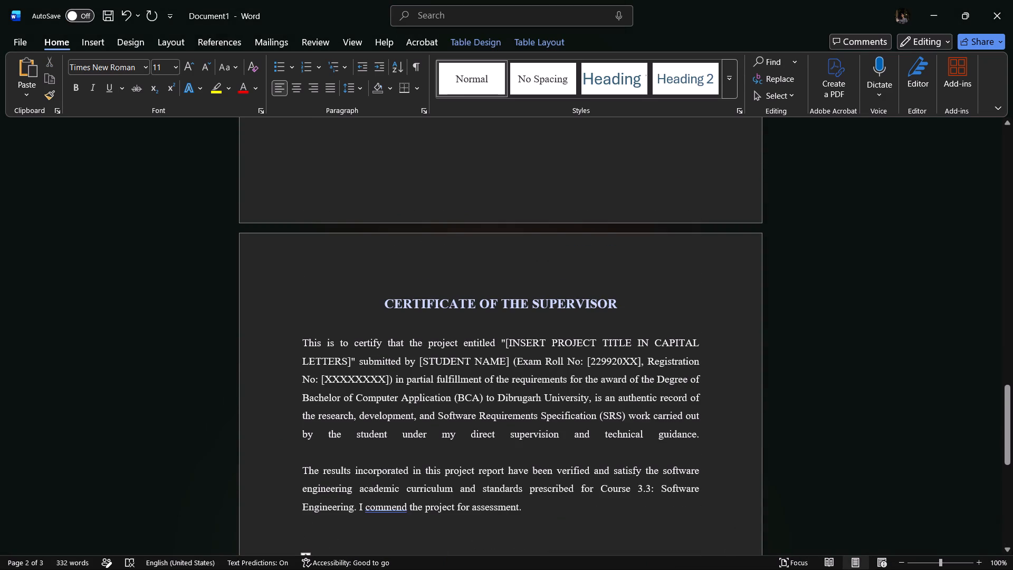
scroll(547, 366, "up", 14)
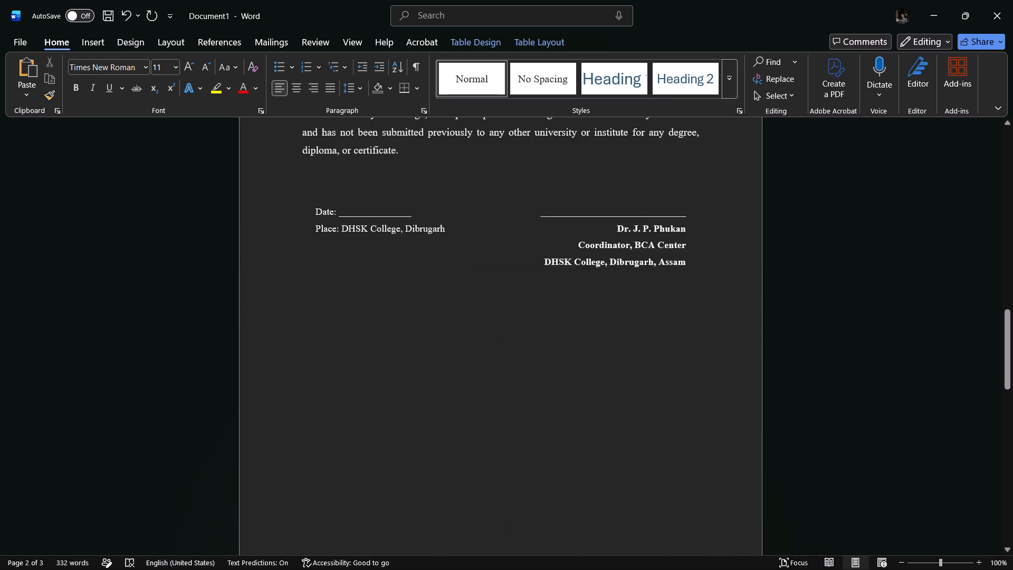
scroll(495, 370, "up", 13)
scroll(491, 368, "down", 15)
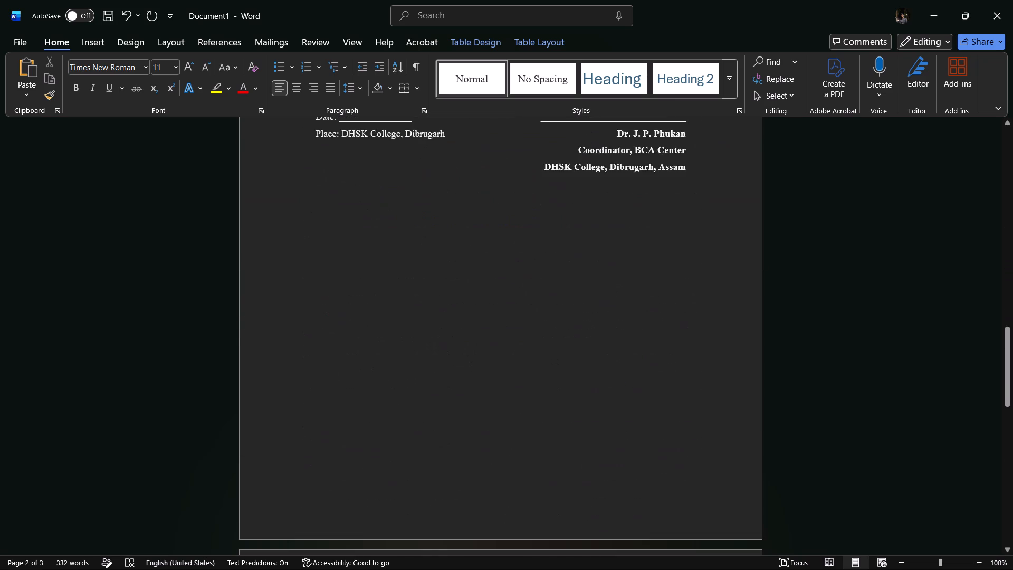
scroll(496, 356, "down", 17)
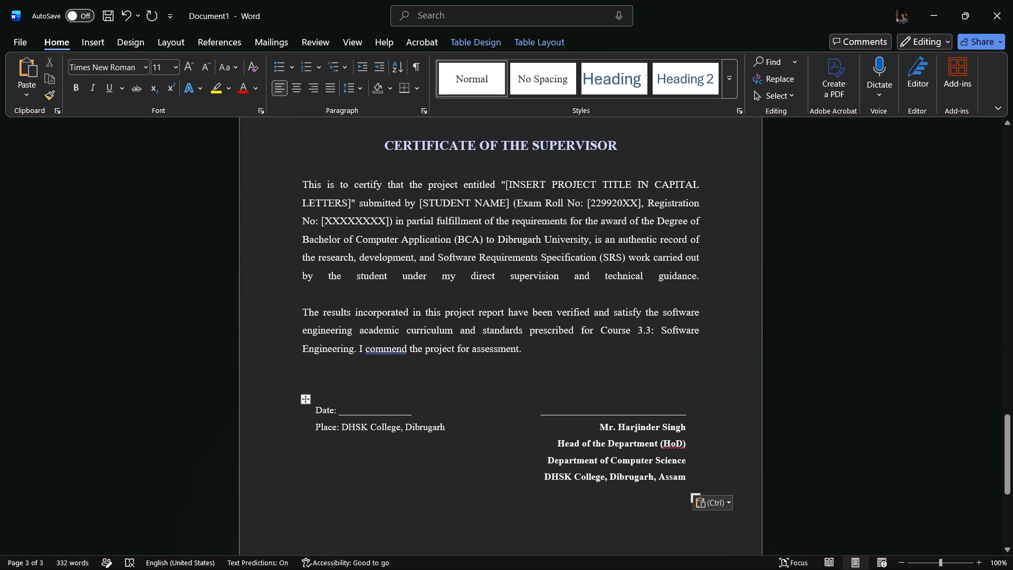
Replace the bracketed project title placeholder in the supervisor's certificate with STUDENT CARRE GUIDENCE RECORD, keeping the quotation marks.
left_click(350, 201)
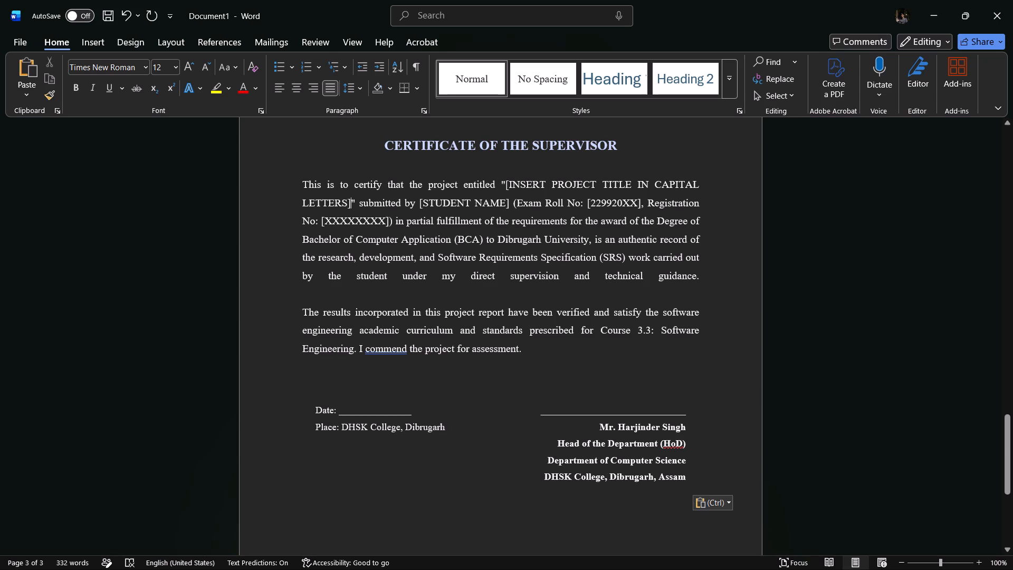
key("BackSpace")
key("BackSpace")
key("BackSpace")
key("BackSpace")
key("BackSpace")
key("BackSpace")
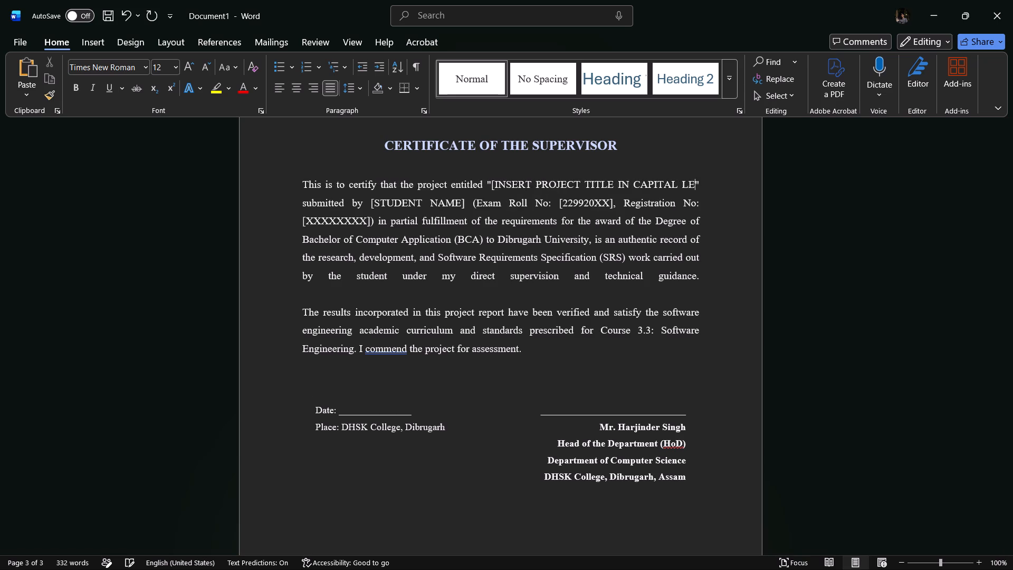
key("BackSpace")
key("BackSpace")
key("BackSpace")
key("BackSpace")
key("BackSpace")
key("BackSpace")
key("BackSpace")
key("BackSpace")
key("BackSpace")
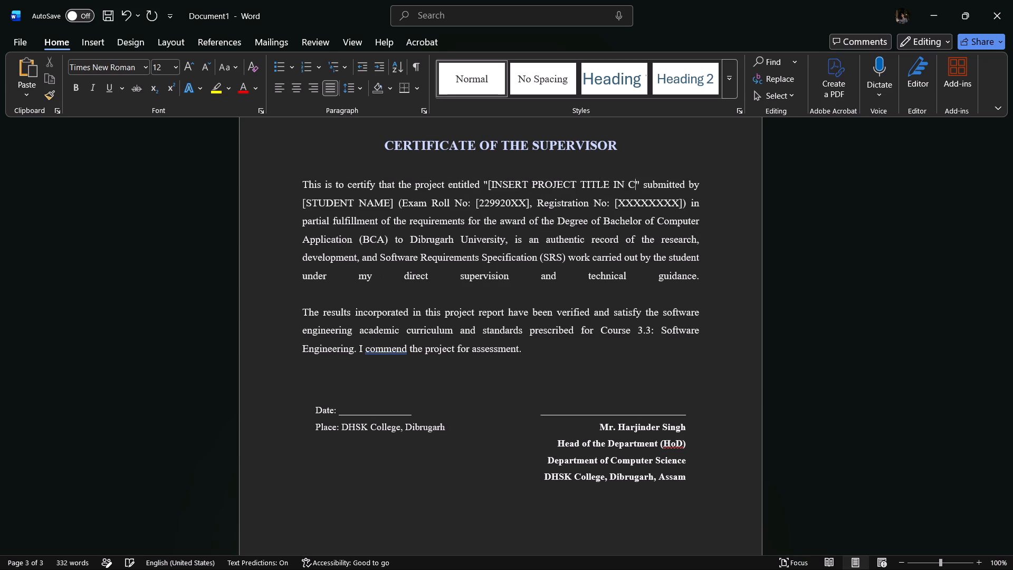
key("BackSpace")
key("BackSpace")
key("BackSpace")
key("BackSpace")
key("BackSpace")
key("BackSpace")
key("BackSpace")
key("BackSpace")
key("BackSpace")
key("BackSpace")
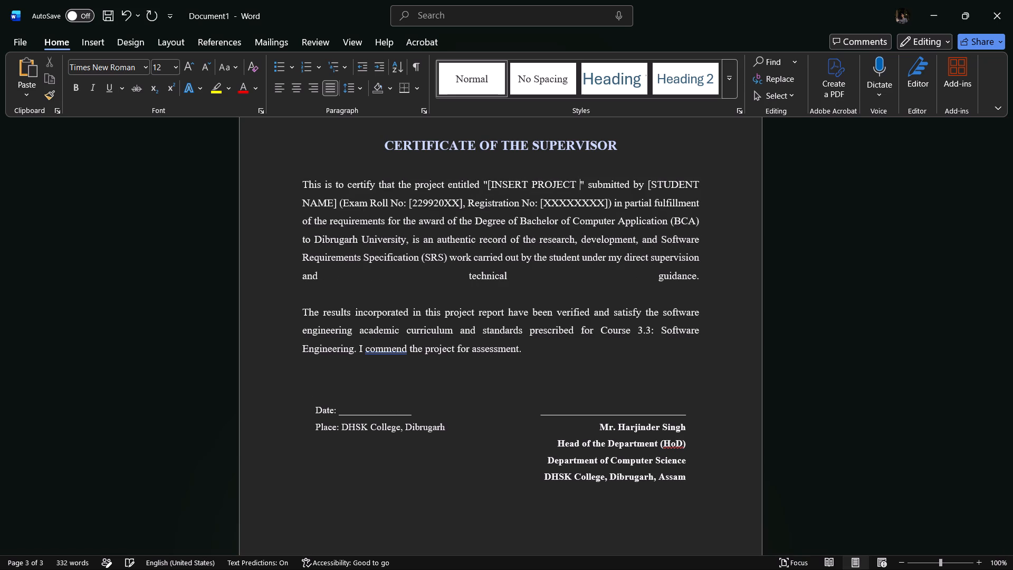
key("BackSpace")
key("BackSpace")
key("BackSpace")
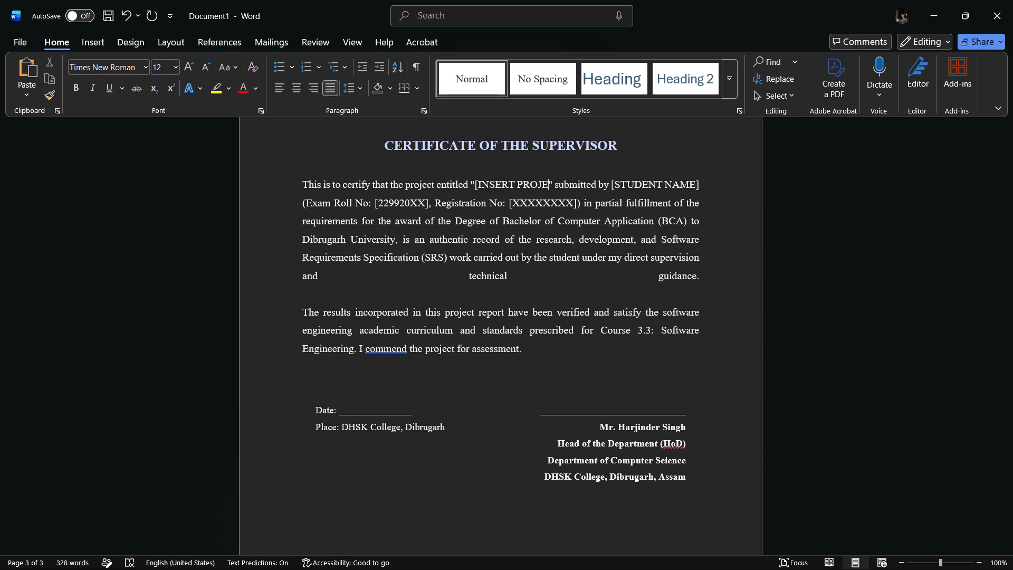
key("BackSpace")
key("BackSpace")
key("BackSpace")
key("BackSpace")
key("BackSpace")
key("BackSpace")
key("BackSpace")
key("BackSpace")
key("BackSpace")
key("BackSpace")
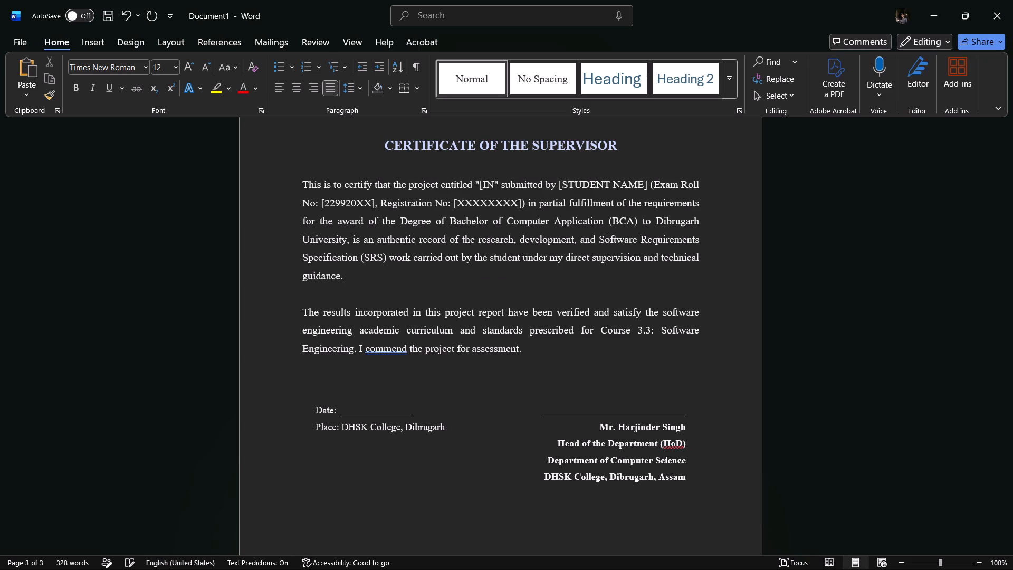
key("BackSpace")
key("BackSpace")
key("BackSpace")
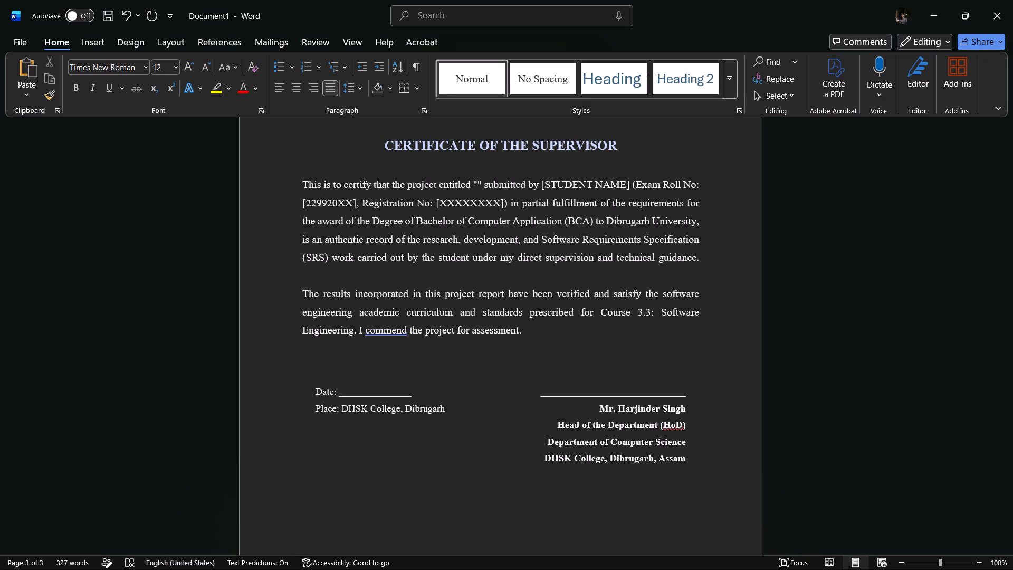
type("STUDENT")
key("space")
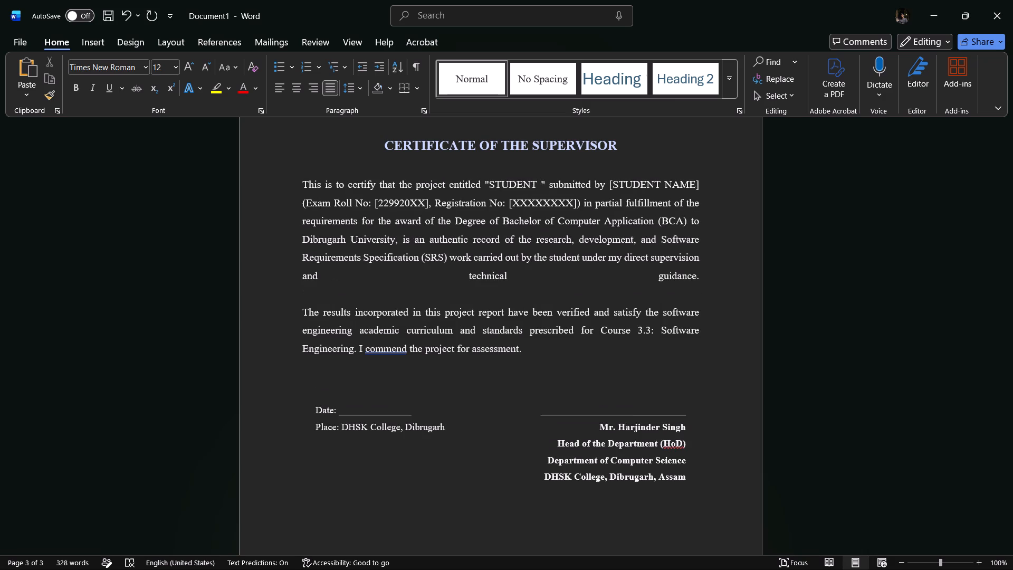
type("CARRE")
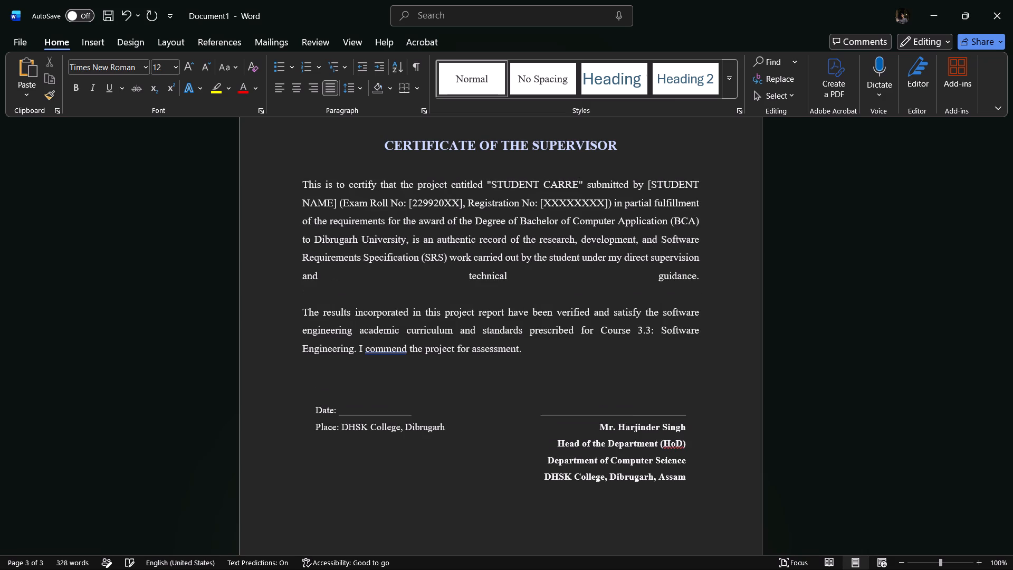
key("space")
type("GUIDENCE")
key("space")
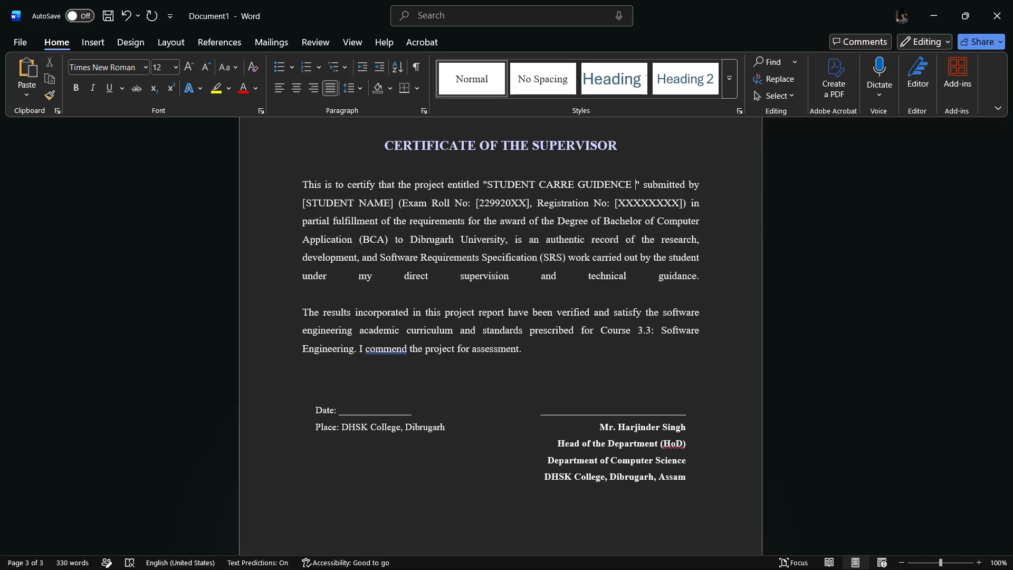
Complete the quoted project title in the supervisor's certificate with the word RECORD, leaving no space before the closing quotation mark.
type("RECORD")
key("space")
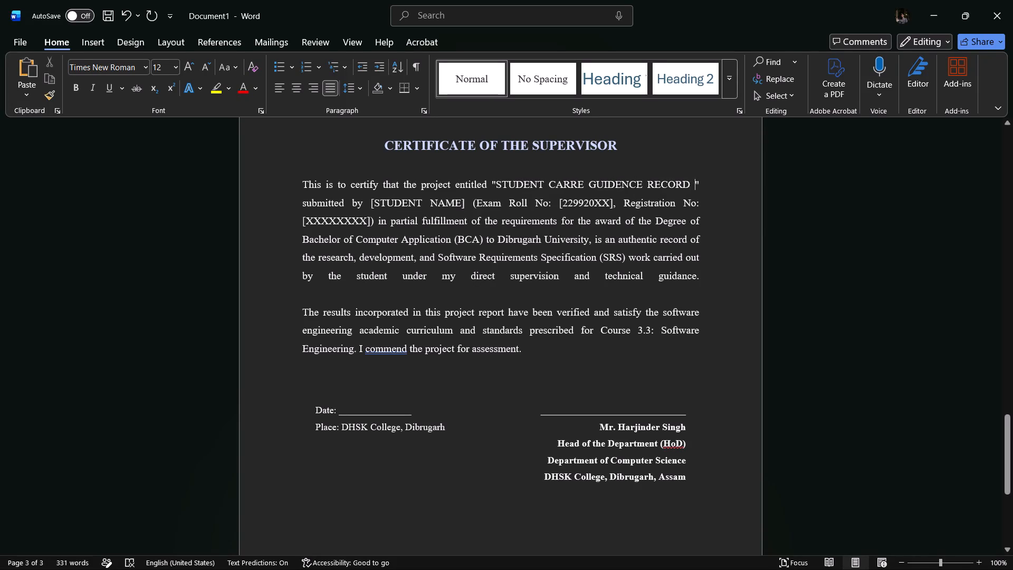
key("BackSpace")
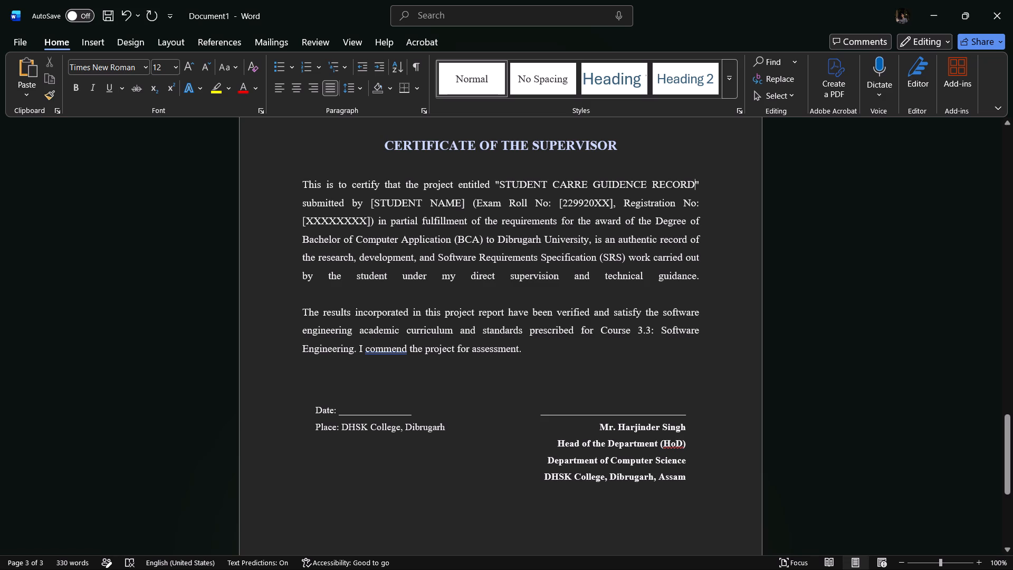
Replace the bracketed STUDENT NAME placeholder in the supervisor's certificate with the student's full name in capitals, without brackets.
left_click(466, 201)
key("BackSpace")
key("BackSpace")
key("BackSpace")
key("BackSpace")
key("BackSpace")
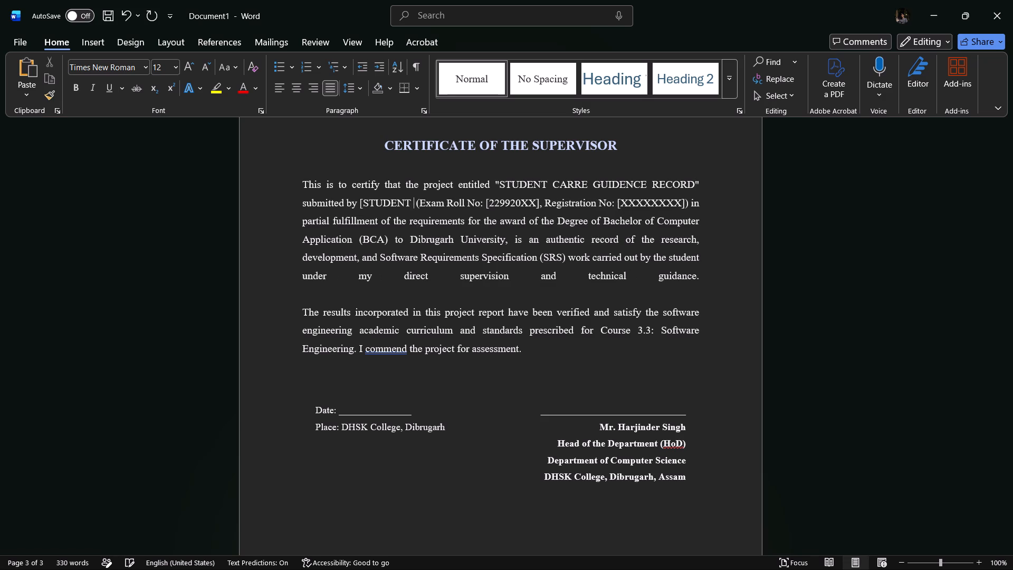
key("BackSpace")
key("BackSpace")
key("BackSpace")
key("BackSpace")
key("BackSpace")
key("BackSpace")
key("BackSpace")
key("BackSpace")
key("BackSpace")
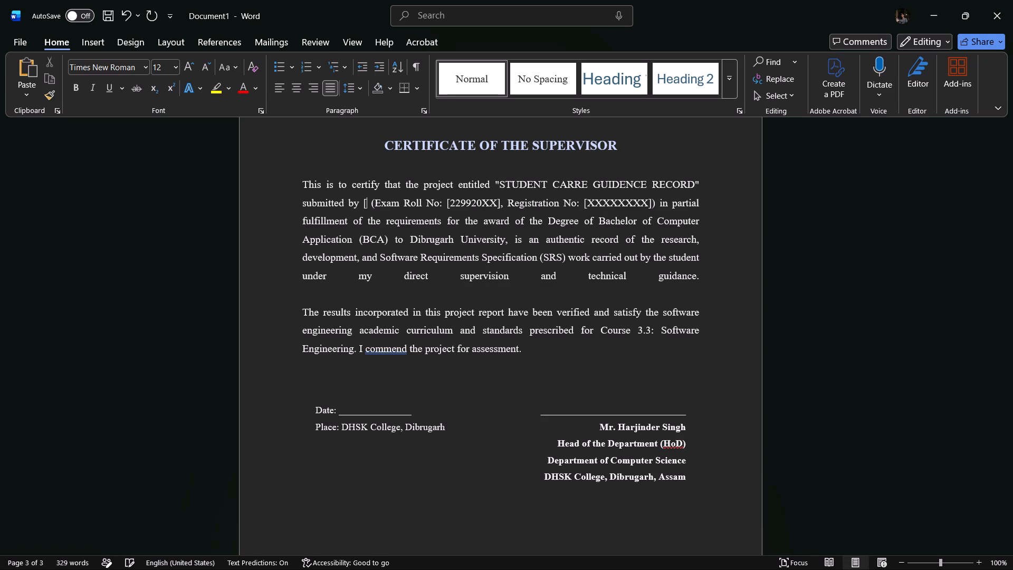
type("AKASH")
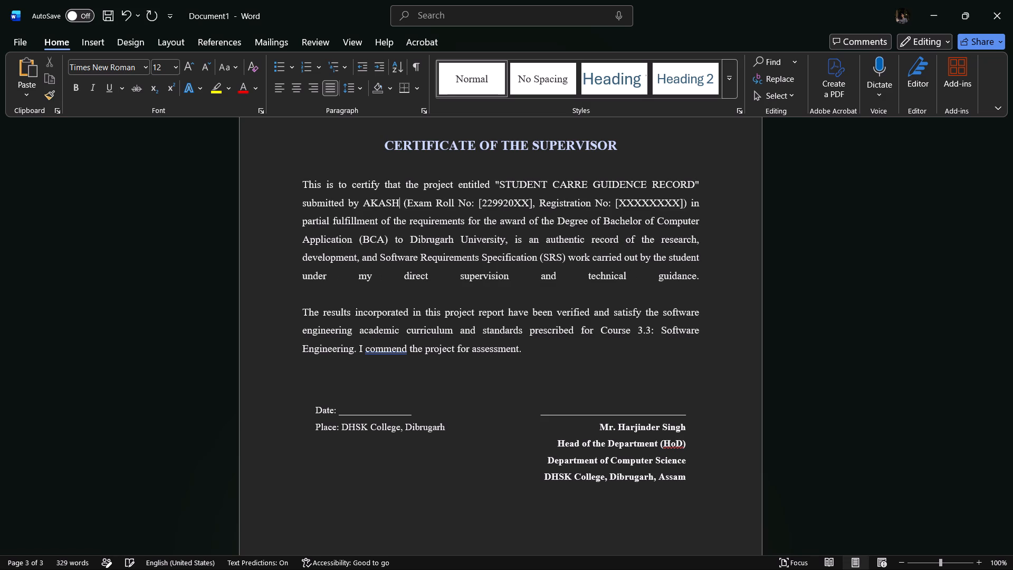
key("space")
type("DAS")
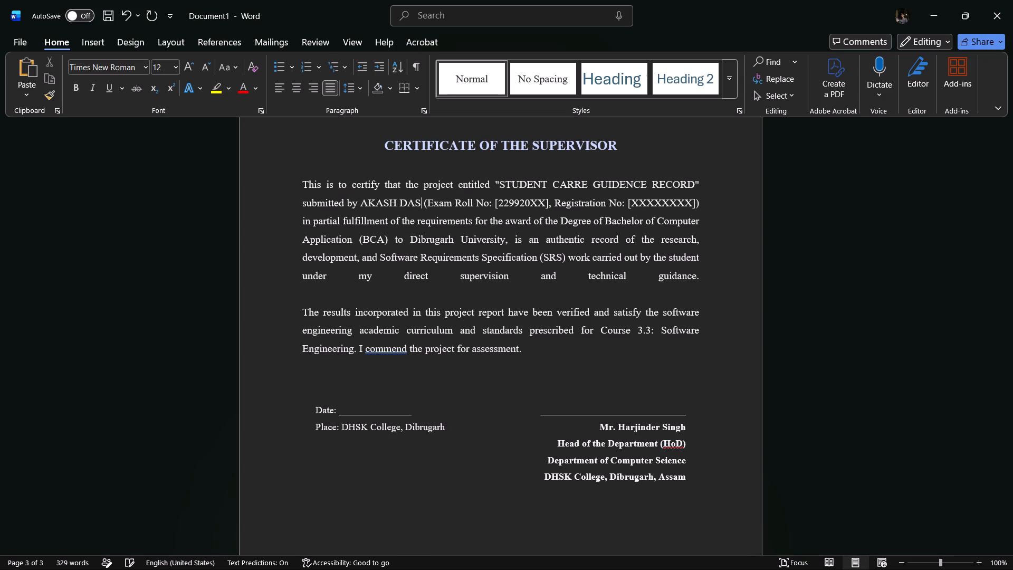
Replace the bracketed Exam Roll No placeholder in the supervisor's certificate with the student's exam roll number, without brackets.
left_click(550, 206)
key("BackSpace")
key("BackSpace")
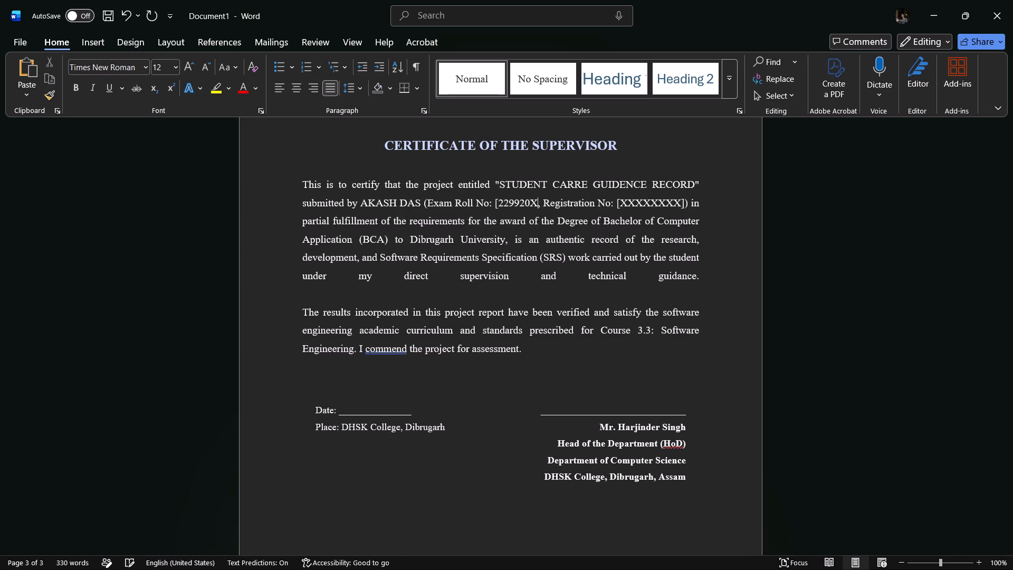
key("BackSpace")
key("BackSpace")
key("BackSpace")
key("BackSpace")
key("BackSpace")
key("BackSpace")
key("BackSpace")
key("BackSpace")
key("BackSpace")
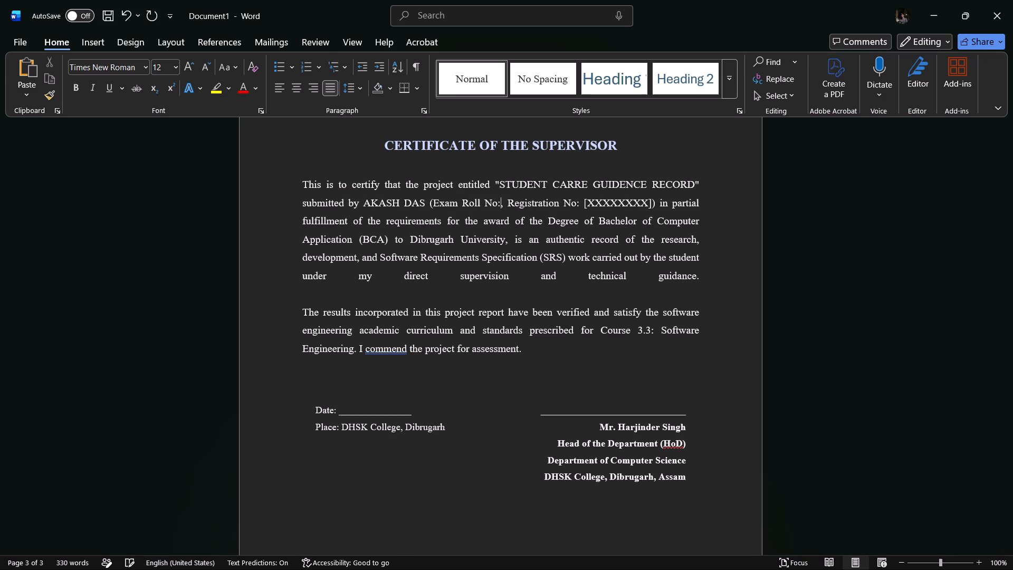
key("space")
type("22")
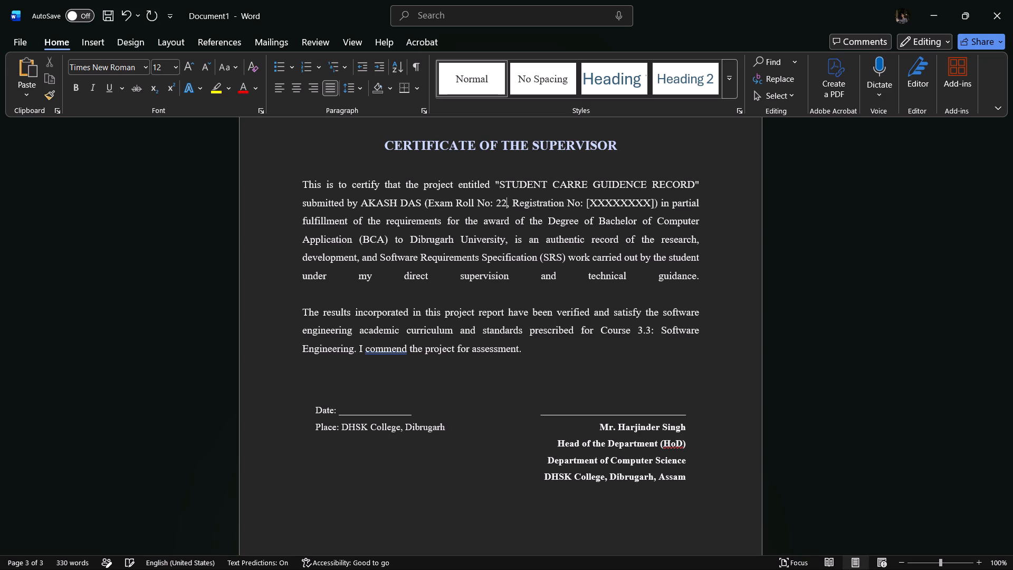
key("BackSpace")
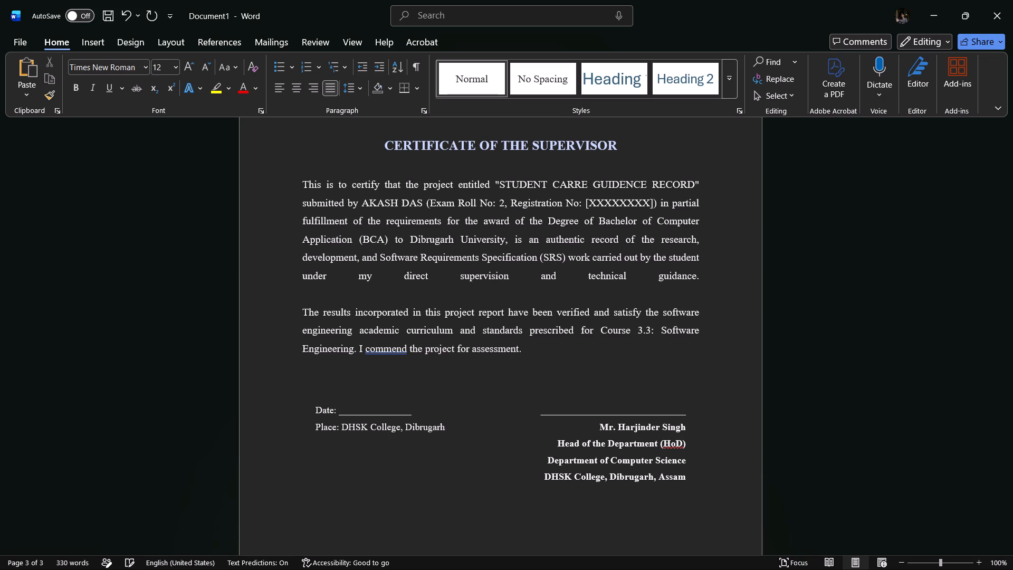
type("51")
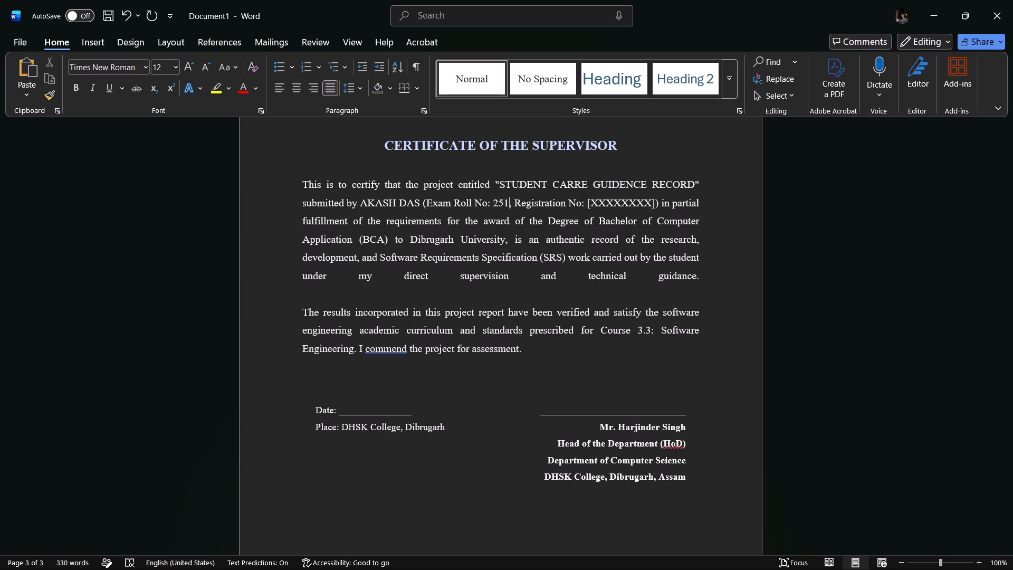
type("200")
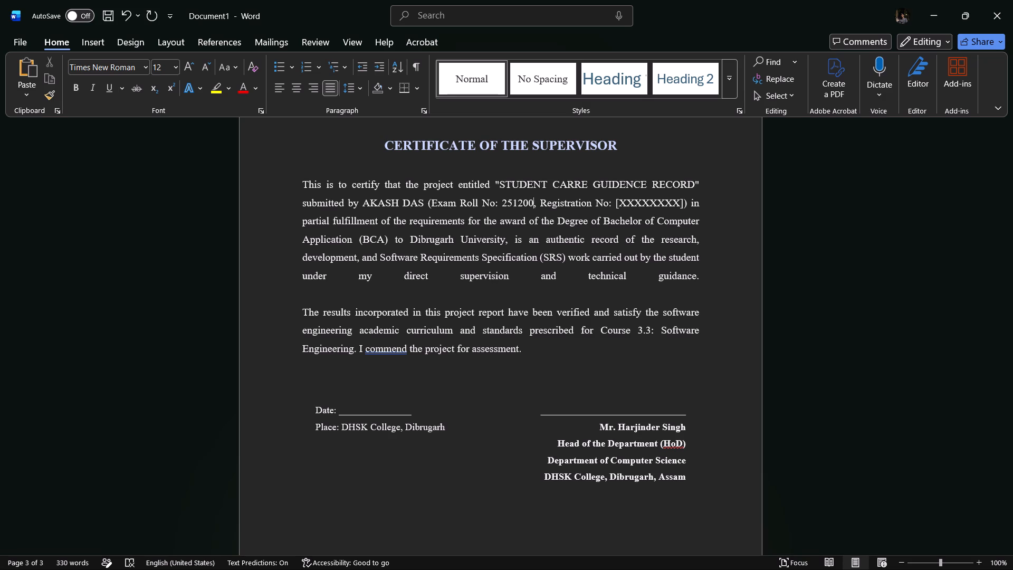
Complete the student's exam roll number in the supervisor's certificate.
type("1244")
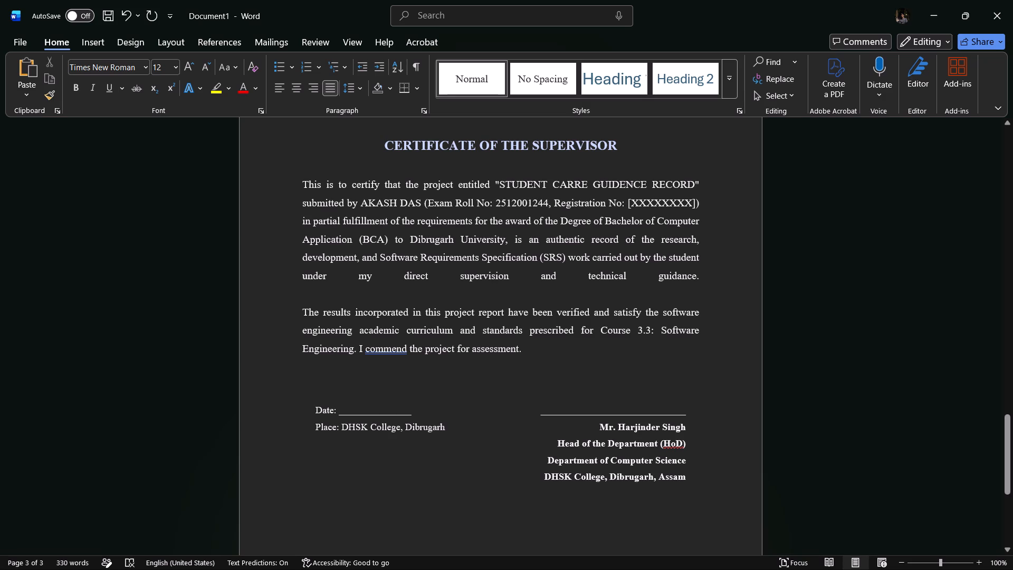
Clear the bracketed registration number placeholder in the supervisor's certificate, keeping the closing parenthesis.
left_click(695, 202)
key("BackSpace")
key("BackSpace")
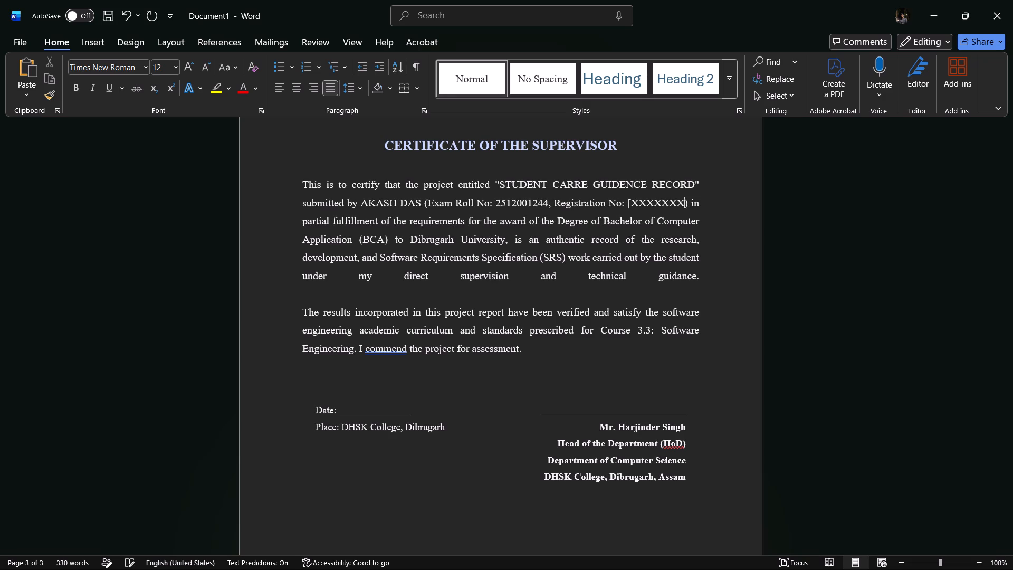
Replace the remaining bracketed placeholder in the supervisor's certificate with the student's registration number, keeping the closing parenthesis.
key("BackSpace")
key("BackSpace")
key("BackSpace")
key("BackSpace")
key("BackSpace")
key("BackSpace")
key("BackSpace")
key("BackSpace")
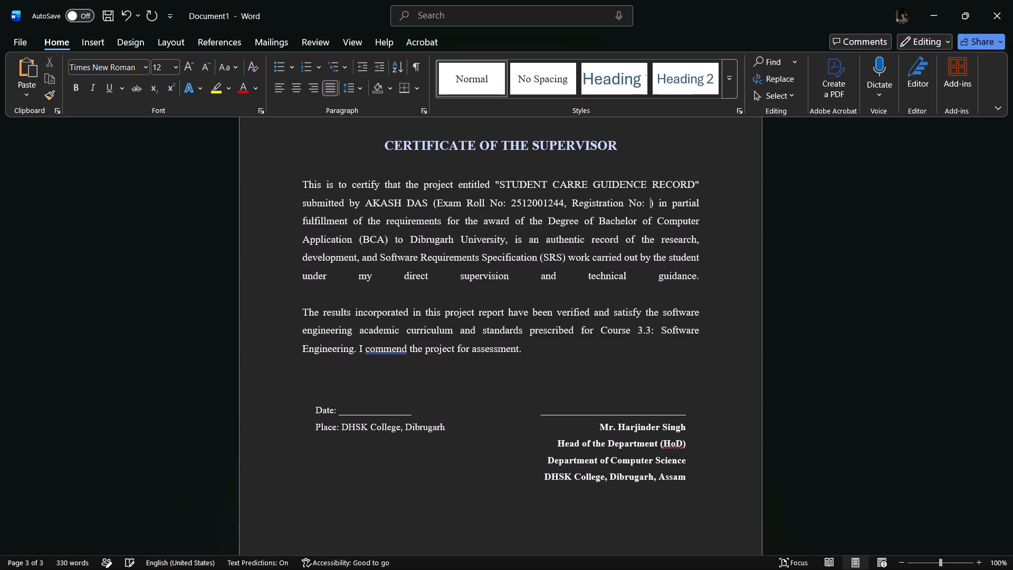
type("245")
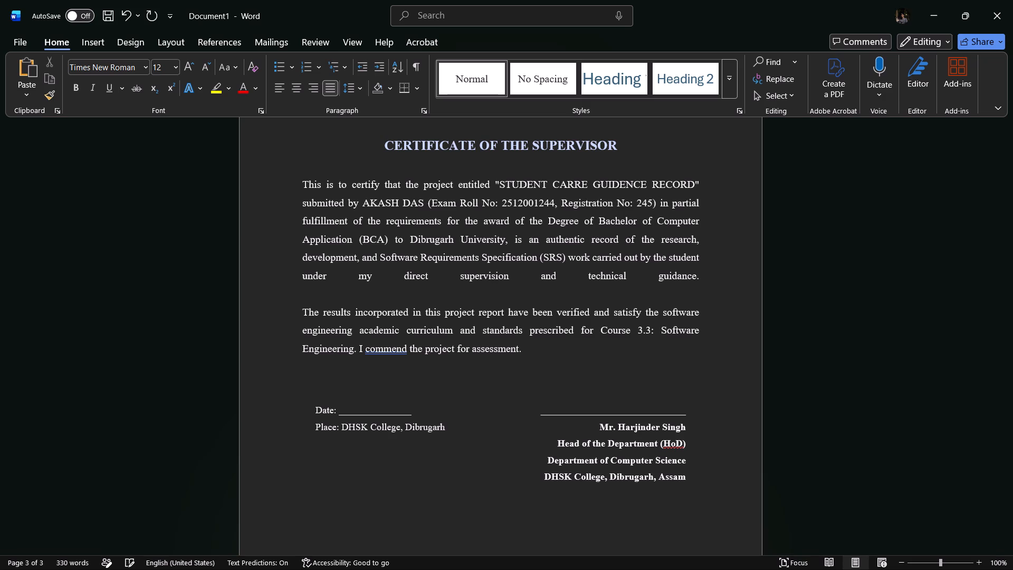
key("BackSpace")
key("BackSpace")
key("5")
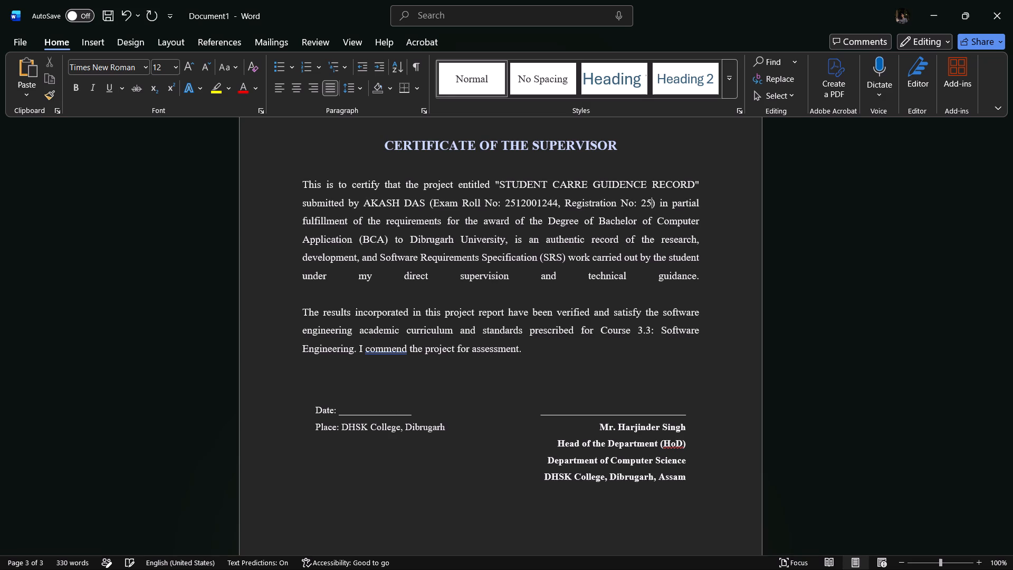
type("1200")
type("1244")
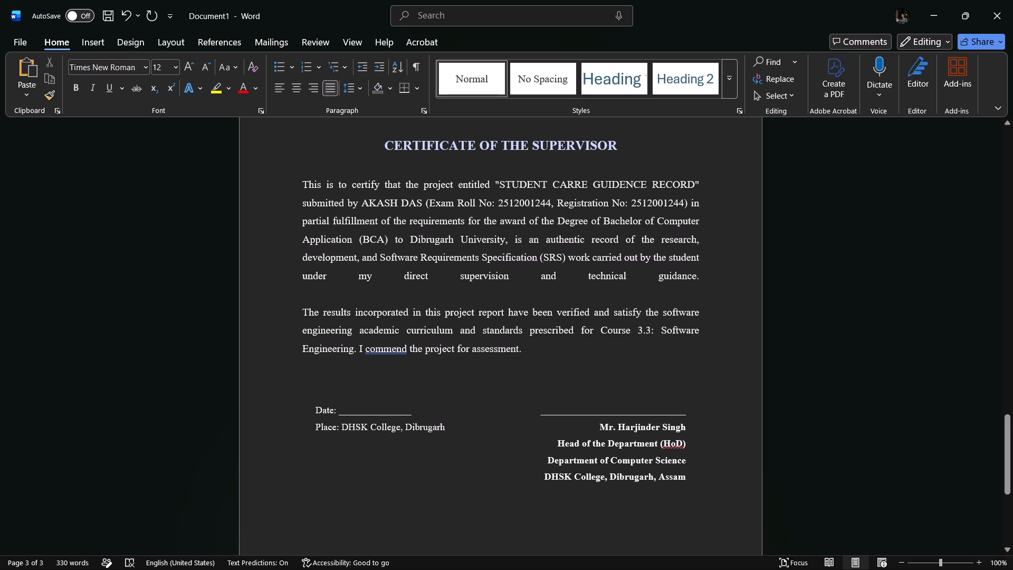
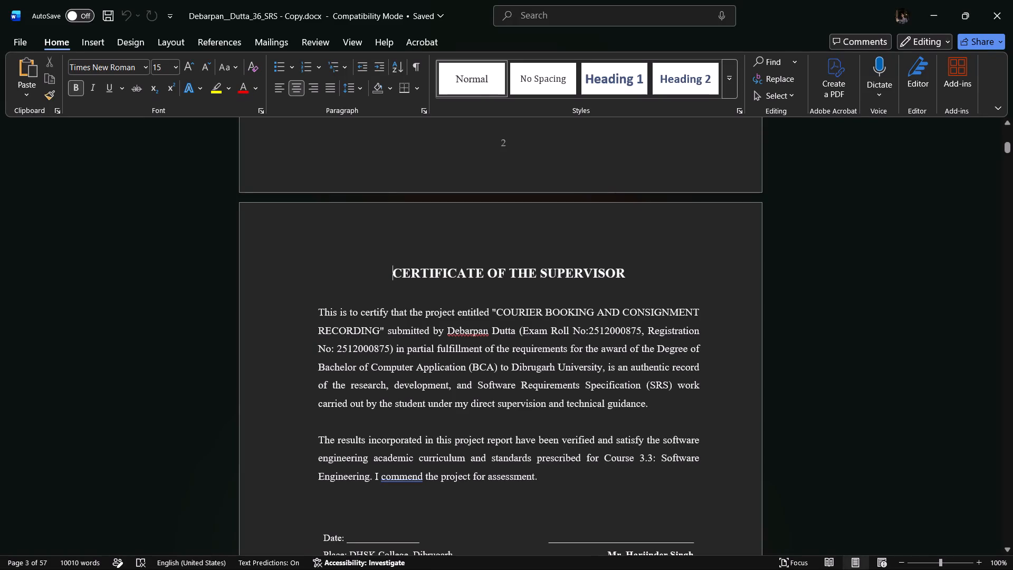
Check the supervisor's certificate in the reference report against the one in Document1, down to the date and signature block.
scroll(630, 403, "down", 3)
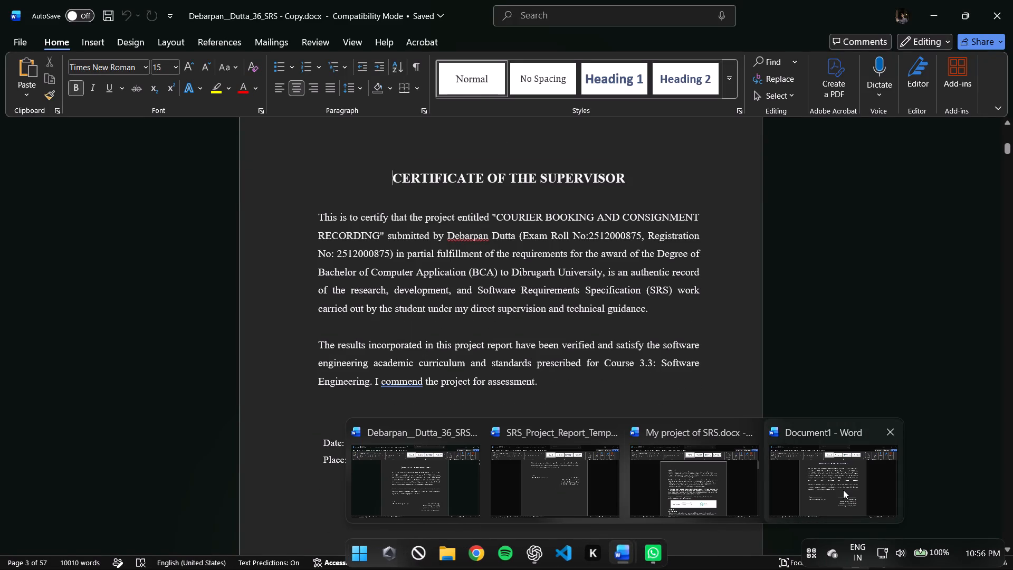
left_click(843, 489)
scroll(661, 379, "down", 1)
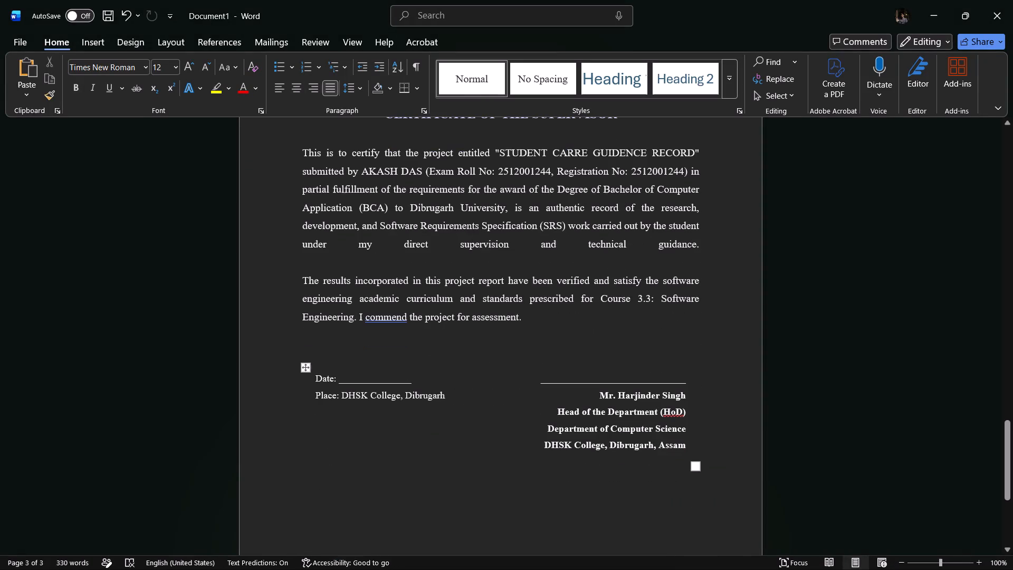
Add blank lines below the supervisor's signature block in Document1 until a fourth page begins.
scroll(431, 417, "down", 11)
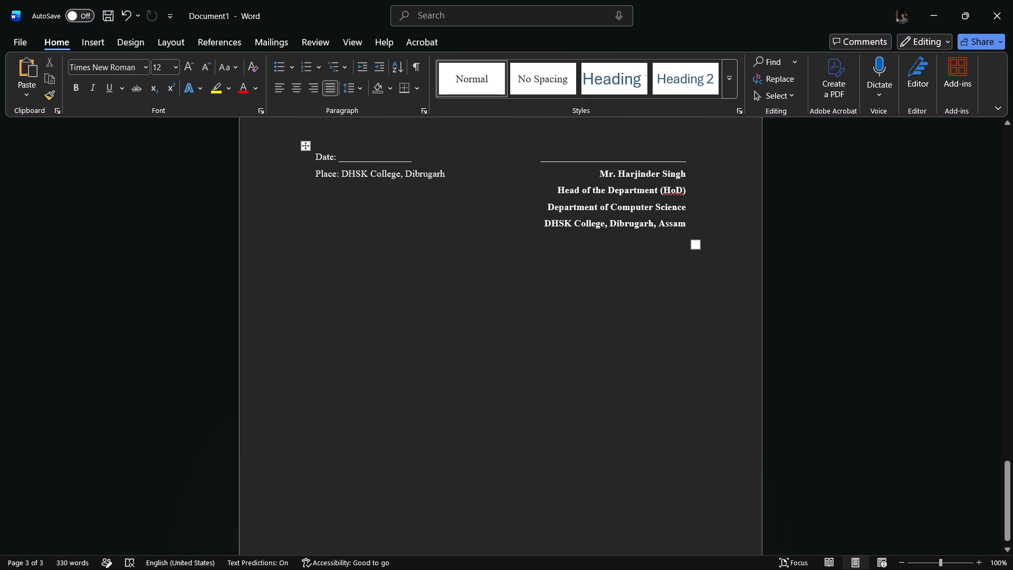
scroll(463, 388, "down", 3)
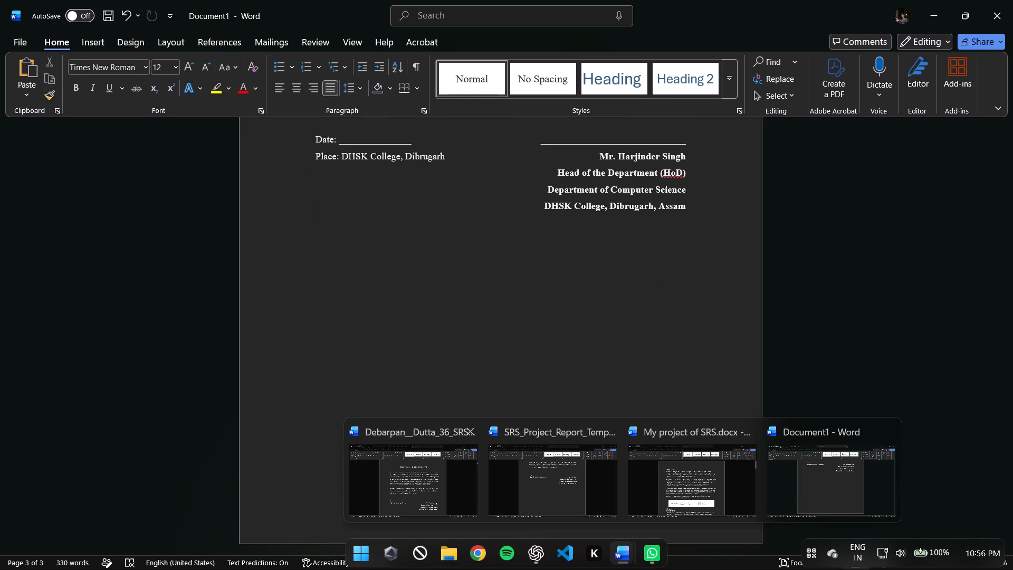
left_click(376, 336)
key("Return")
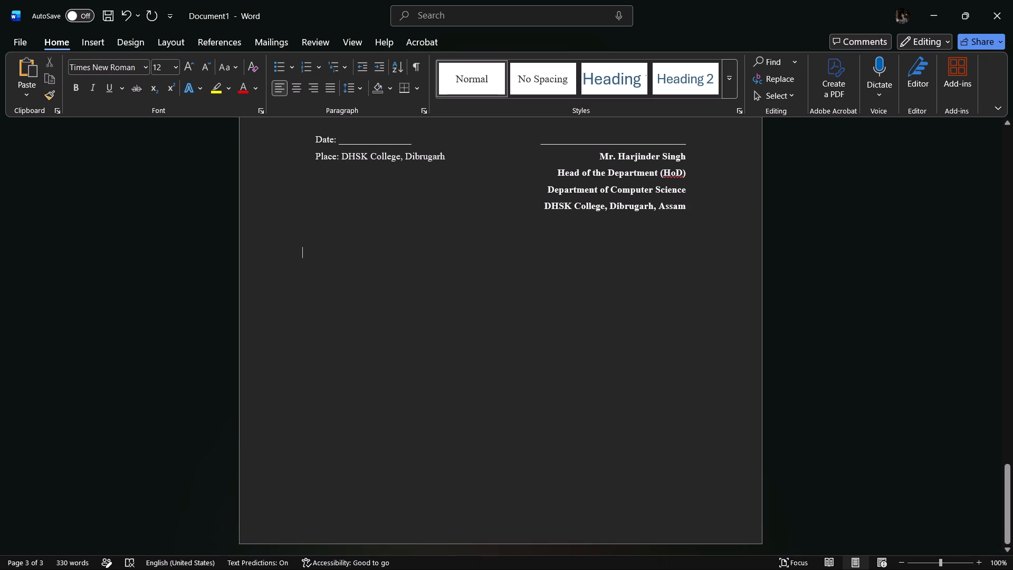
key("Return")
key("Return")
key("Return")
key("Return")
key("Return")
key("Return")
key("Return")
key("Return")
key("Return")
key("Return")
key("Return")
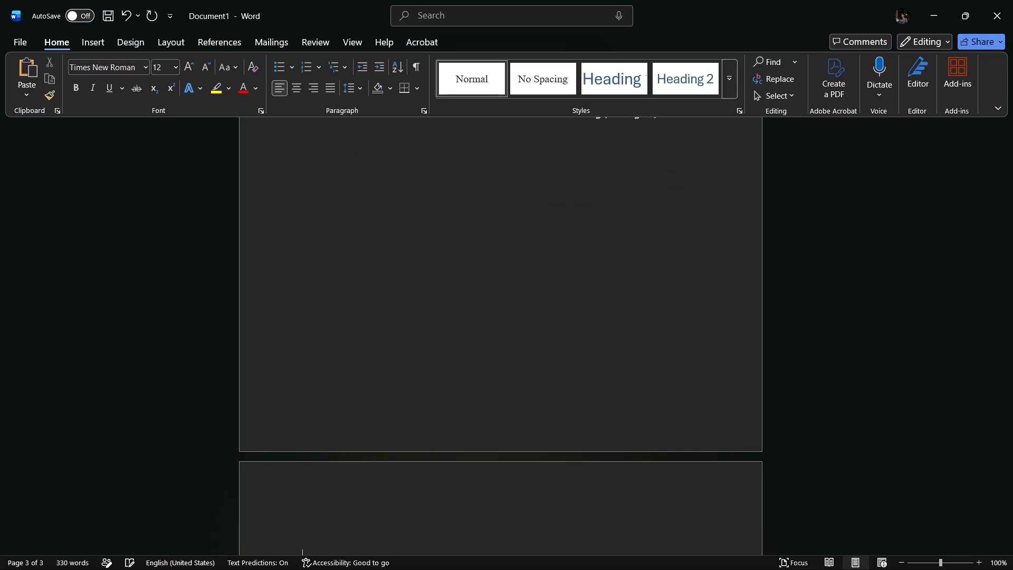
key("BackSpace")
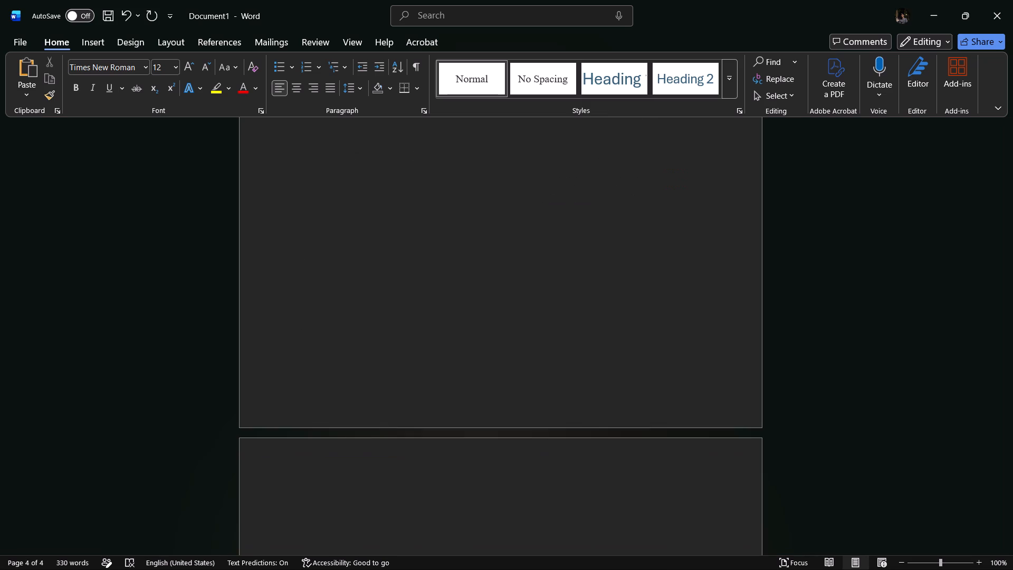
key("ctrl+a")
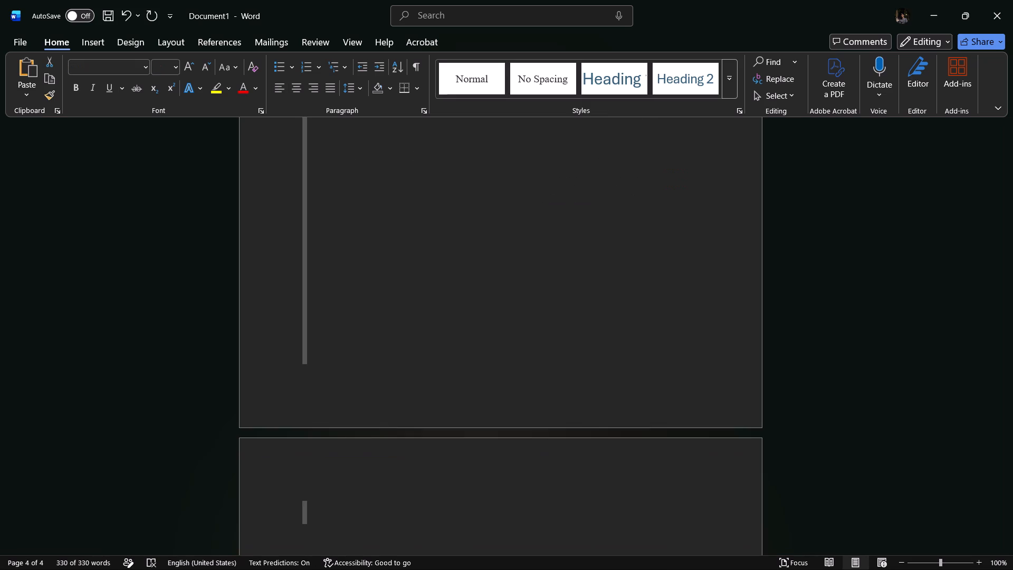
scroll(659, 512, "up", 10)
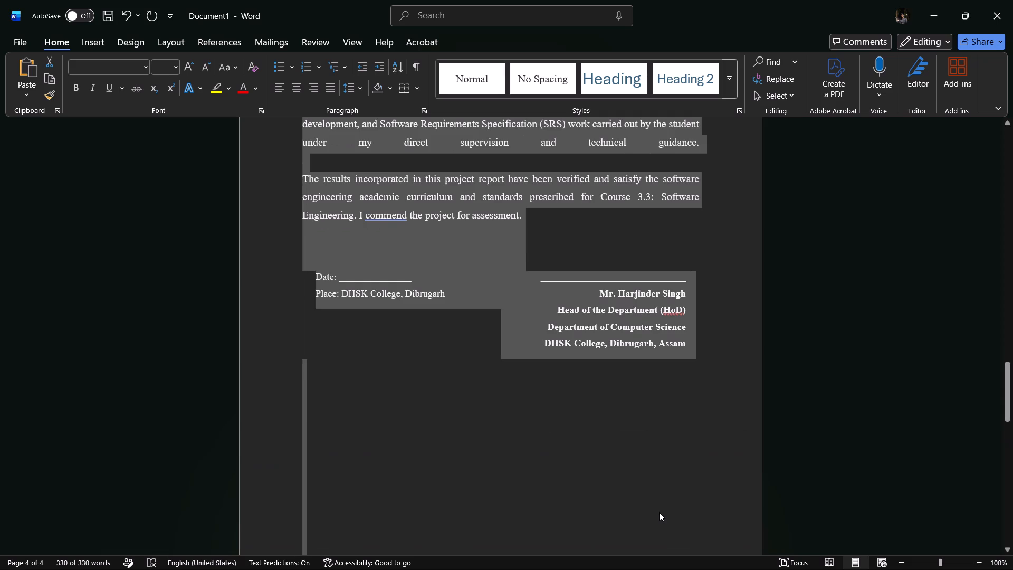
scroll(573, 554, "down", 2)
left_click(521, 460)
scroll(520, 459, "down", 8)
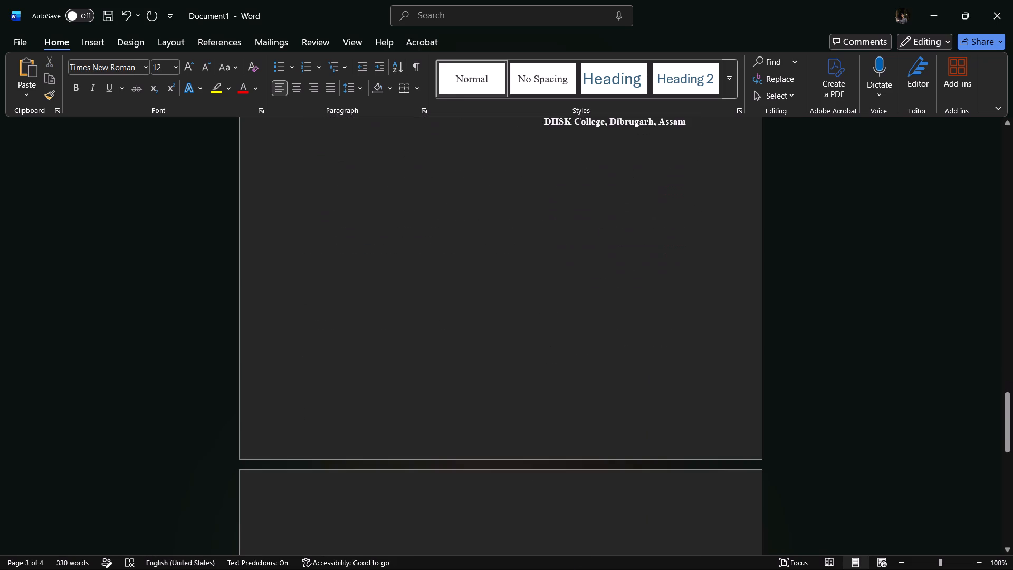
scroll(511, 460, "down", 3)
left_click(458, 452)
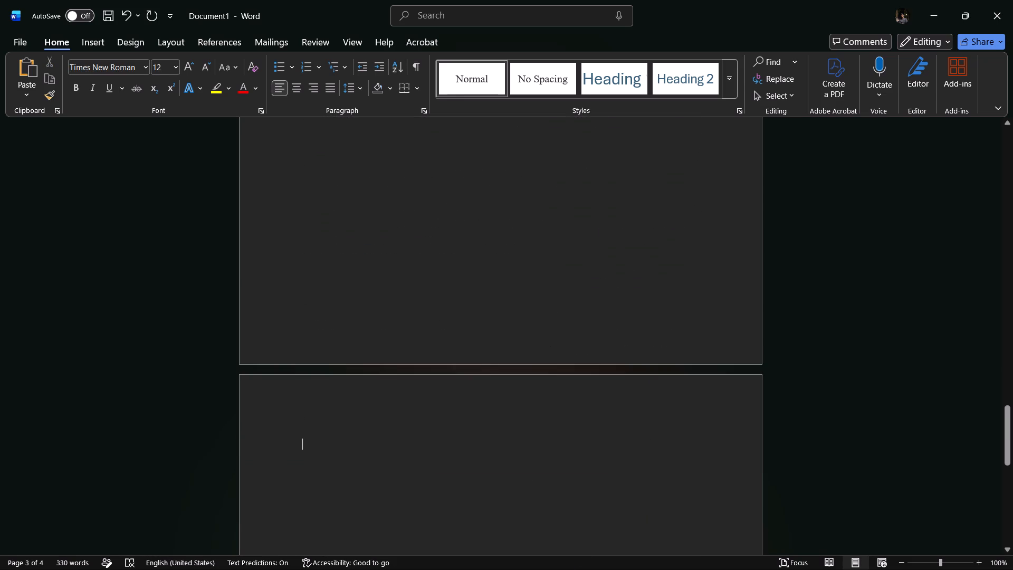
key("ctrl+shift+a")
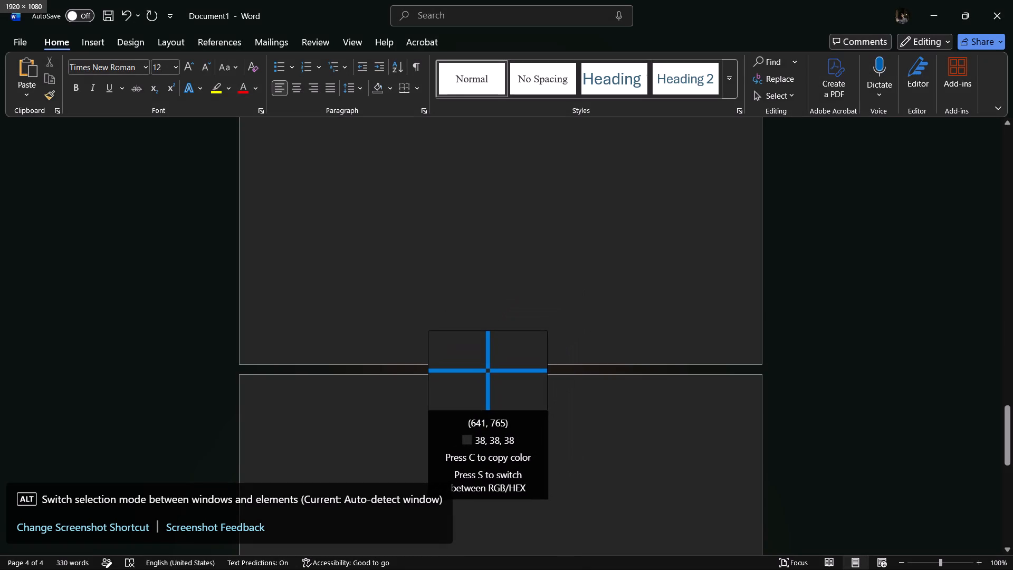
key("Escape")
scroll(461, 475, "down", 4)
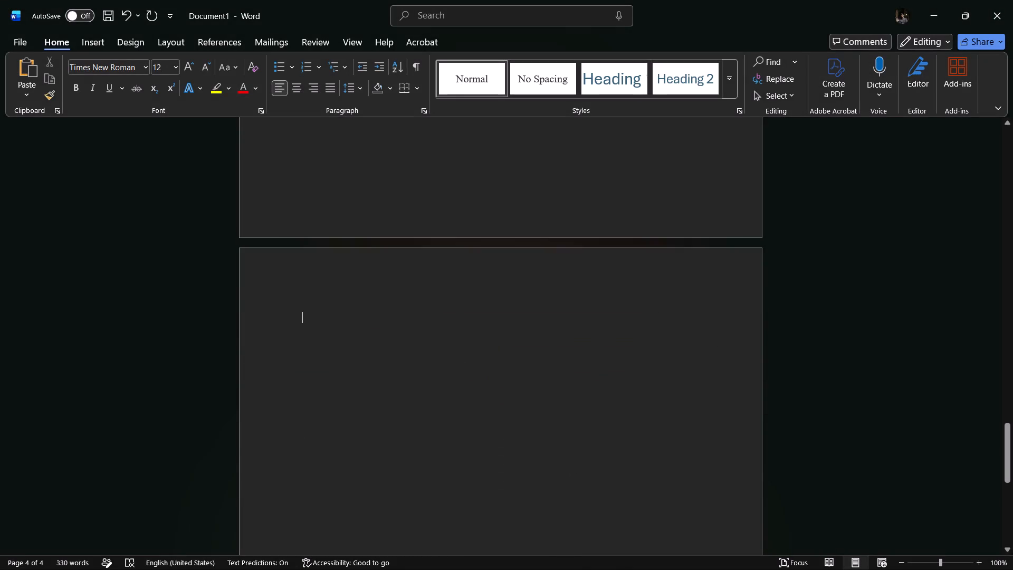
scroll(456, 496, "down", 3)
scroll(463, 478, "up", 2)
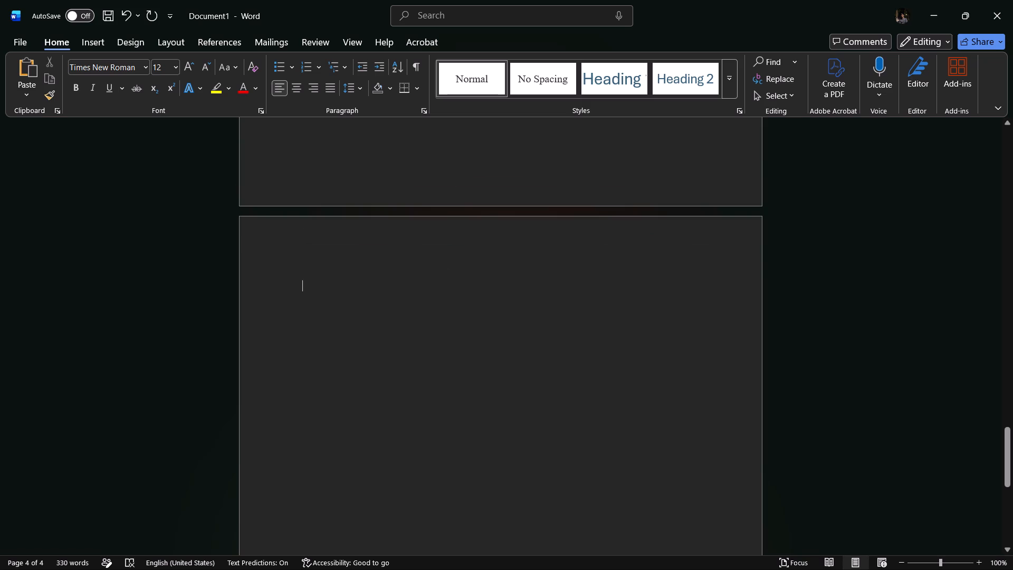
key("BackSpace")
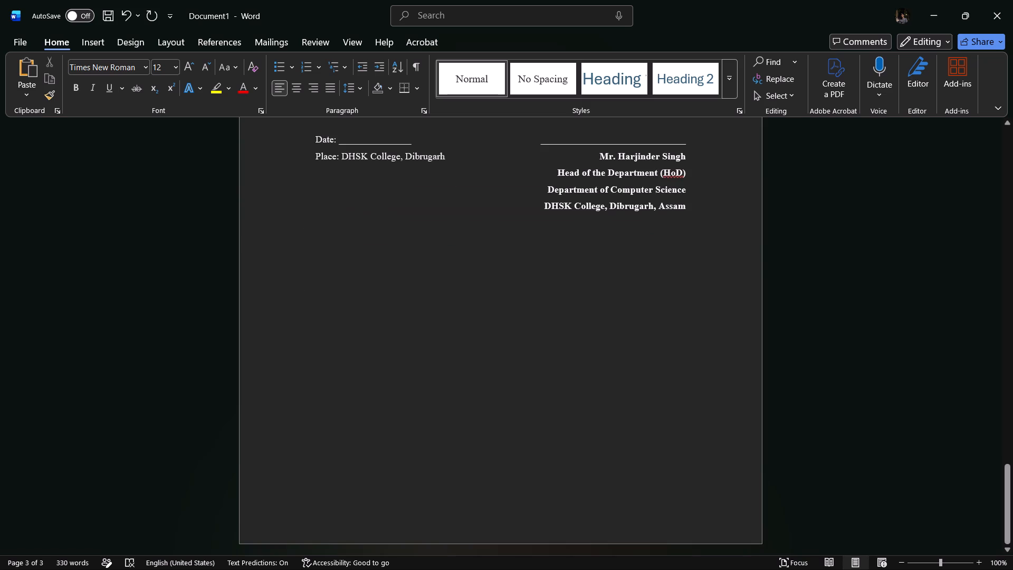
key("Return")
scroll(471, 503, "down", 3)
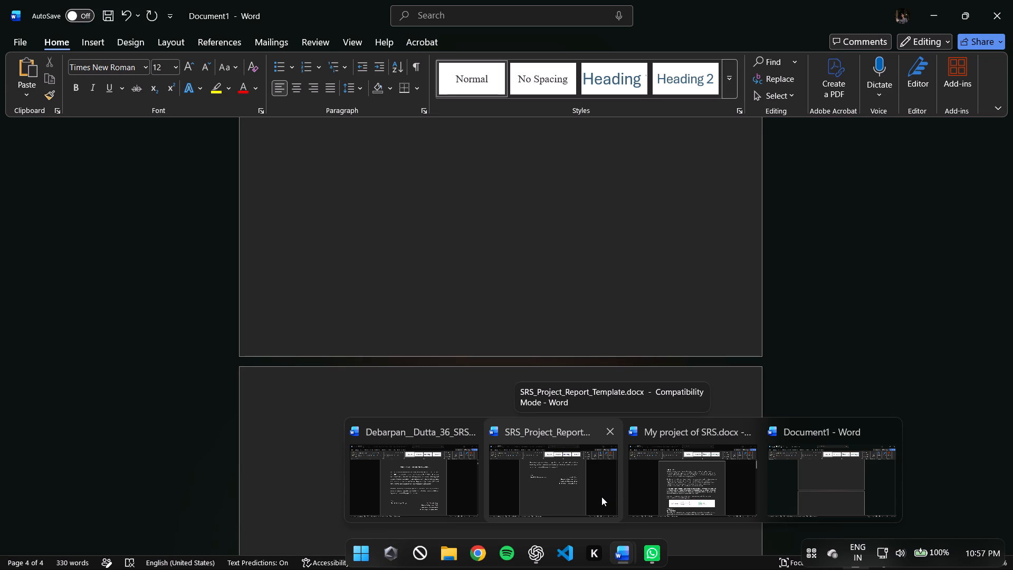
Switch to SRS_Project_Report_Template.docx and copy the whole DECLARATION BY THE STUDENT section, from its heading through the signature block.
left_click(554, 499)
scroll(560, 471, "down", 5)
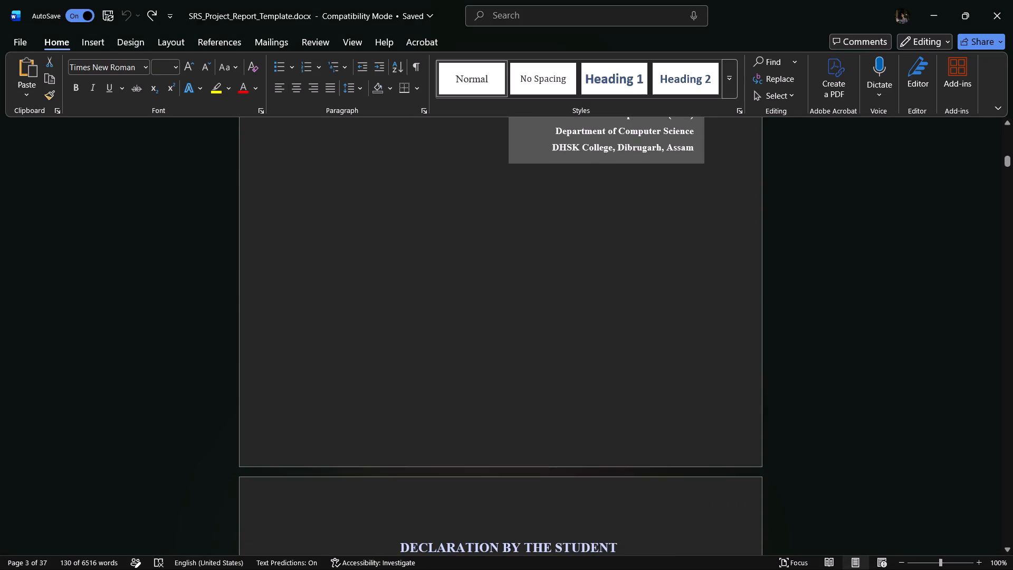
left_click(556, 460)
scroll(569, 446, "down", 9)
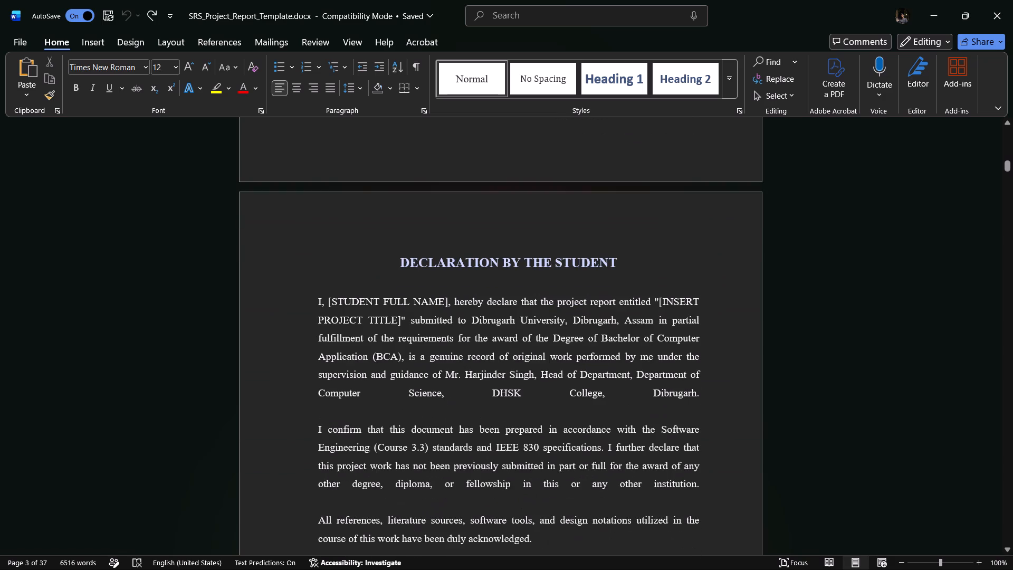
scroll(450, 406, "down", 2)
scroll(410, 367, "down", 4)
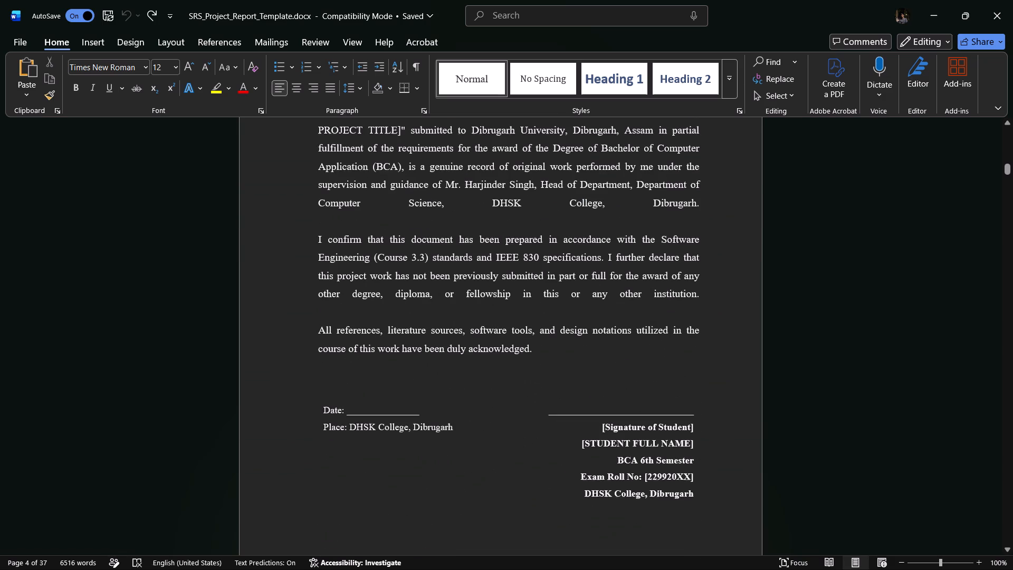
scroll(415, 264, "up", 4)
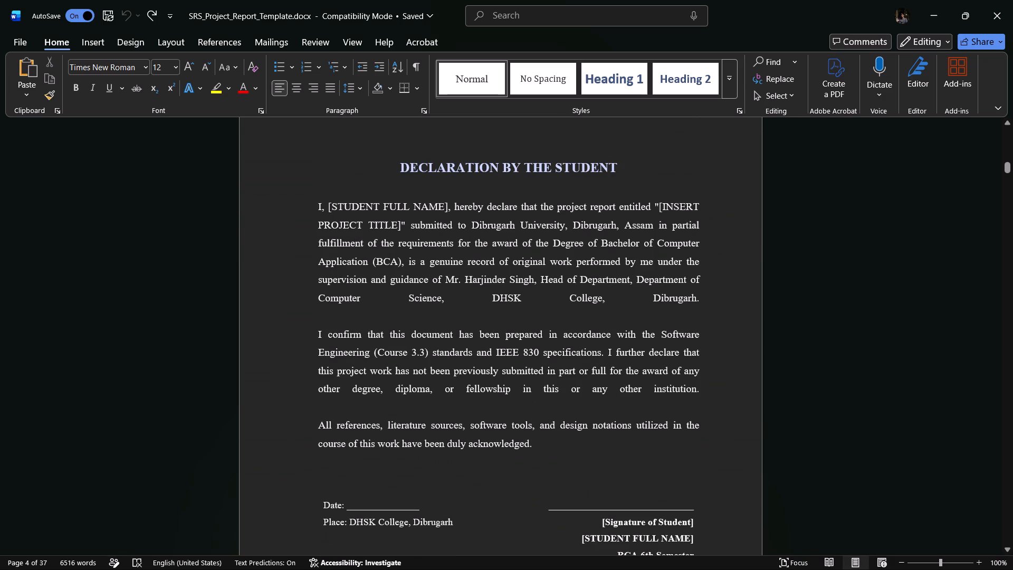
left_click_drag(367, 195, 530, 422)
scroll(503, 424, "down", 3)
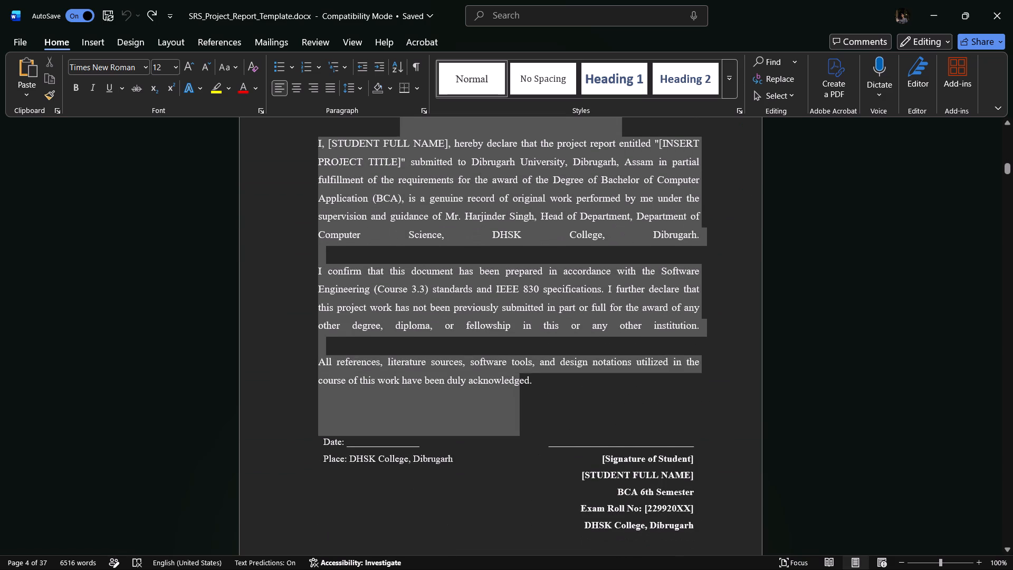
left_click_drag(530, 422, 683, 479)
scroll(683, 477, "down", 2)
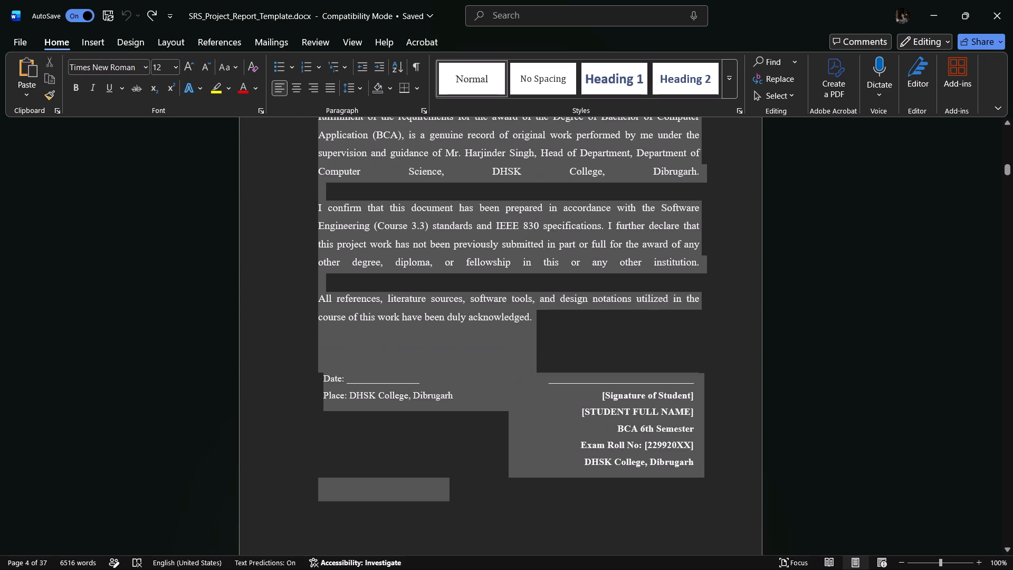
left_click_drag(683, 479, 698, 443)
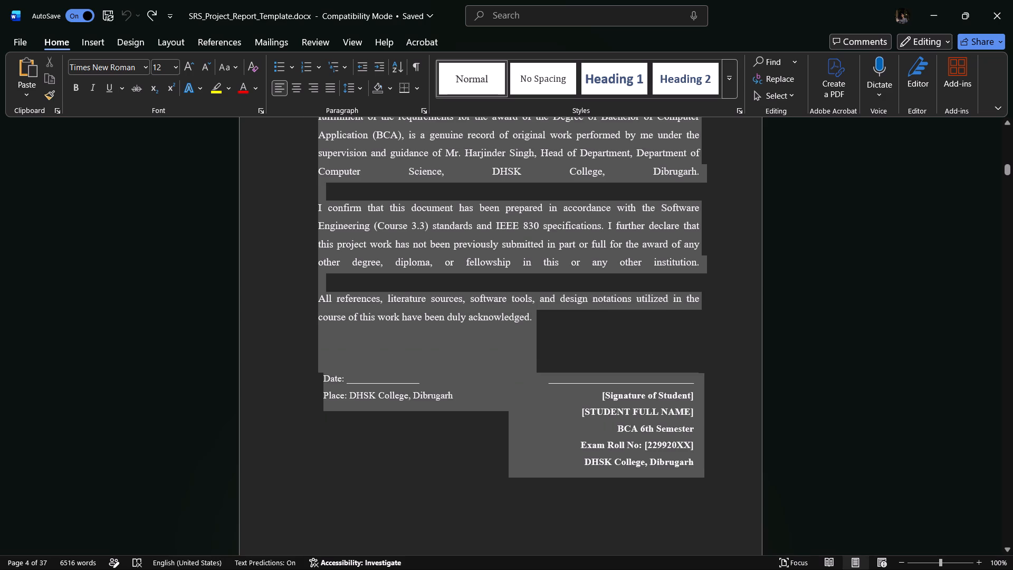
left_click_drag(698, 443, 698, 441)
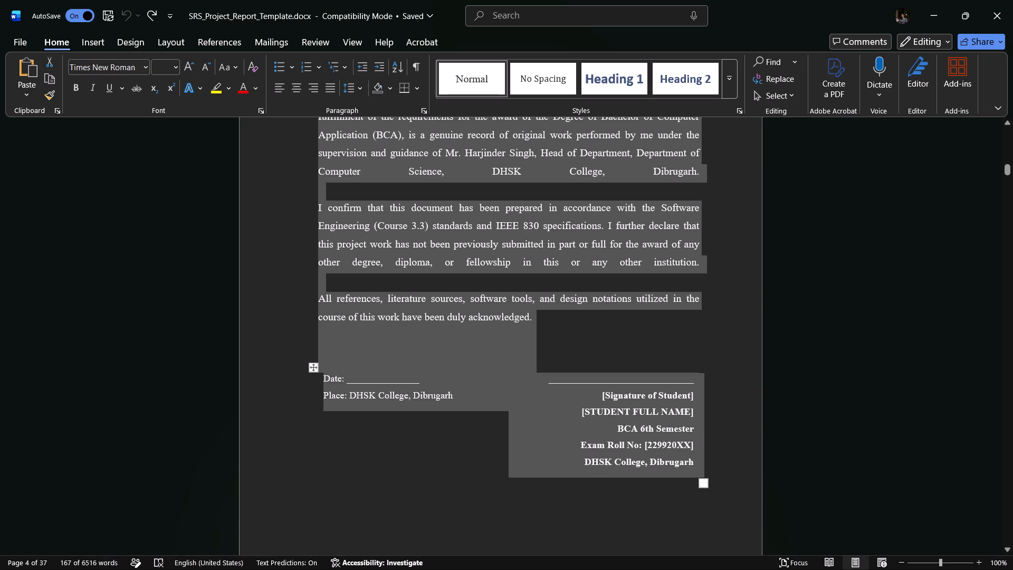
key("ctrl+c")
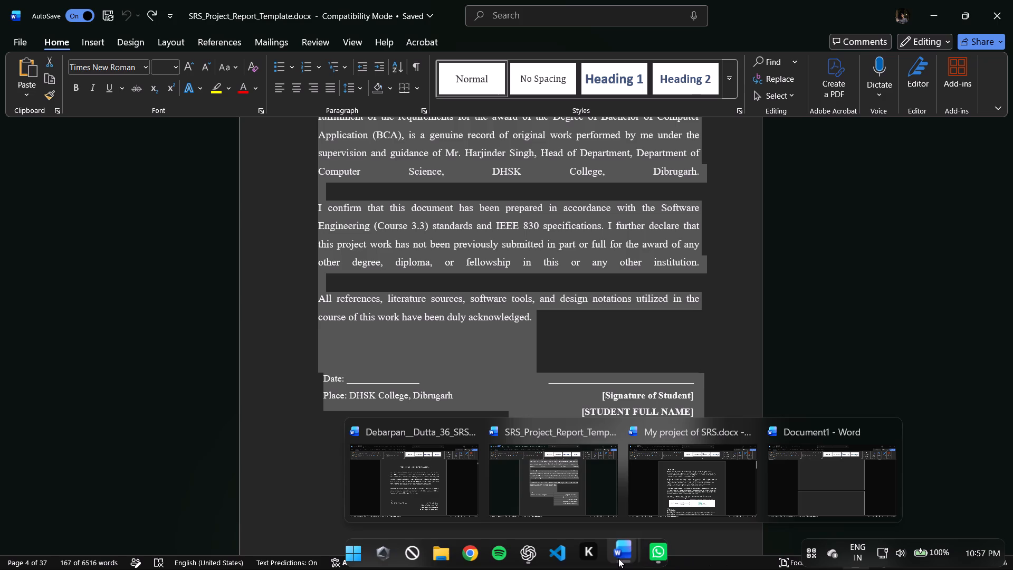
Switch back to Document1 and paste the copied student declaration onto the empty fourth page.
left_click(786, 479)
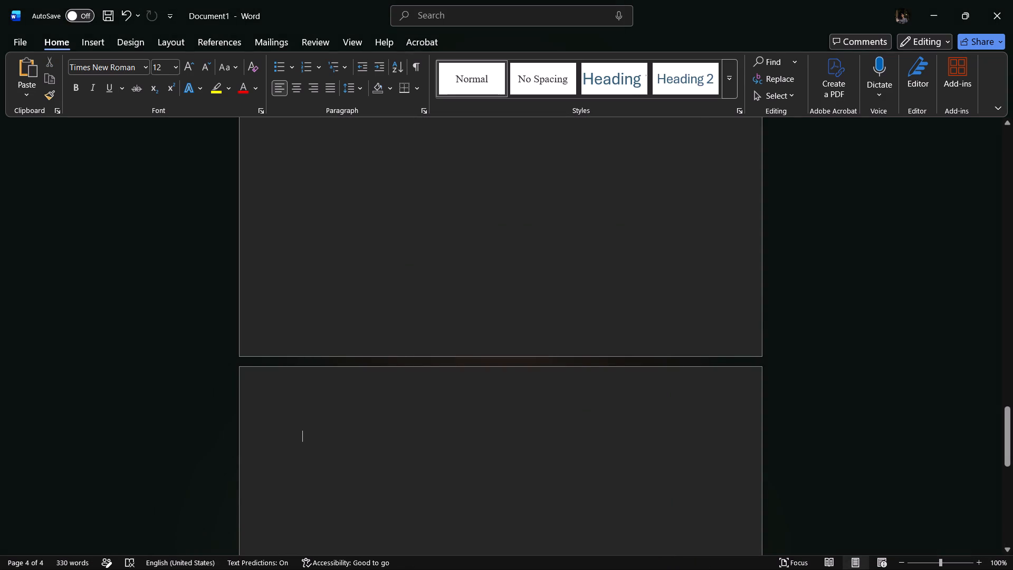
key("ctrl+v")
scroll(559, 378, "up", 6)
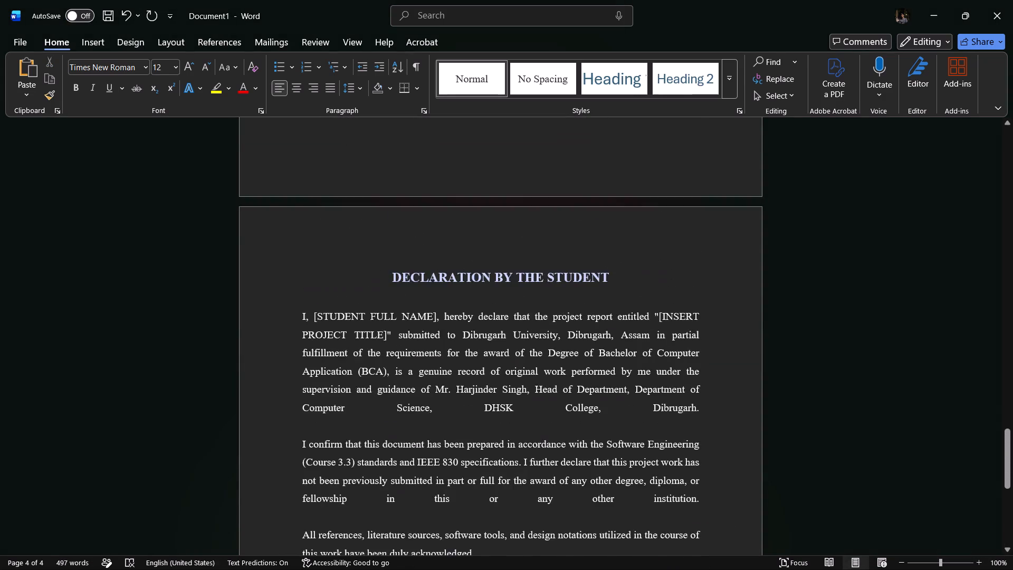
scroll(559, 378, "up", 4)
scroll(559, 378, "down", 4)
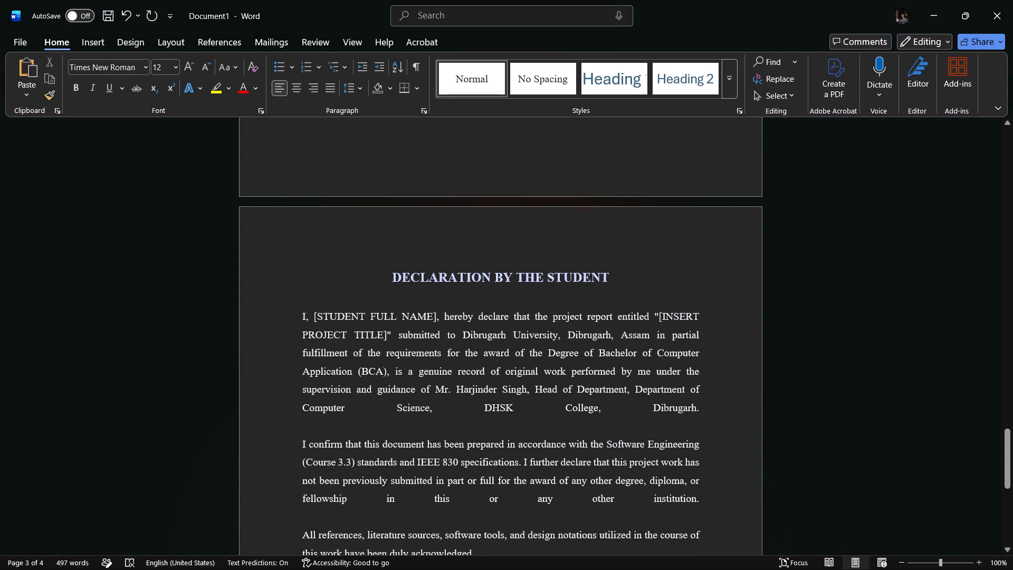
Replace the bracketed student full name placeholder in the declaration's opening sentence with the student's name in capitals.
left_click(436, 321)
key("BackSpace")
key("BackSpace")
key("BackSpace")
key("BackSpace")
key("BackSpace")
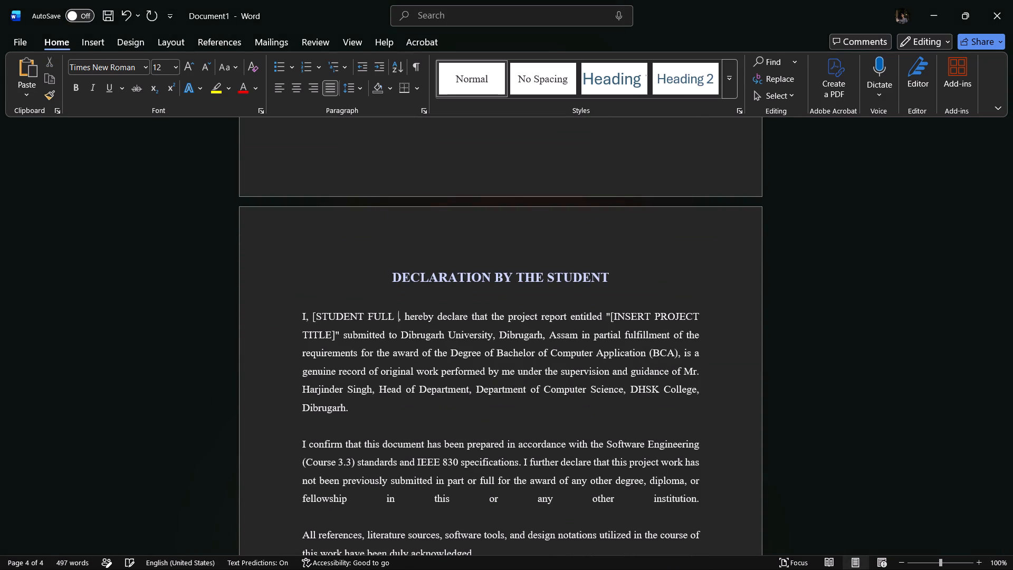
key("BackSpace")
key("BackSpace")
key("BackSpace")
key("BackSpace")
key("BackSpace")
key("BackSpace")
key("BackSpace")
key("BackSpace")
key("BackSpace")
key("BackSpace")
key("BackSpace")
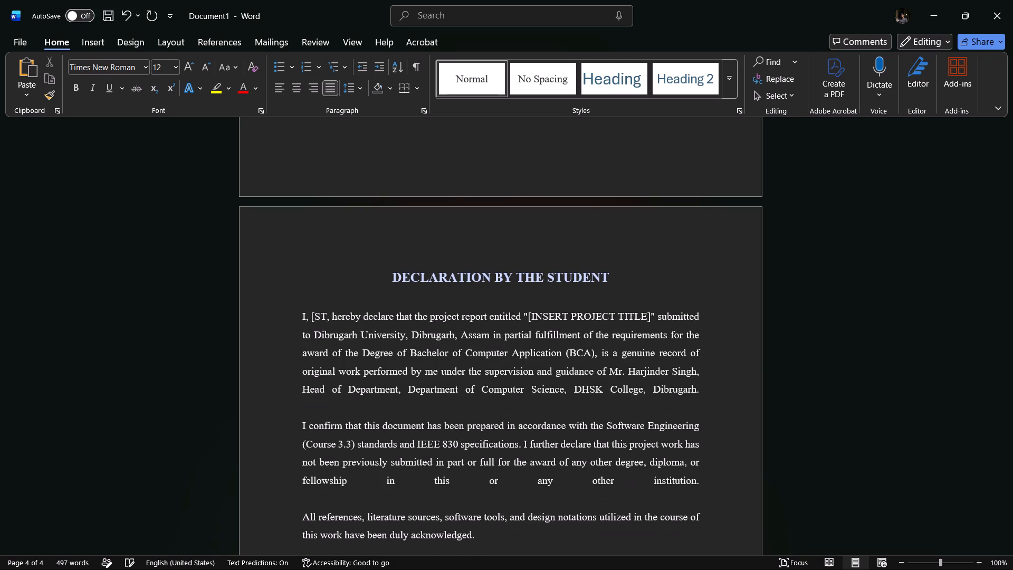
key("BackSpace")
key("BackSpace")
key("BackSpace")
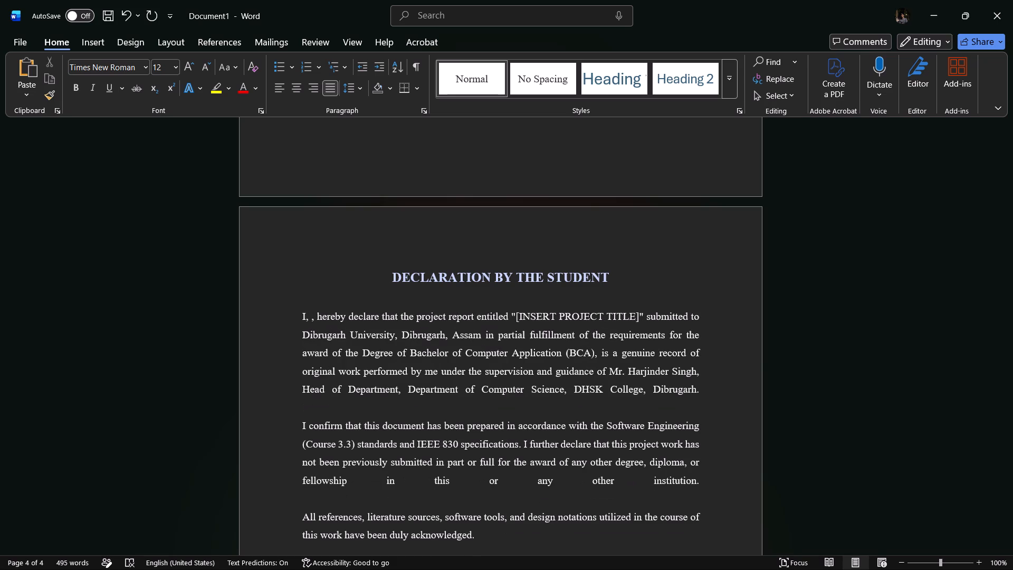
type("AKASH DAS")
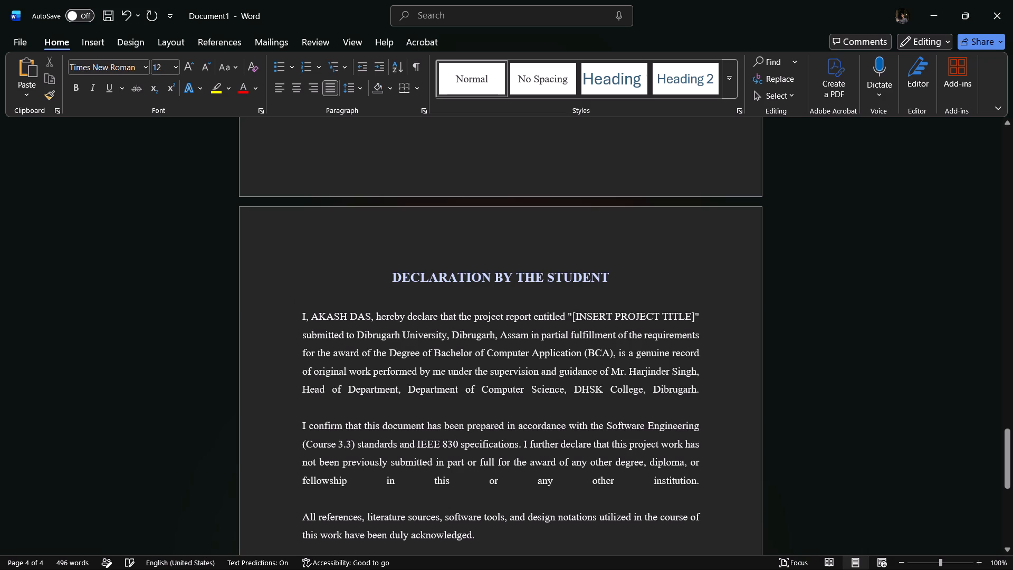
Replace the project title placeholder in the student declaration's opening sentence with STUDENT CAREER GUIDENCE RECORD, keeping the quotation marks.
left_click(570, 316)
left_click(693, 312)
key("BackSpace")
key("BackSpace")
key("BackSpace")
key("BackSpace")
key("BackSpace")
key("BackSpace")
key("BackSpace")
key("BackSpace")
key("BackSpace")
key("BackSpace")
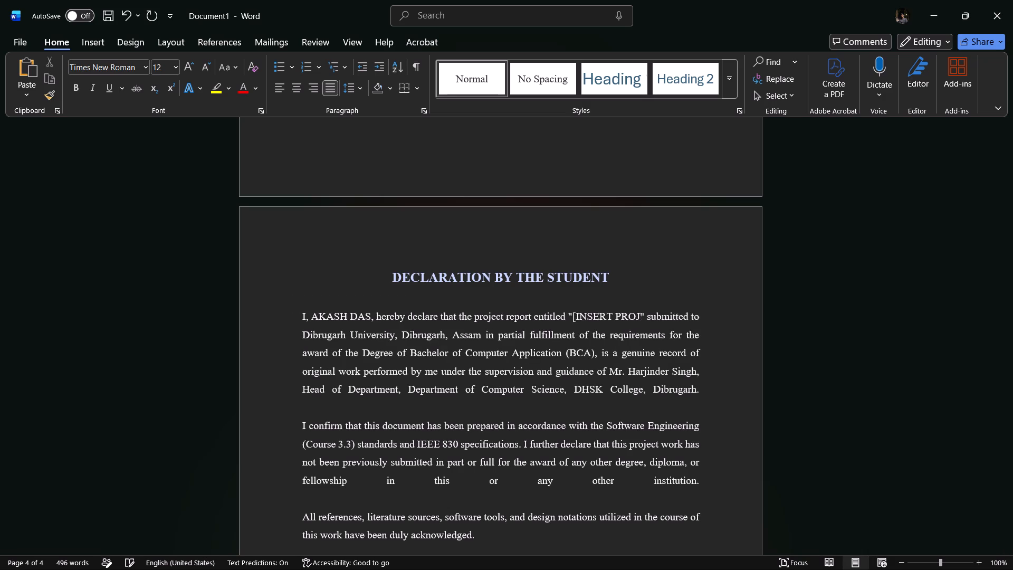
key("BackSpace")
key("BackSpace")
key("BackSpace")
key("BackSpace")
key("BackSpace")
key("BackSpace")
key("BackSpace")
key("BackSpace")
key("BackSpace")
key("BackSpace")
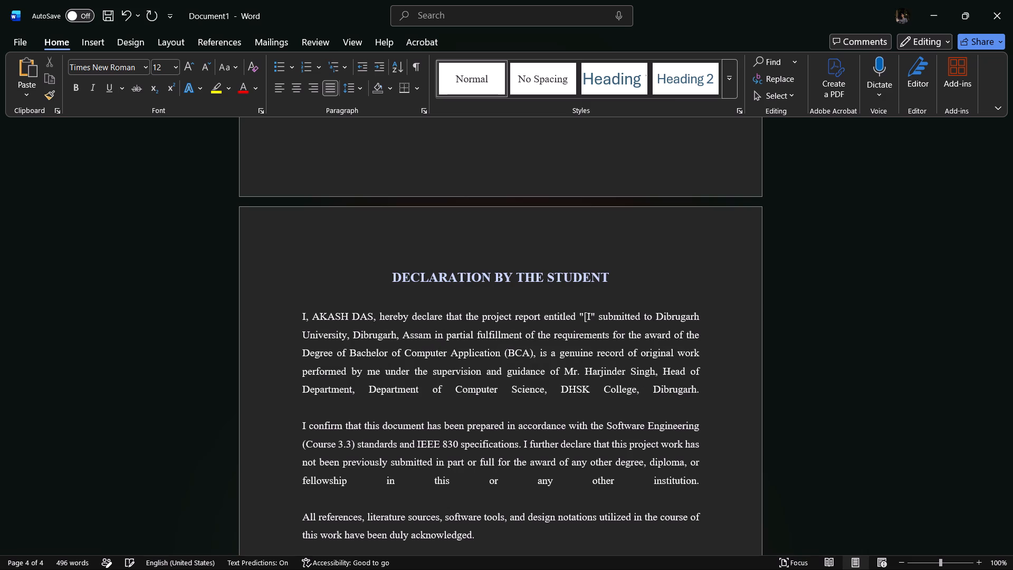
key("BackSpace")
key("BackSpace")
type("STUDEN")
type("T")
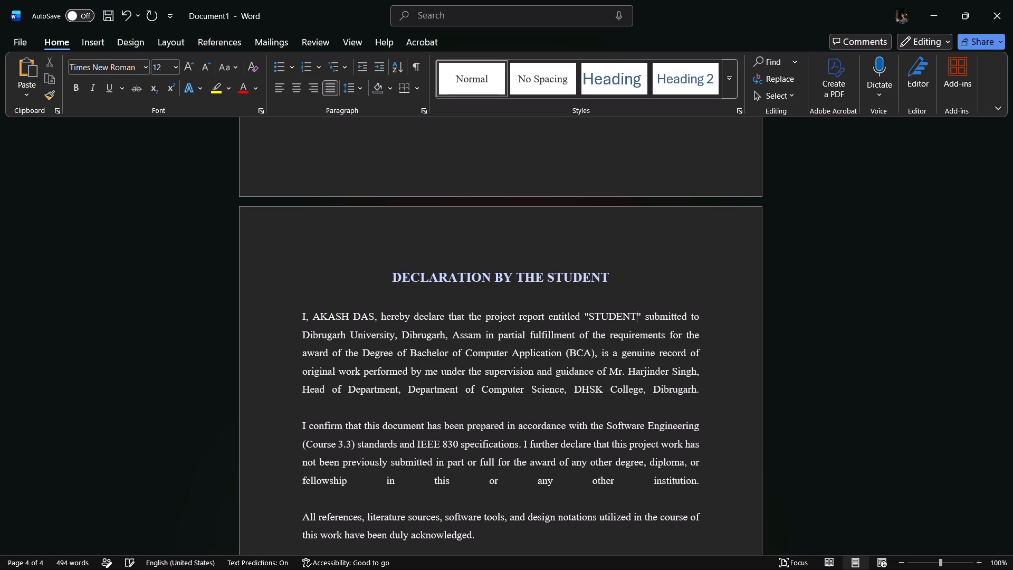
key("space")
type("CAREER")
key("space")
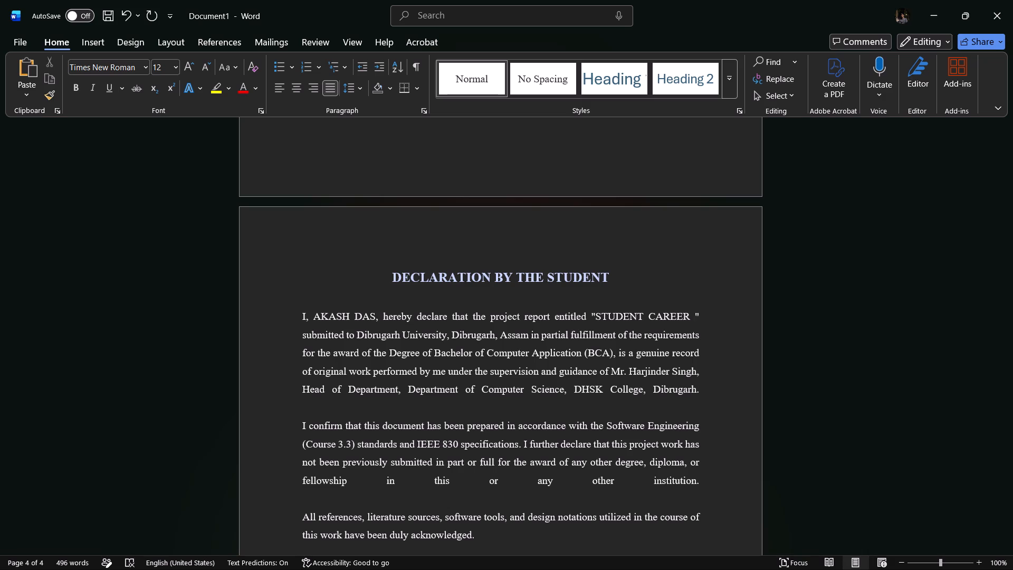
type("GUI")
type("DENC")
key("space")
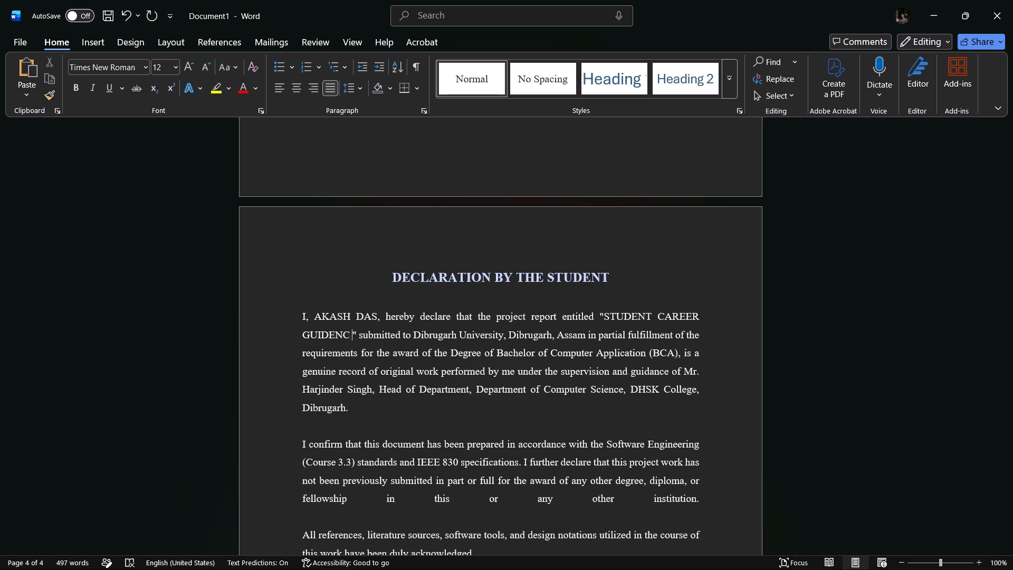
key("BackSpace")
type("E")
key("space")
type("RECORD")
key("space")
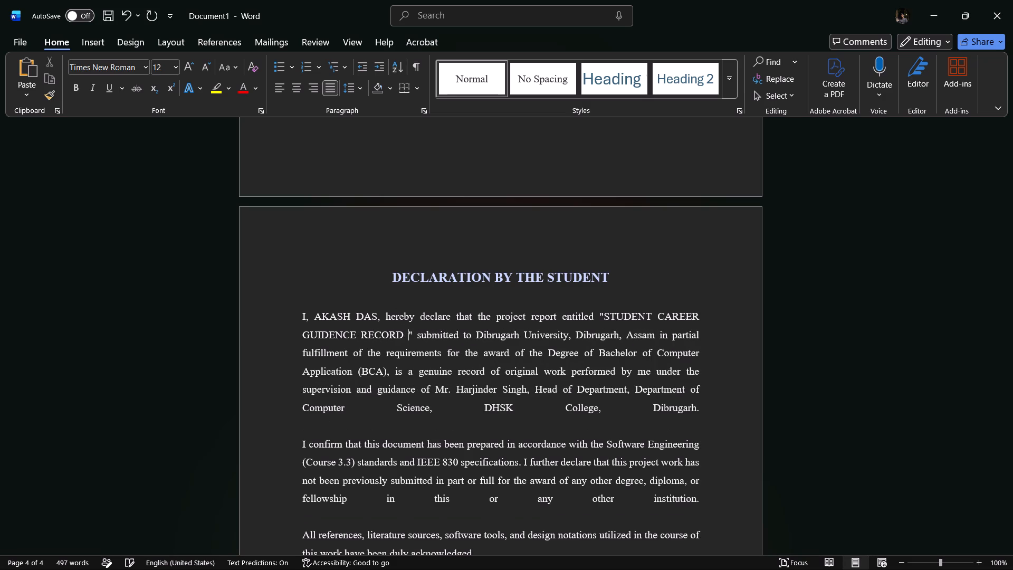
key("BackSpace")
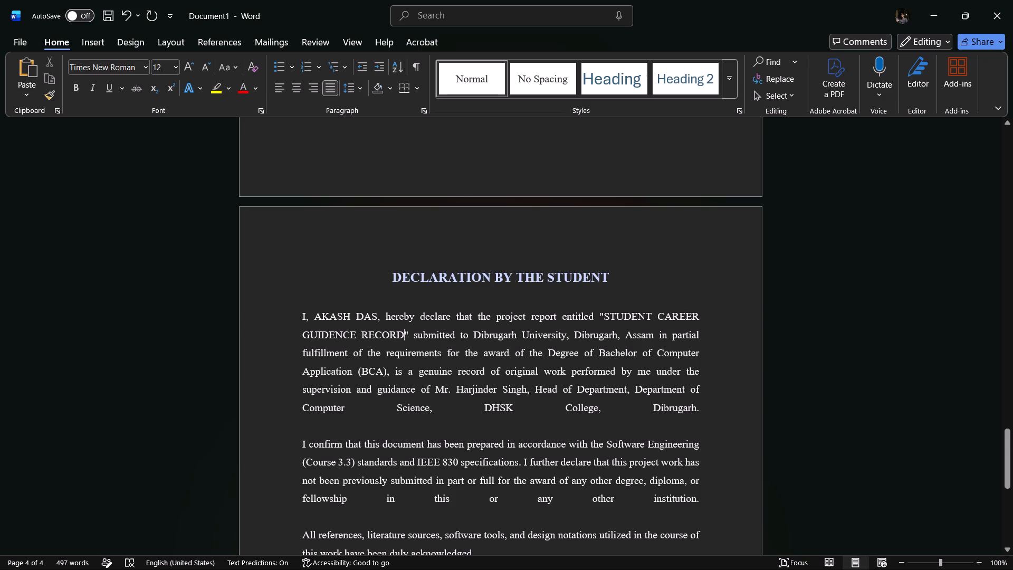
Replace the bracketed student full name placeholder in the declaration's signature block with the student's name in capitals.
scroll(557, 469, "down", 2)
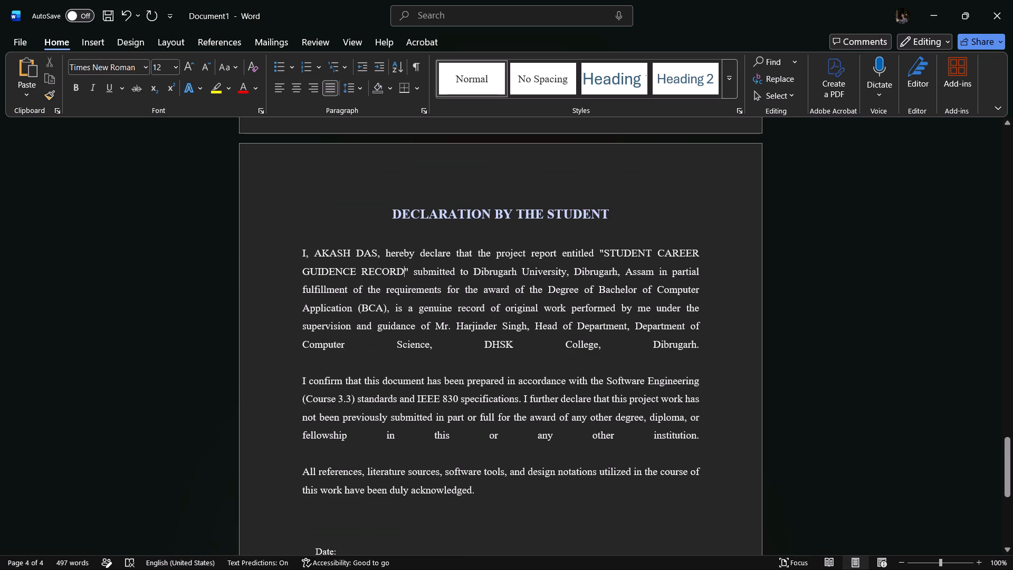
scroll(541, 459, "down", 3)
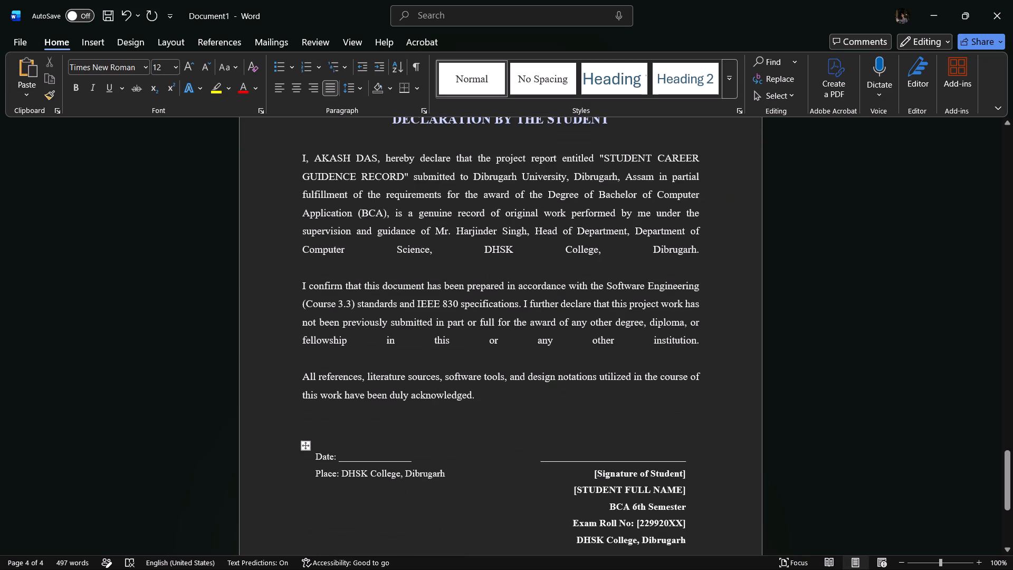
left_click(686, 487)
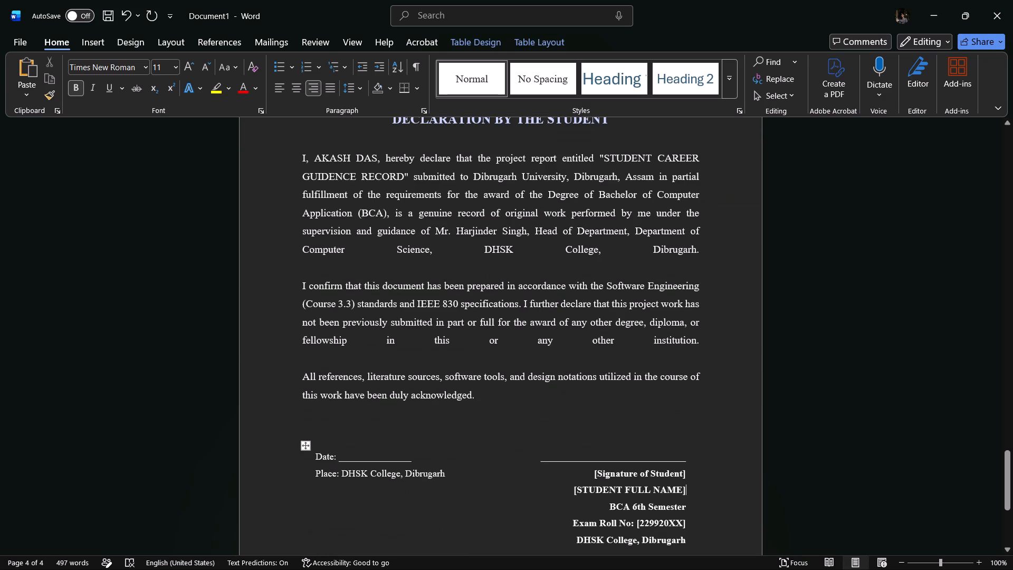
key("BackSpace")
key("BackSpace")
key("BackSpace")
key("BackSpace")
key("BackSpace")
key("BackSpace")
key("BackSpace")
key("BackSpace")
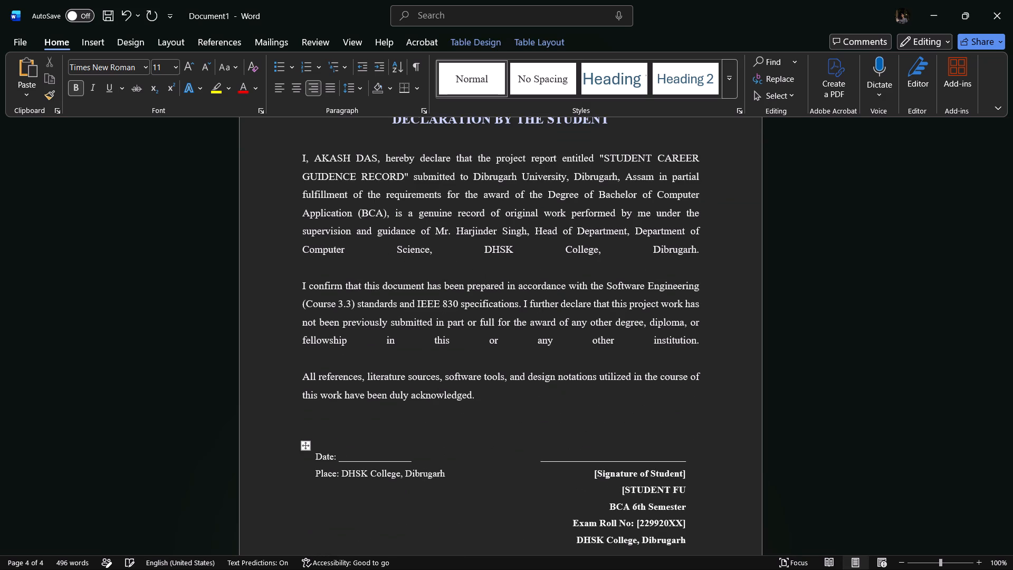
key("BackSpace")
key("BackSpace")
key("BackSpace")
key("BackSpace")
key("BackSpace")
key("BackSpace")
key("BackSpace")
key("BackSpace")
key("BackSpace")
key("BackSpace")
key("BackSpace")
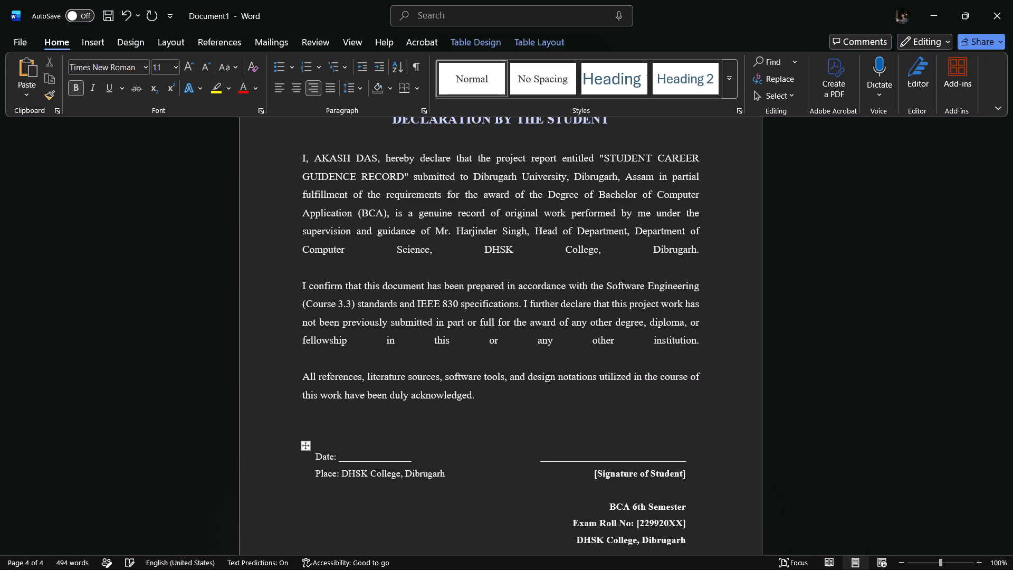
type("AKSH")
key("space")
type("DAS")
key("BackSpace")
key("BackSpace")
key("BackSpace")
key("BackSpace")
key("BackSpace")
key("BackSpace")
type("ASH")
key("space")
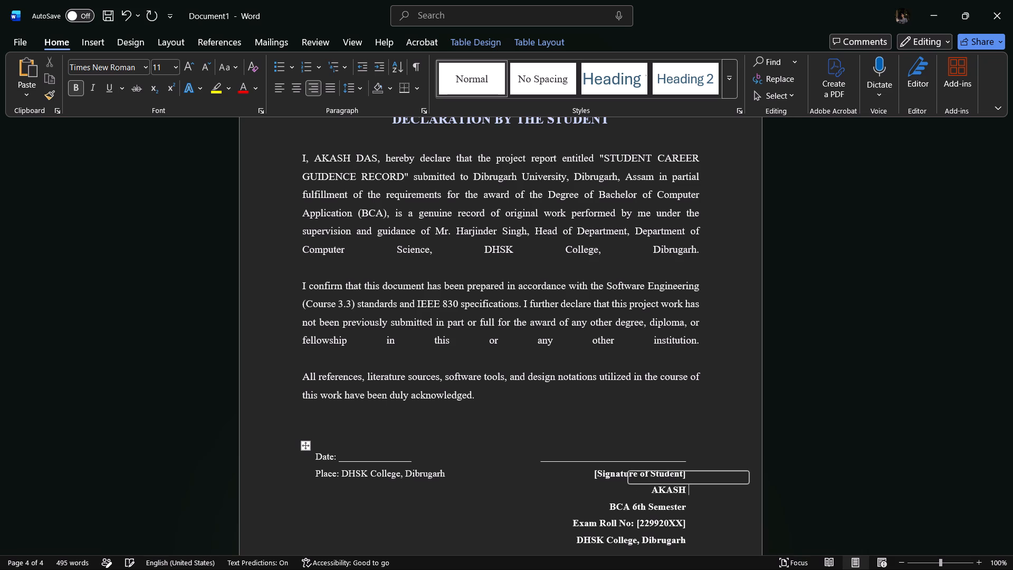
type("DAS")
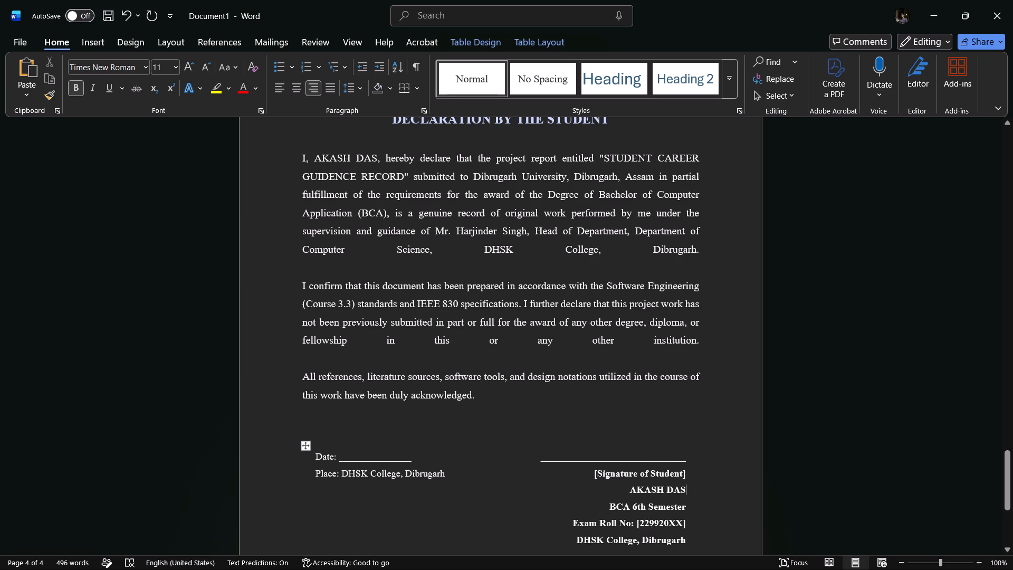
Change the semester in the declaration's signature block to 3RD.
left_click(637, 514)
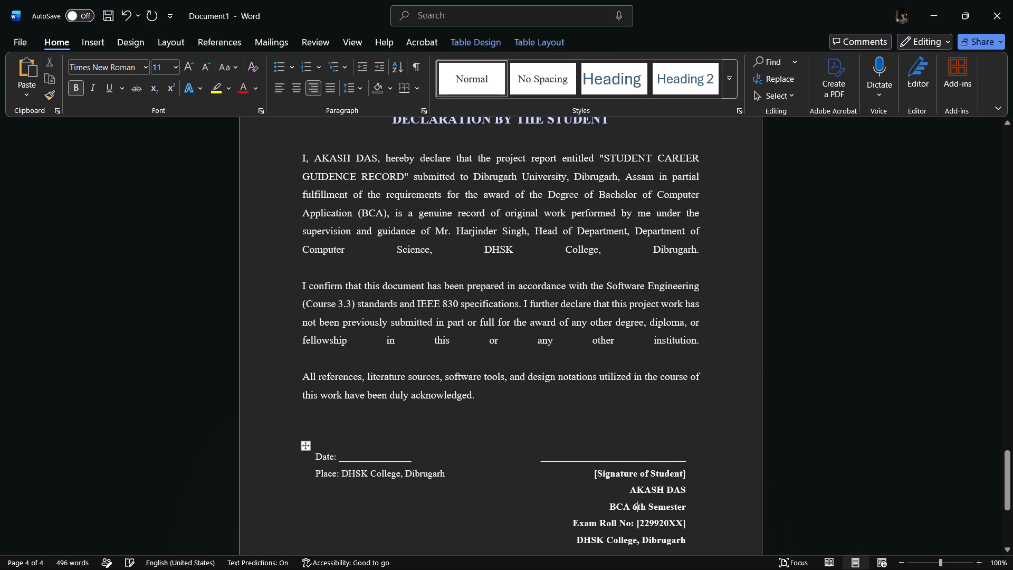
left_click(645, 505)
key("BackSpace")
key("BackSpace")
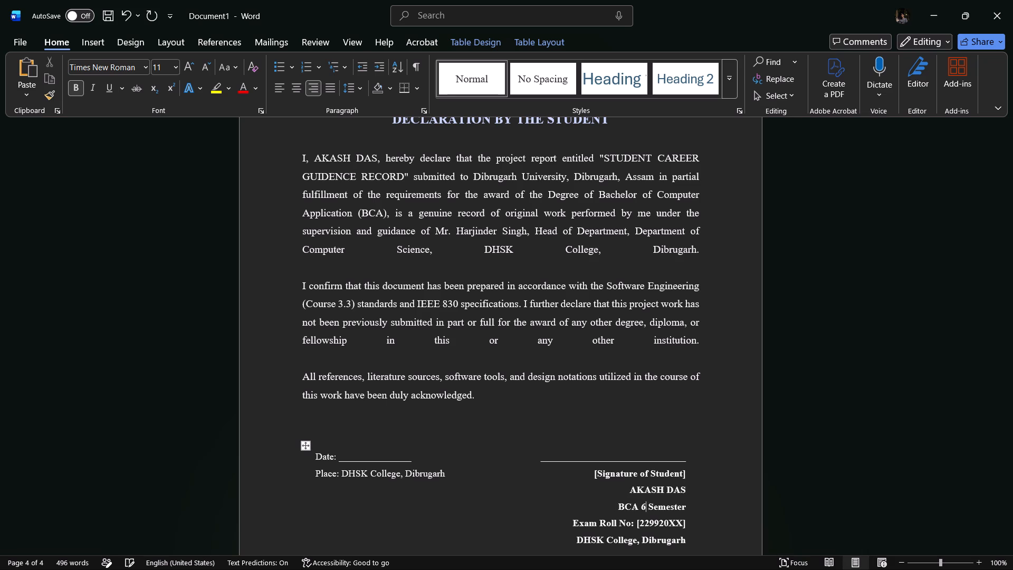
key("BackSpace")
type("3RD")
Replace the bracketed exam roll number placeholder in the declaration's signature block with the student's exam roll number.
scroll(707, 493, "down", 4)
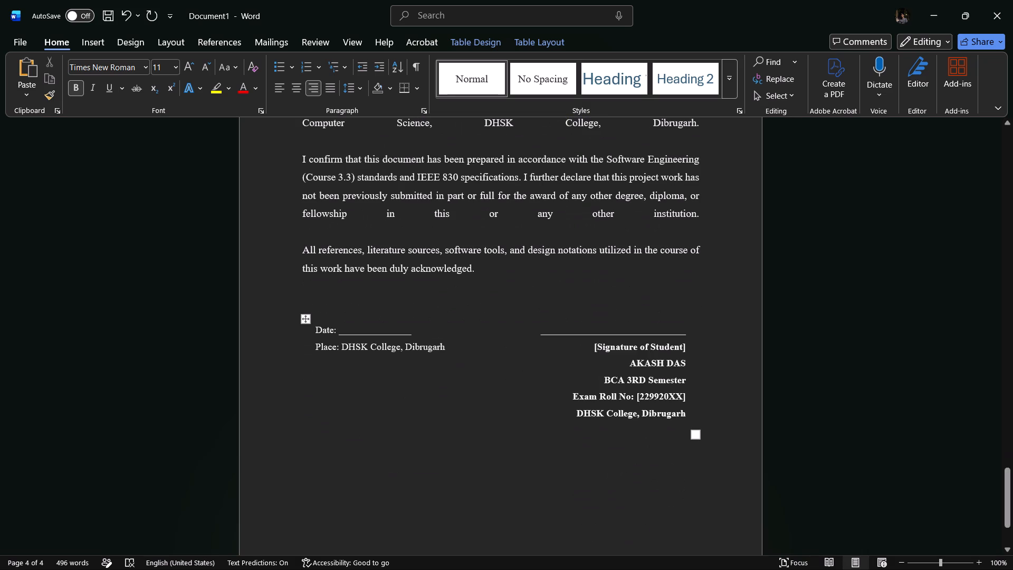
left_click(685, 399)
key("BackSpace")
key("BackSpace")
key("BackSpace")
key("BackSpace")
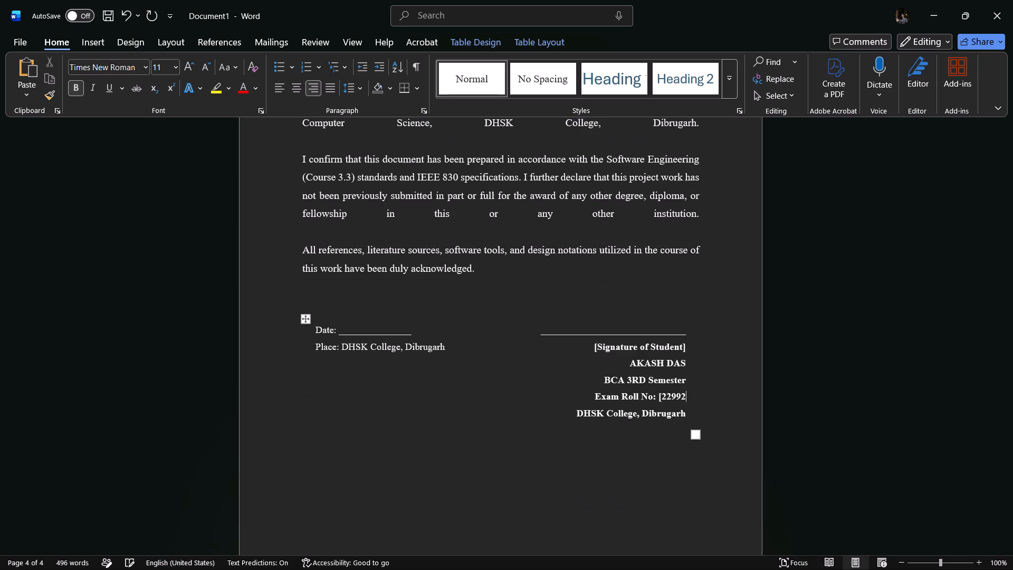
key("BackSpace")
key("BackSpace")
key("BackSpace")
key("BackSpace")
key("BackSpace")
key("BackSpace")
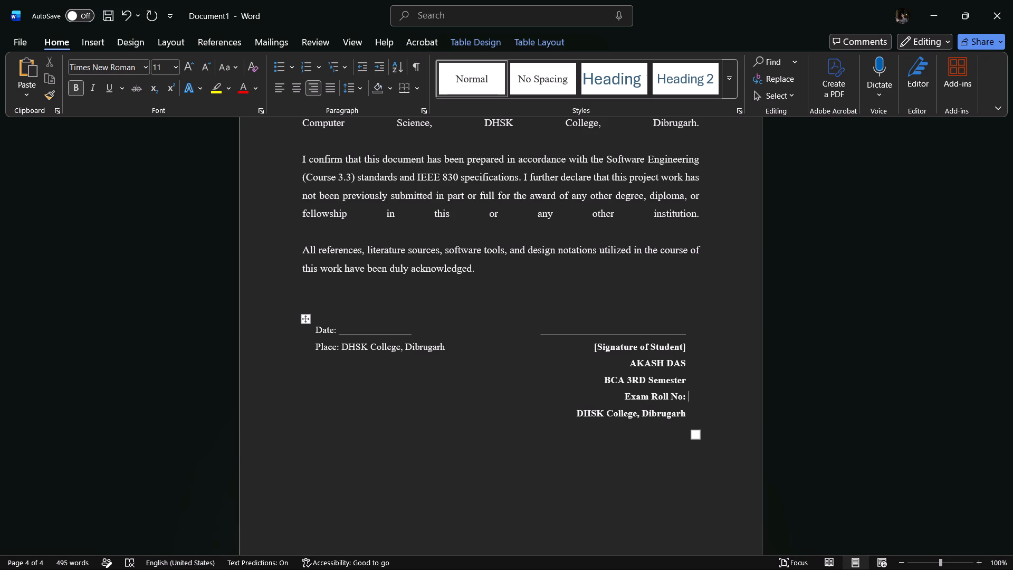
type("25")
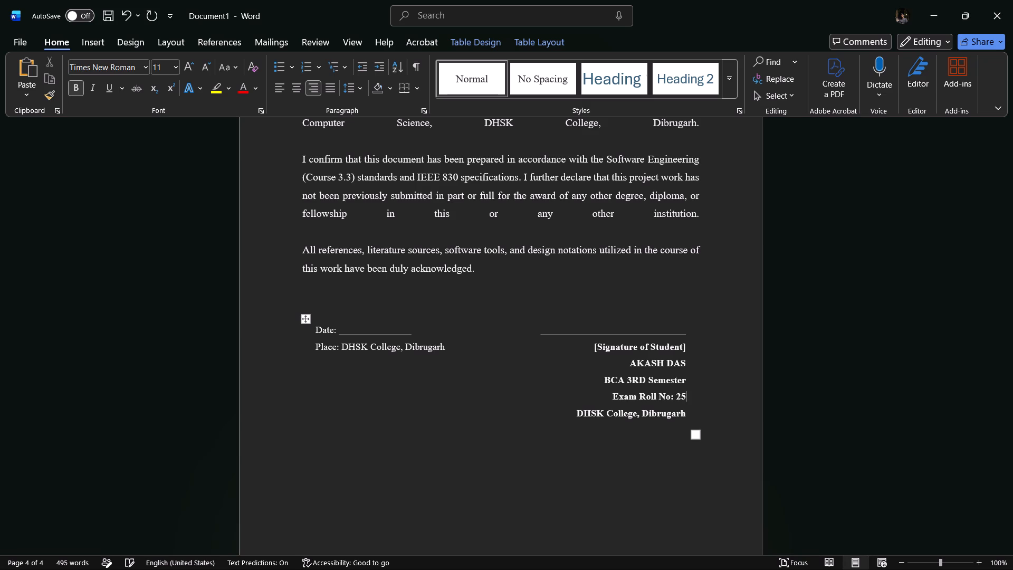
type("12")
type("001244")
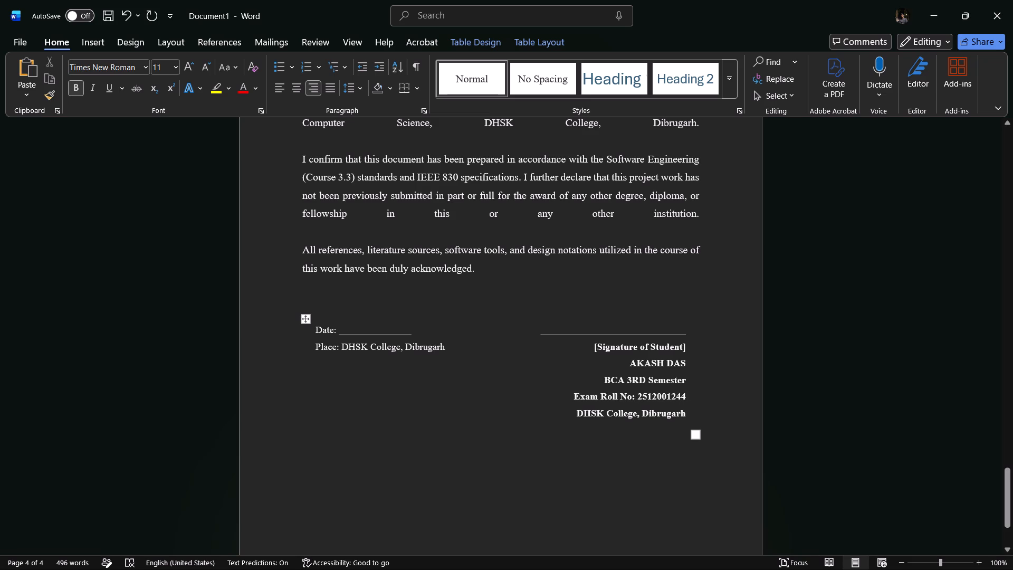
Compare the filled-in student declaration in Document1 with the declaration page in the other student's completed SRS document.
left_click(494, 462)
left_click(379, 326)
scroll(494, 406, "up", 7)
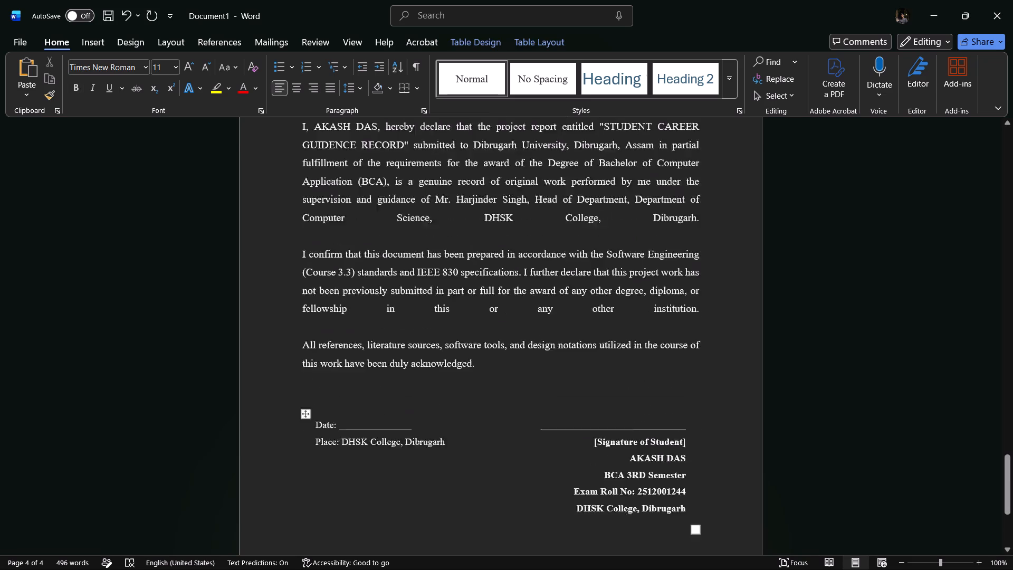
scroll(509, 426, "up", 1)
scroll(509, 426, "down", 1)
scroll(506, 418, "up", 3)
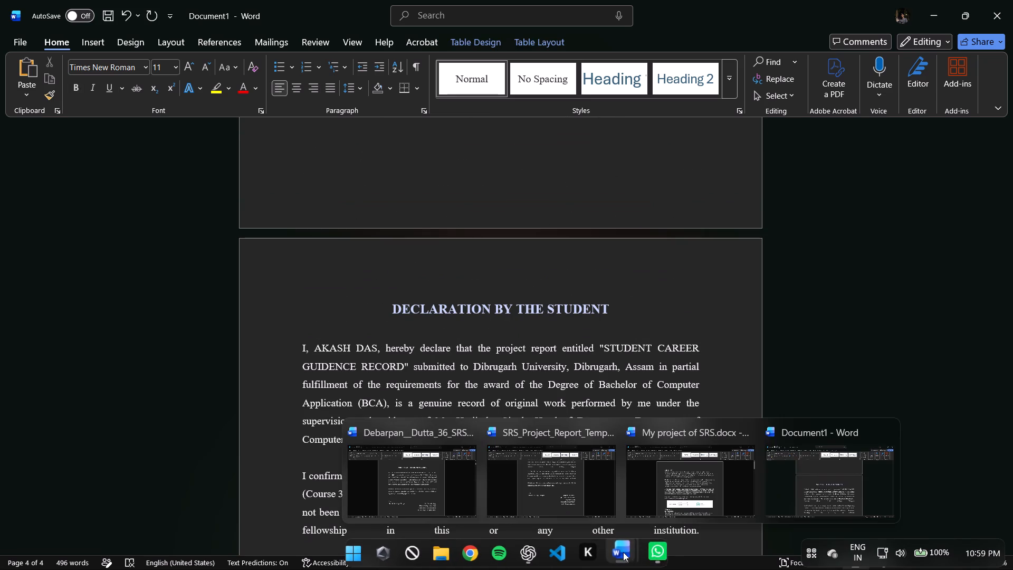
left_click(442, 486)
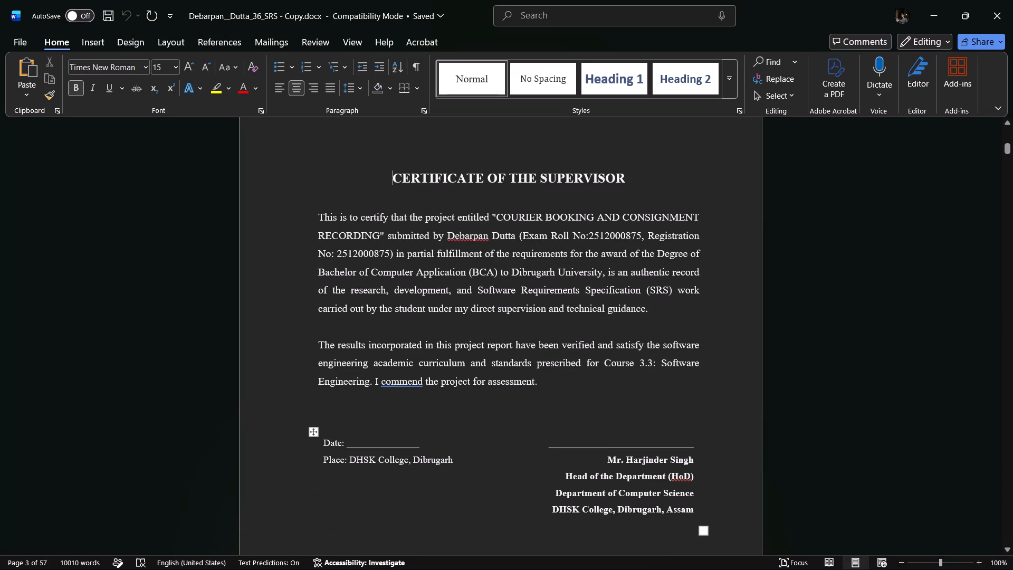
scroll(559, 417, "down", 13)
scroll(555, 405, "up", 1)
scroll(555, 405, "down", 15)
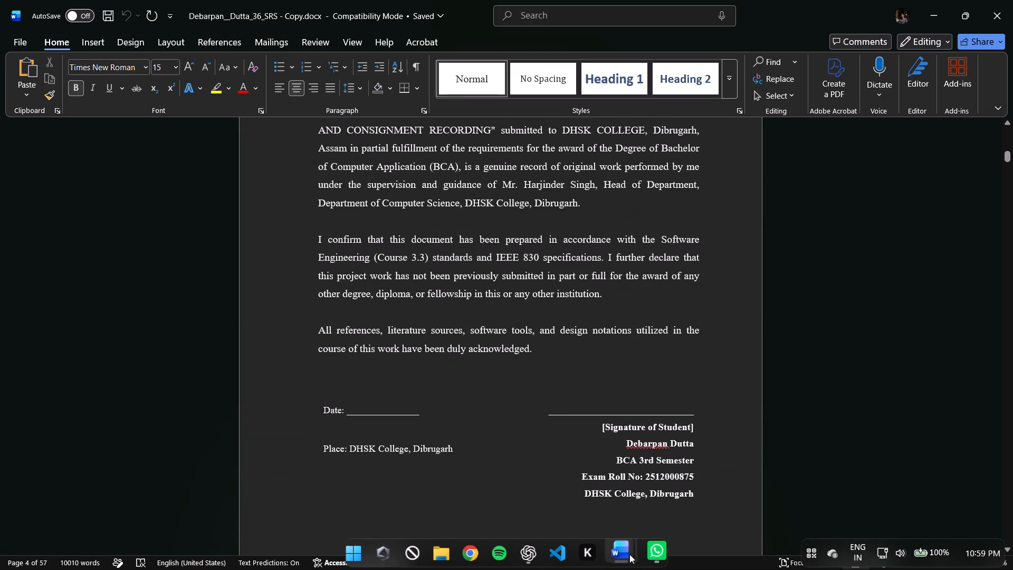
left_click(791, 484)
scroll(598, 424, "down", 7)
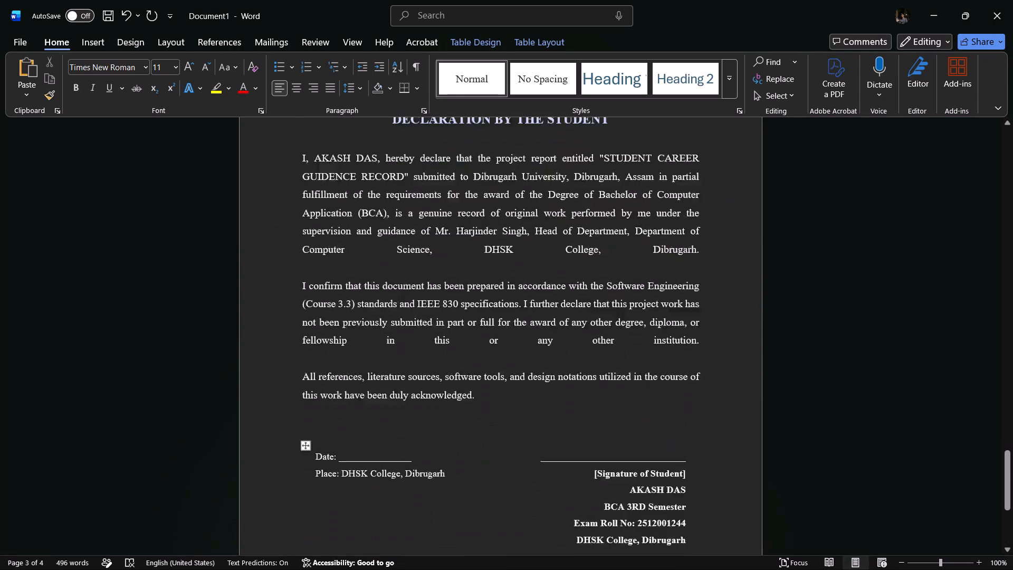
scroll(591, 419, "down", 8)
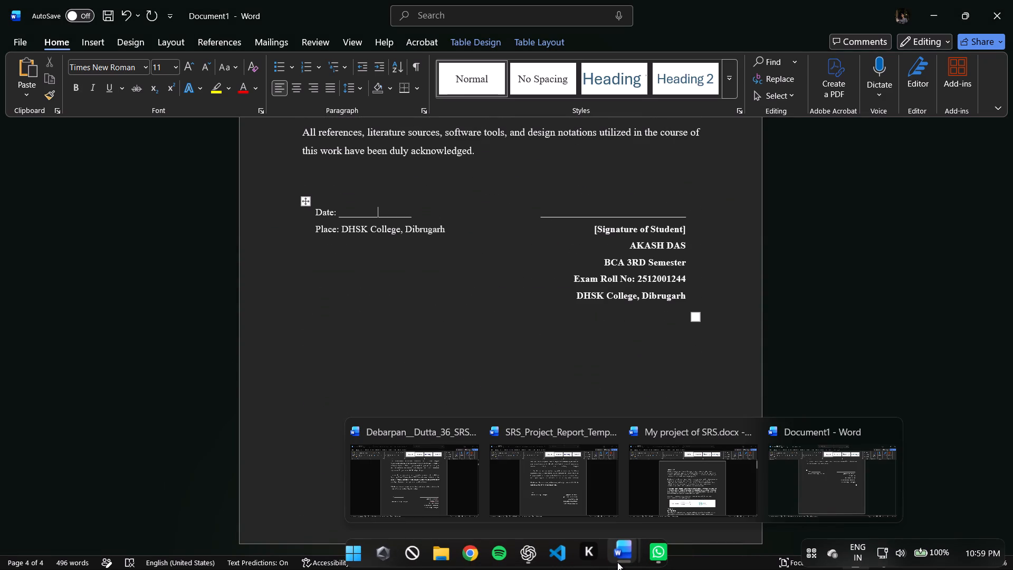
Copy the whole Examination Approval Certificate section, from its heading through the Board of Examiners table, from the SRS project report template.
left_click(574, 487)
scroll(550, 387, "down", 4)
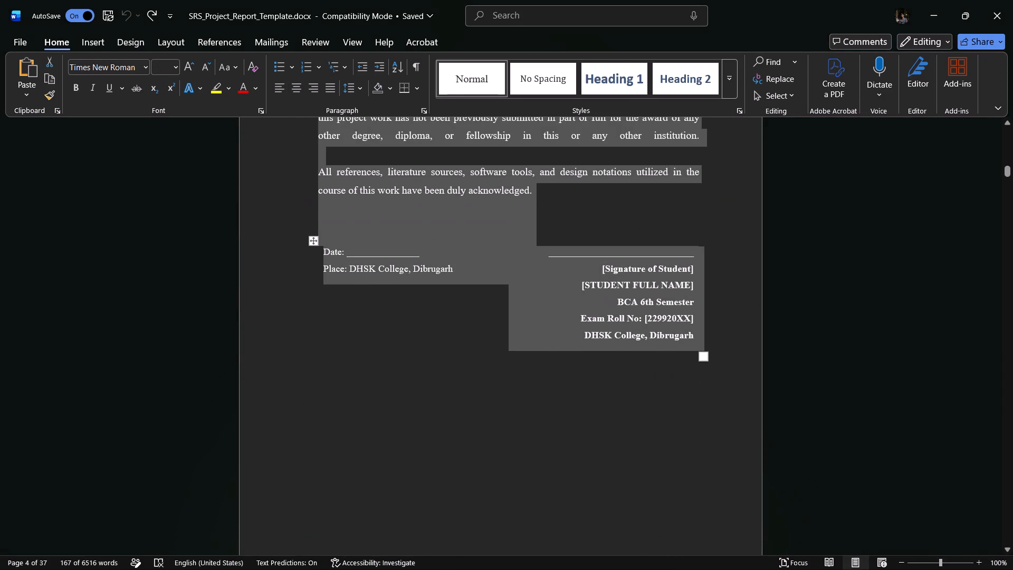
left_click(485, 436)
scroll(482, 441, "down", 11)
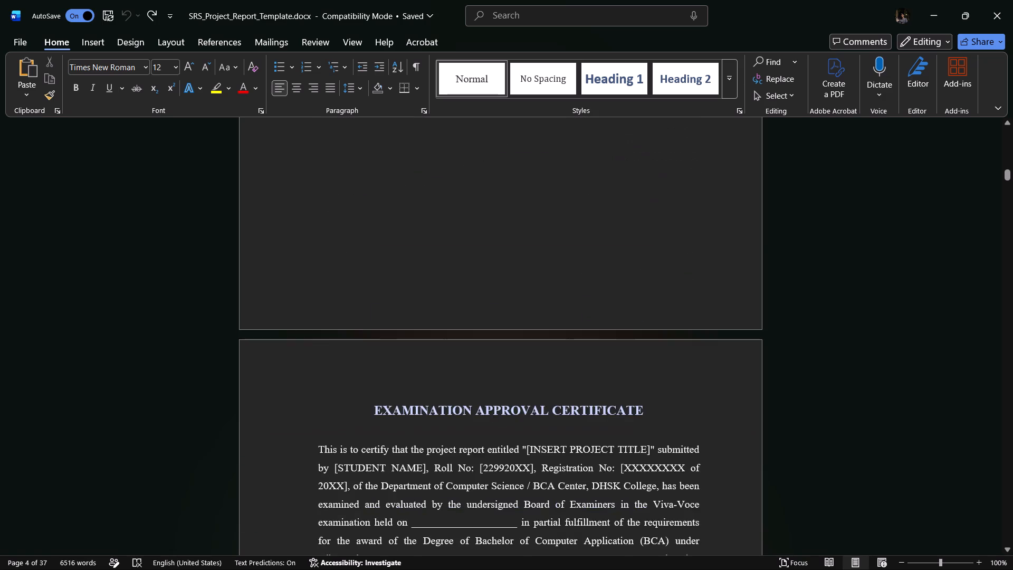
scroll(535, 359, "down", 3)
scroll(501, 396, "down", 10)
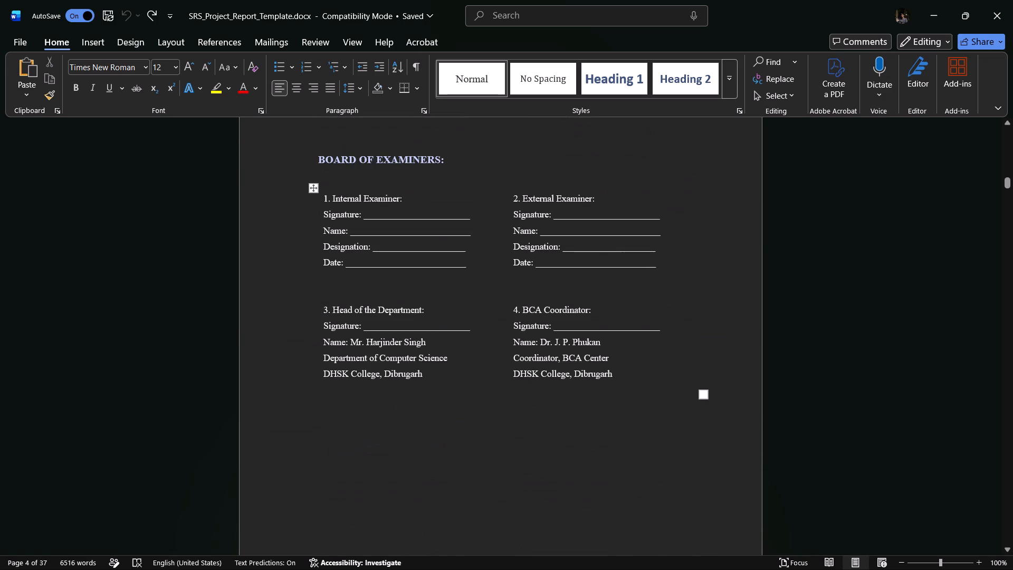
scroll(546, 413, "down", 12)
scroll(550, 422, "up", 4)
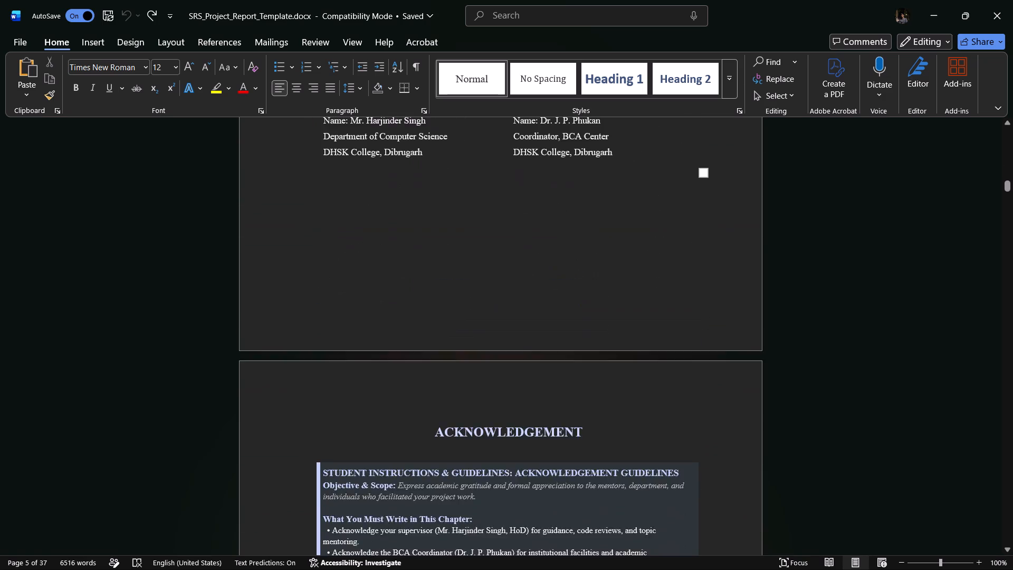
scroll(550, 420, "up", 18)
left_click_drag(366, 211, 367, 214)
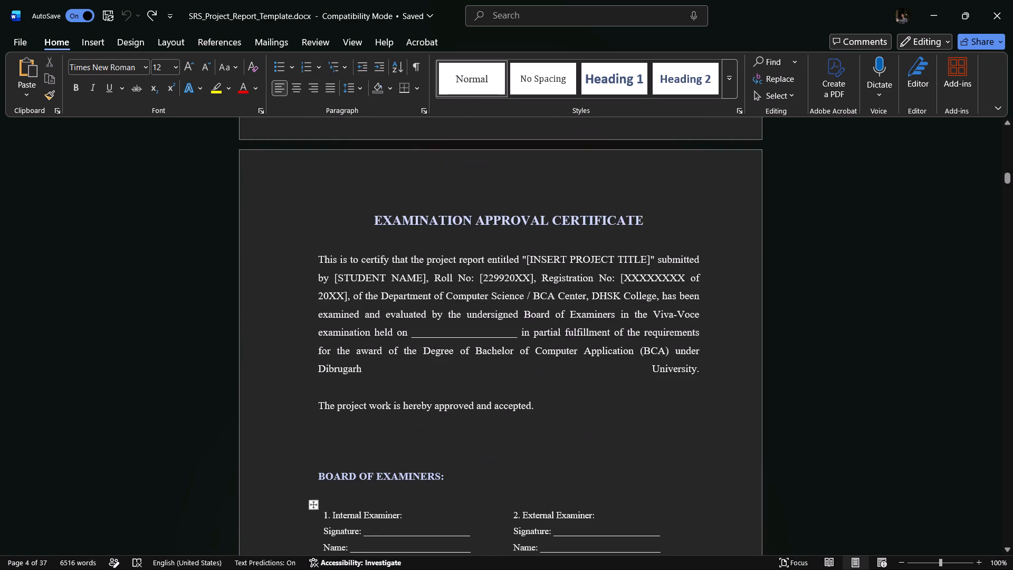
left_click_drag(367, 214, 602, 422)
scroll(610, 412, "down", 6)
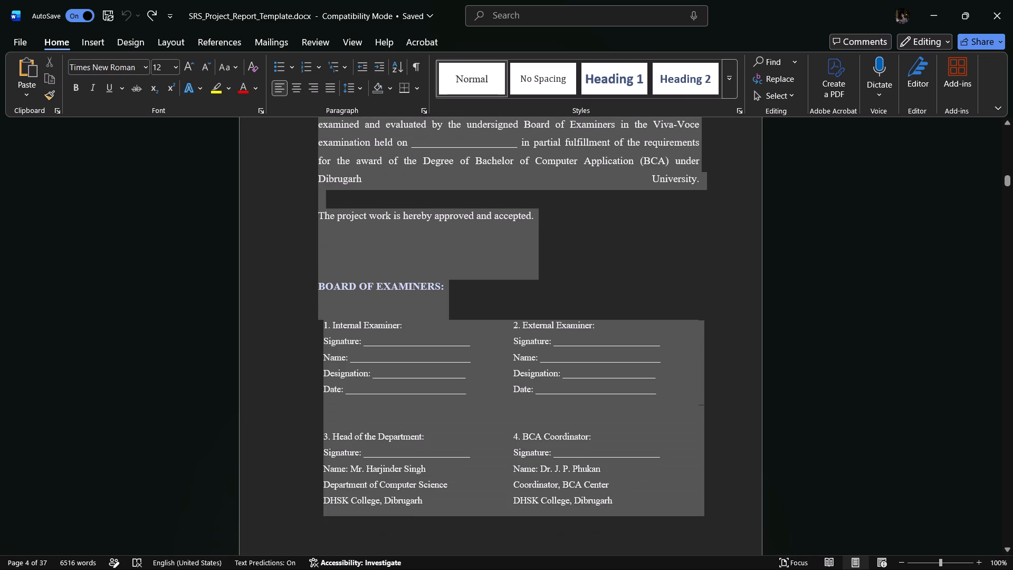
left_click_drag(602, 422, 617, 461)
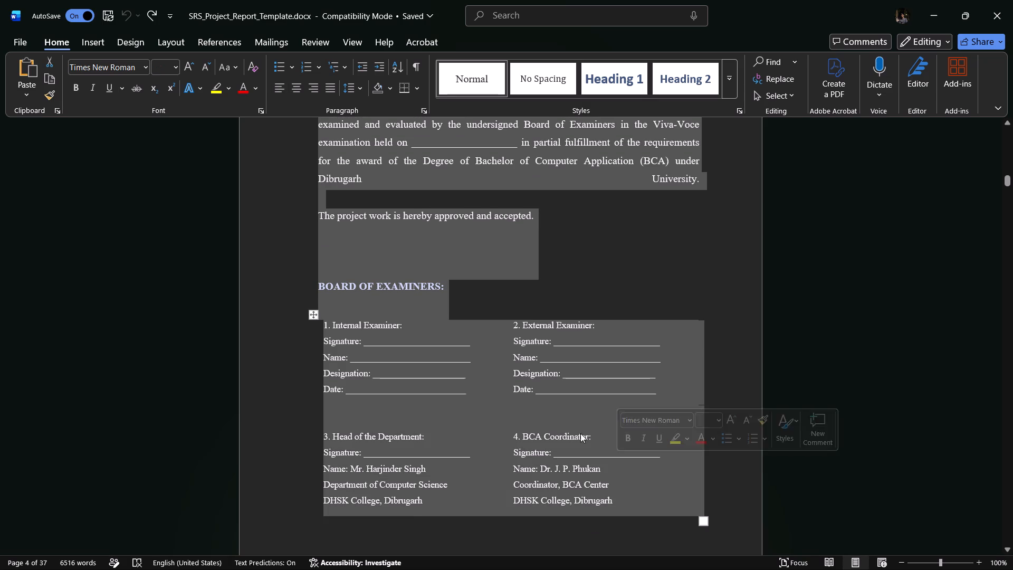
key("ctrl+c")
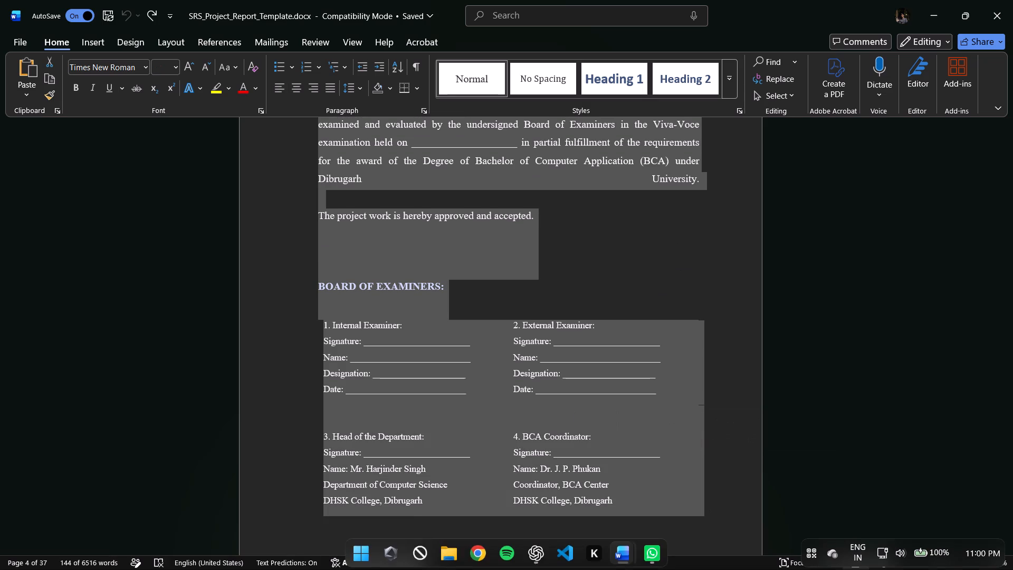
Add blank lines after the declaration in Document1 to reach a new page, and paste the copied Examination Approval Certificate there.
left_click(831, 478)
scroll(644, 450, "down", 2)
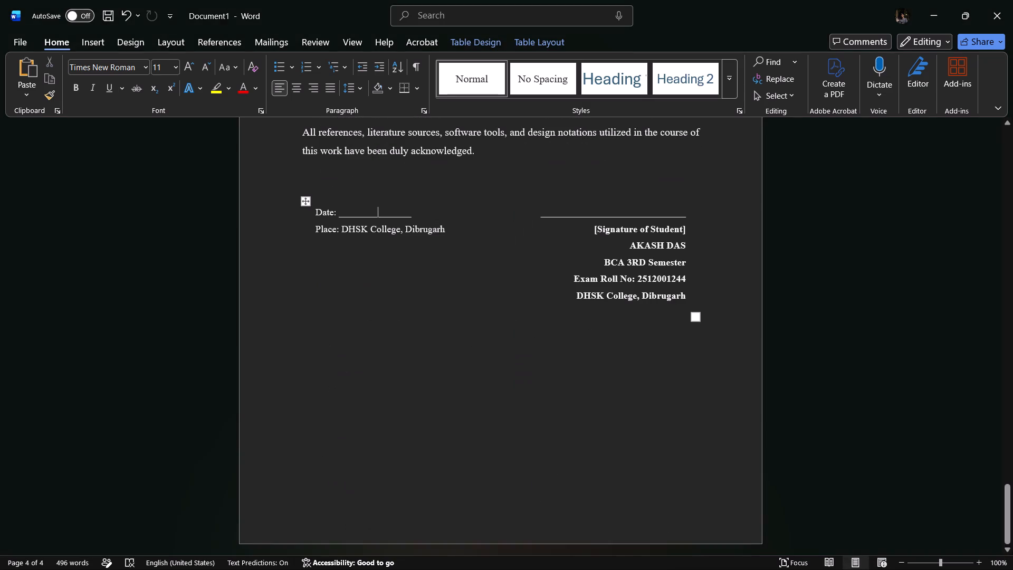
left_click(513, 471)
key("Return")
key("Return")
key("Return")
key("Return")
key("Return")
key("Return")
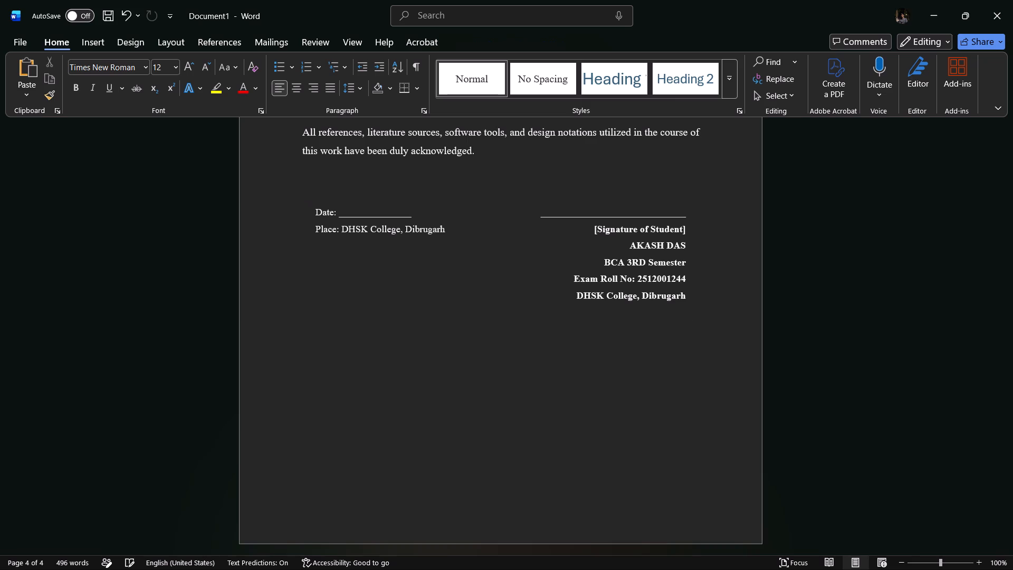
key("Return")
key("Return")
key("BackSpace")
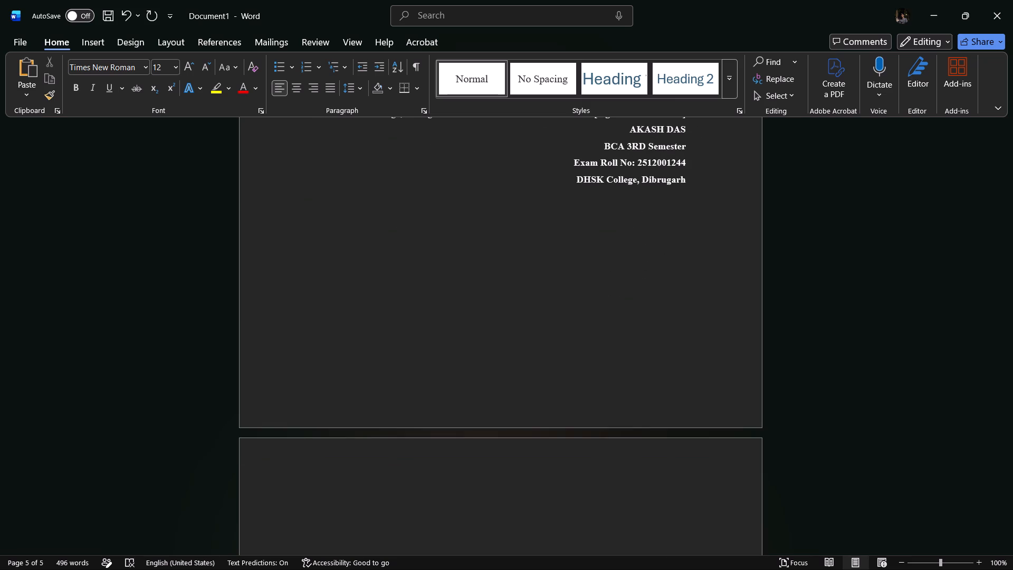
key("ctrl+v")
scroll(508, 493, "up", 2)
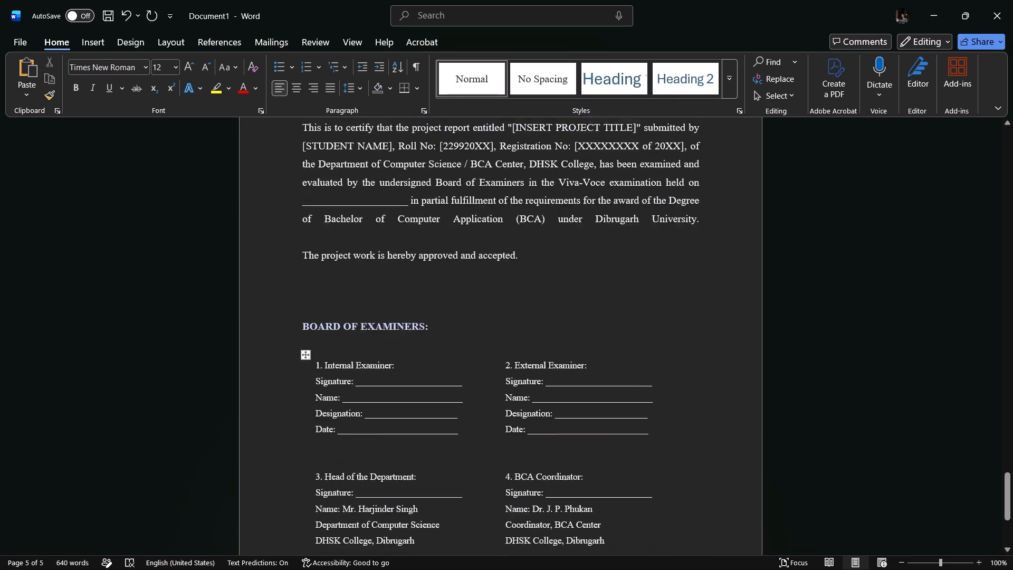
scroll(508, 493, "up", 2)
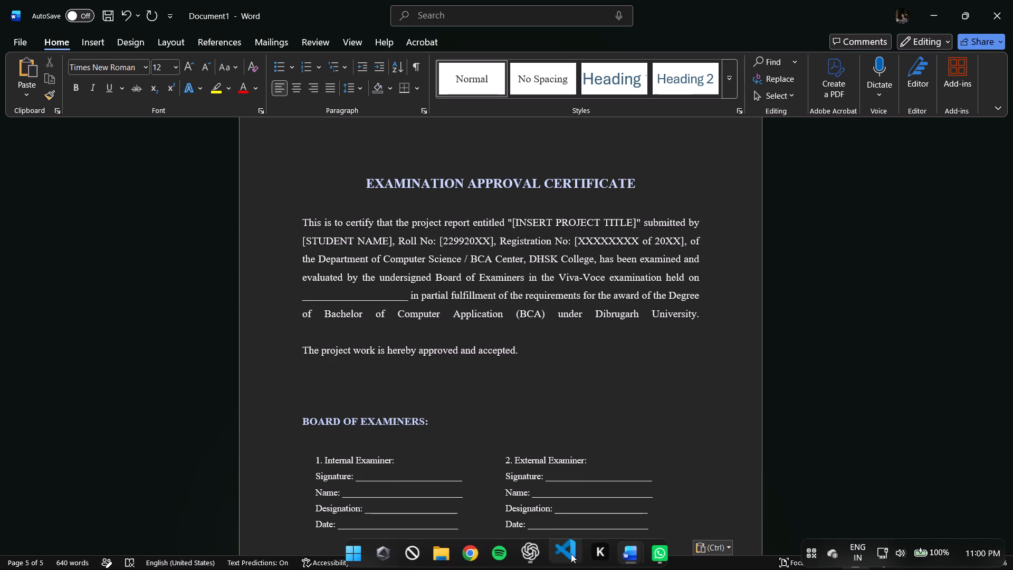
Examine how the Examination Approval Certificate is filled in within the other student's completed SRS document.
left_click(453, 506)
scroll(529, 448, "down", 2)
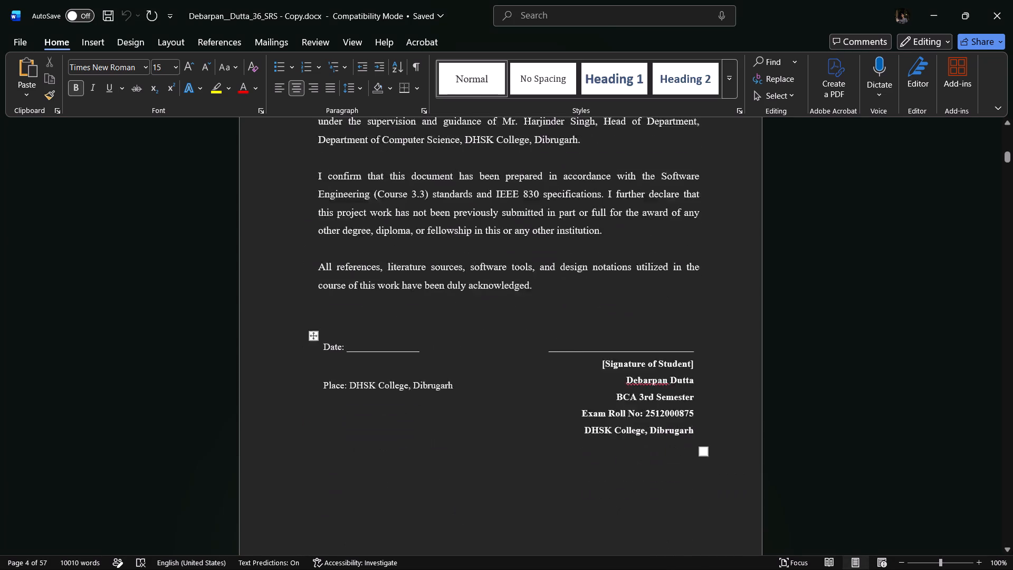
scroll(529, 448, "down", 17)
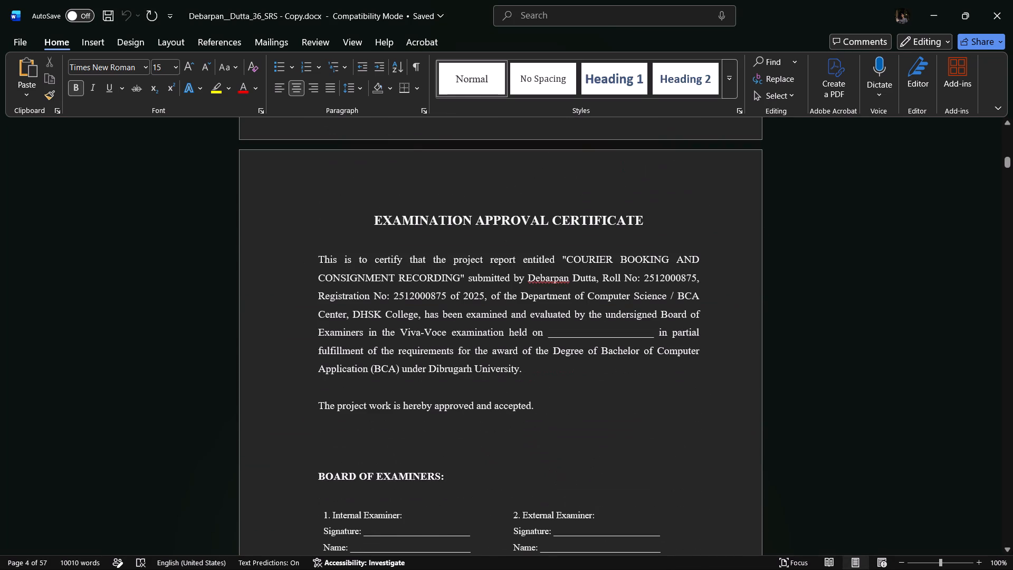
scroll(515, 441, "down", 4)
scroll(515, 443, "up", 2)
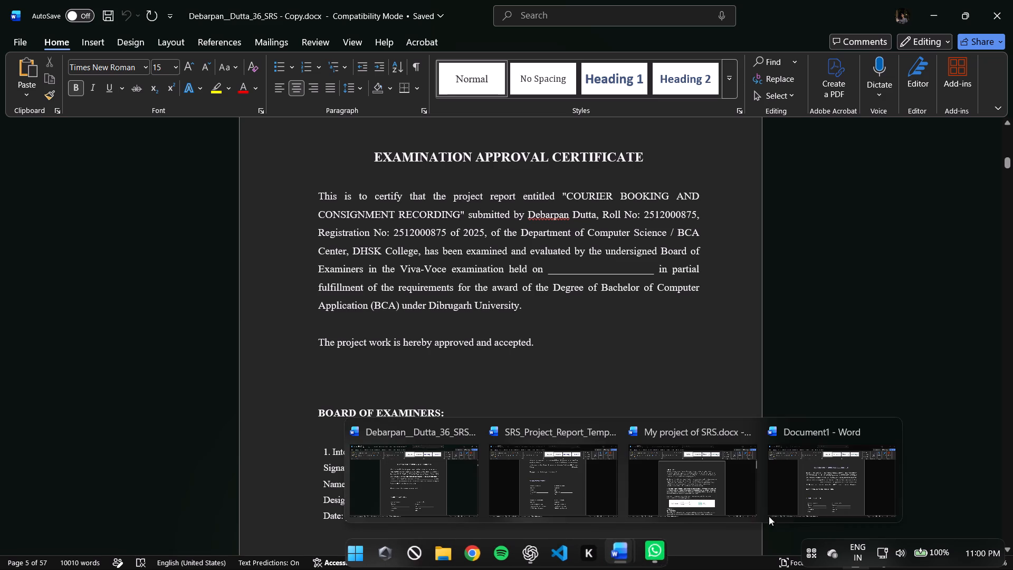
left_click(715, 433)
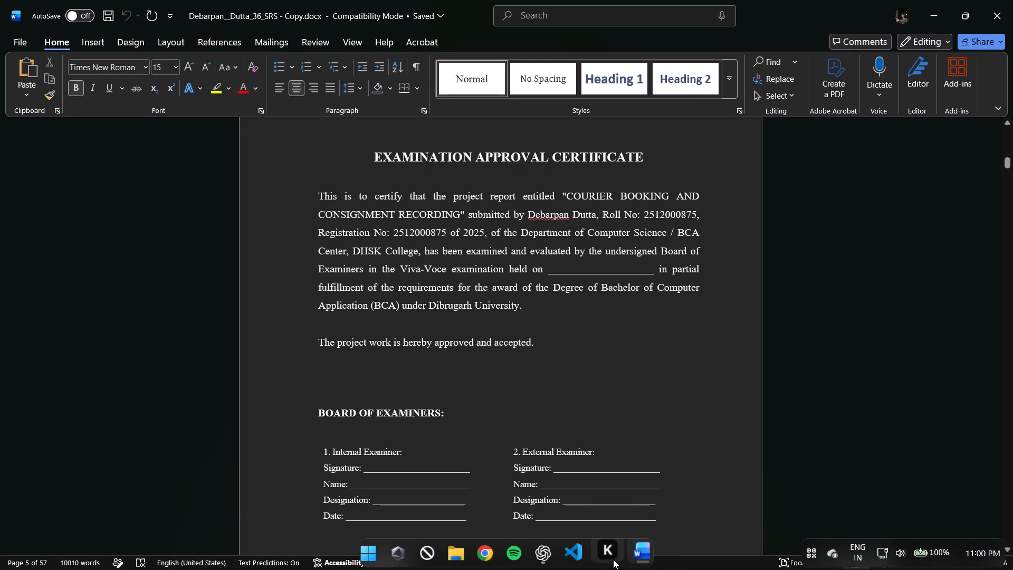
Replace the bracketed project title placeholder in Document1's Examination Approval Certificate with STUDENT CAREER GUIDENCE RECORD, keeping the quotation marks.
left_click(847, 480)
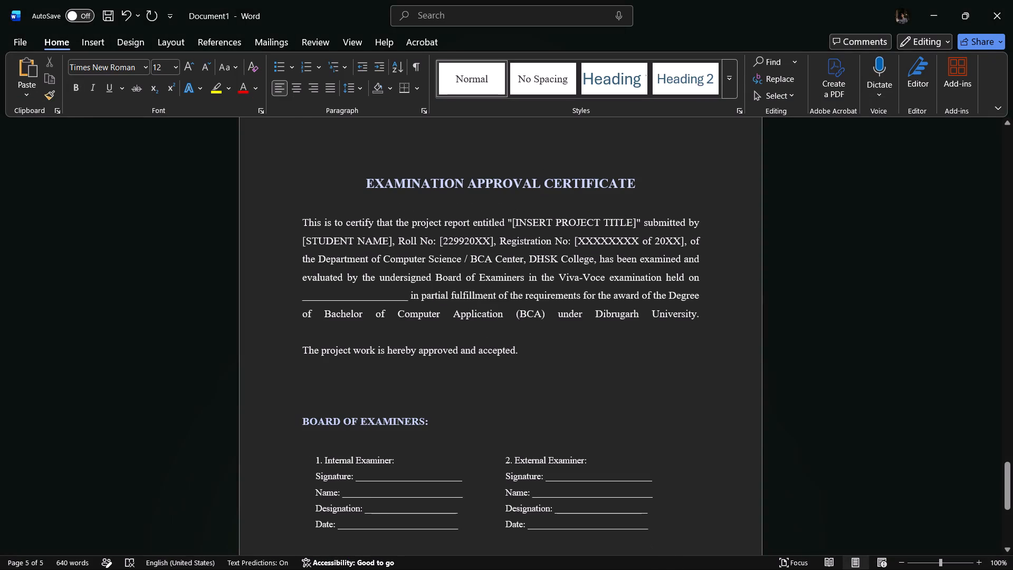
left_click(636, 224)
key("BackSpace")
key("BackSpace")
key("BackSpace")
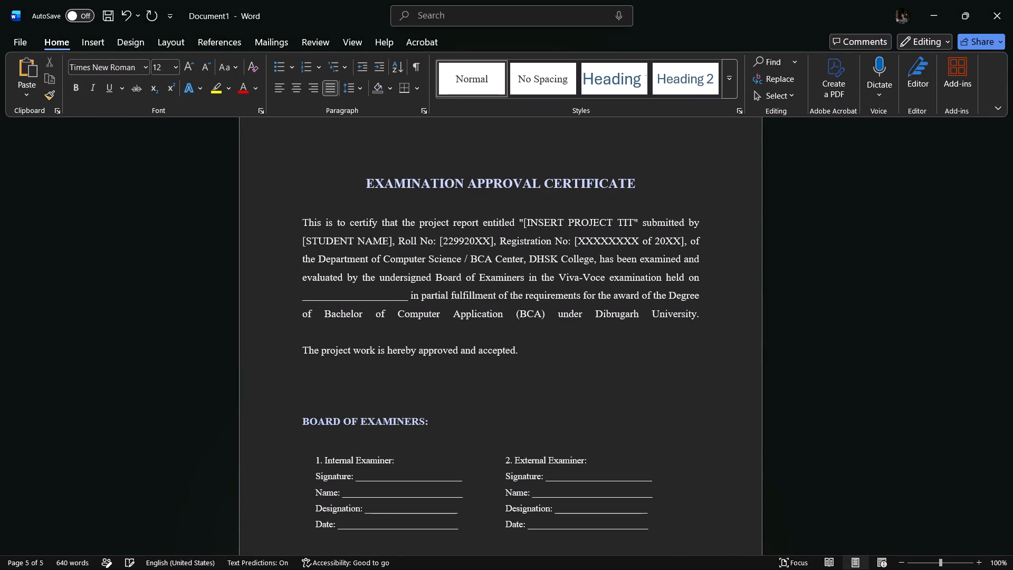
key("BackSpace")
key("BackSpace")
key("BackSpace")
key("BackSpace")
key("BackSpace")
key("BackSpace")
key("BackSpace")
key("BackSpace")
key("BackSpace")
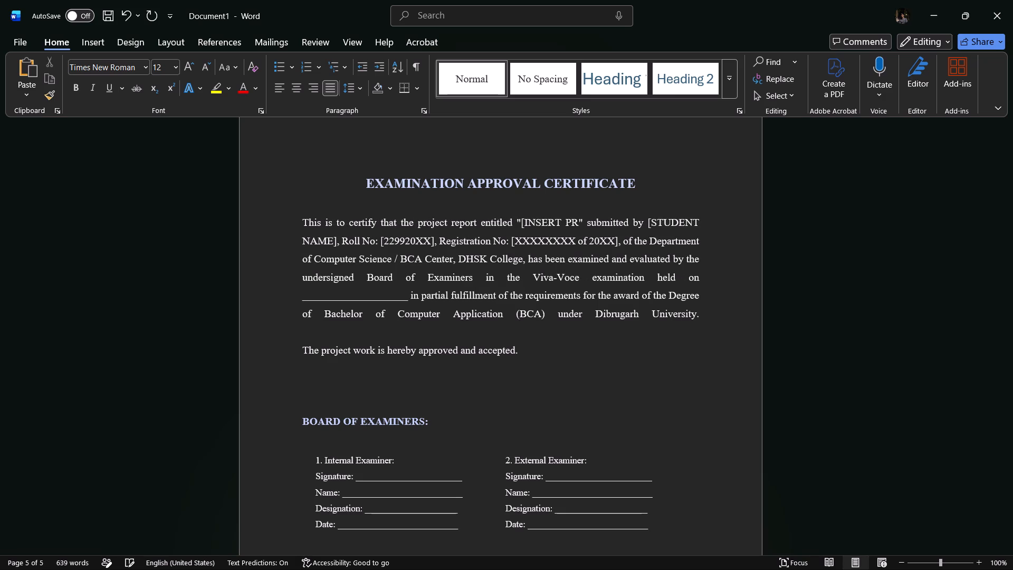
key("BackSpace")
key("BackSpace")
key("BackSpace")
key("BackSpace")
key("BackSpace")
key("BackSpace")
key("BackSpace")
key("BackSpace")
key("BackSpace")
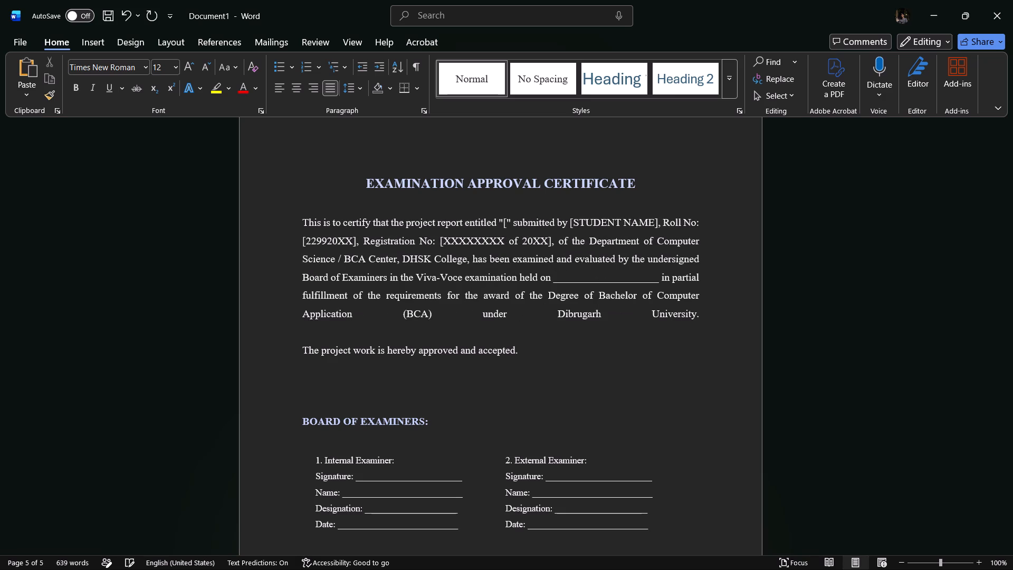
key("BackSpace")
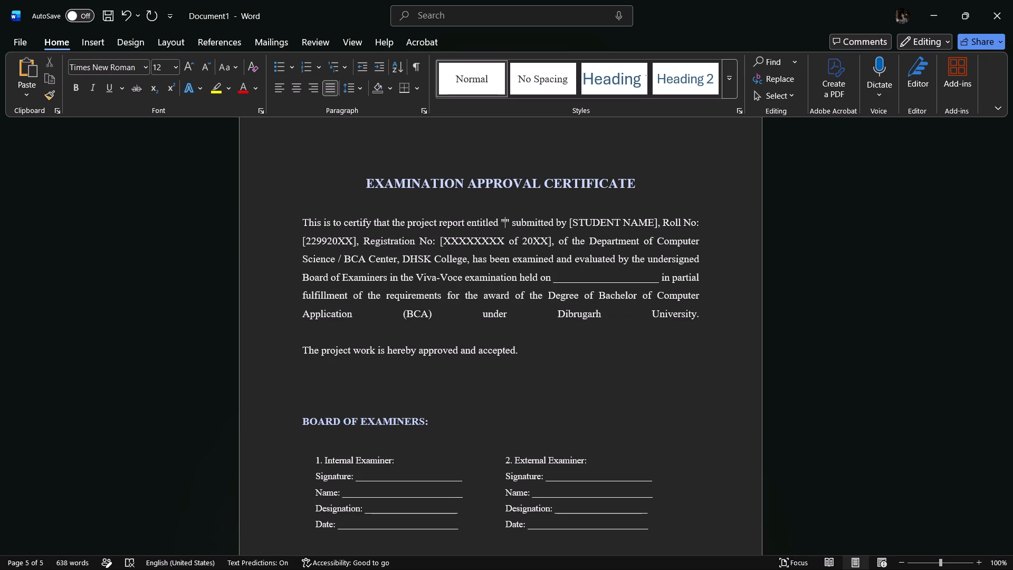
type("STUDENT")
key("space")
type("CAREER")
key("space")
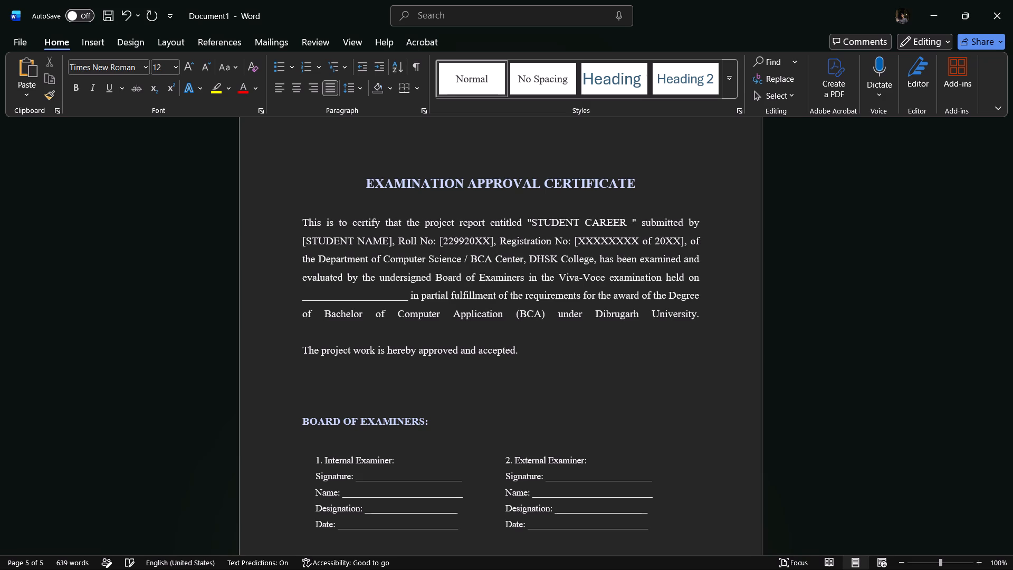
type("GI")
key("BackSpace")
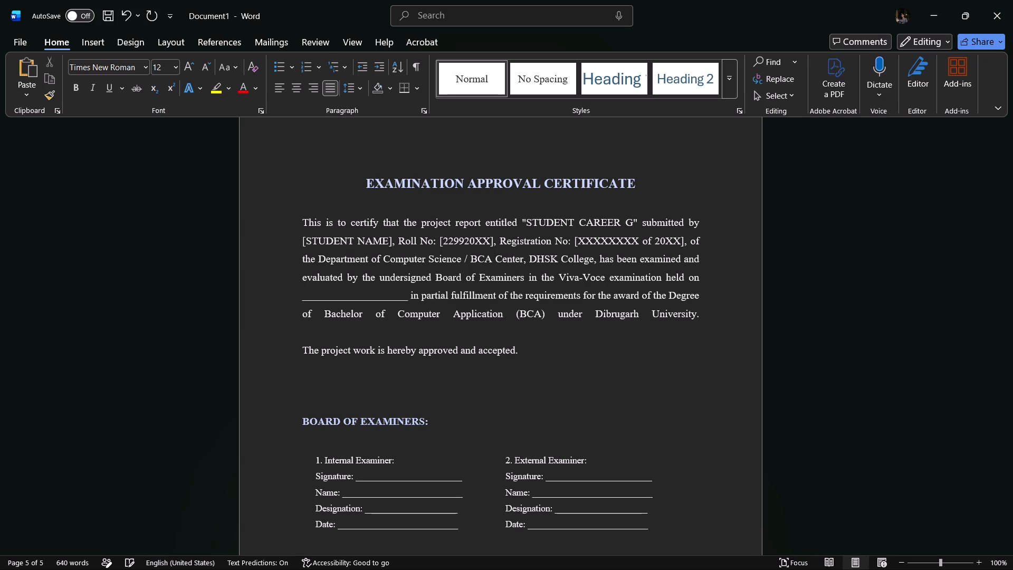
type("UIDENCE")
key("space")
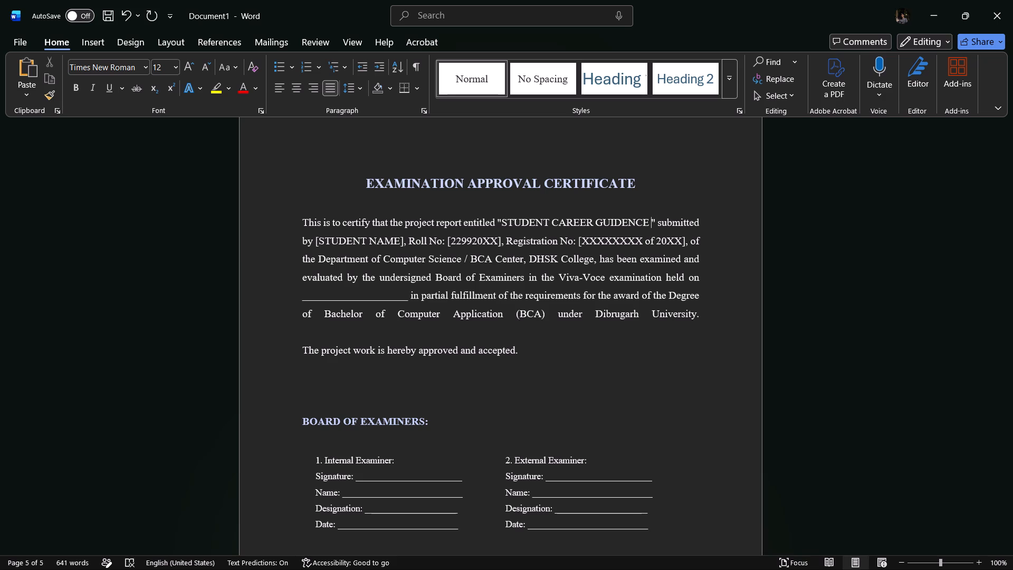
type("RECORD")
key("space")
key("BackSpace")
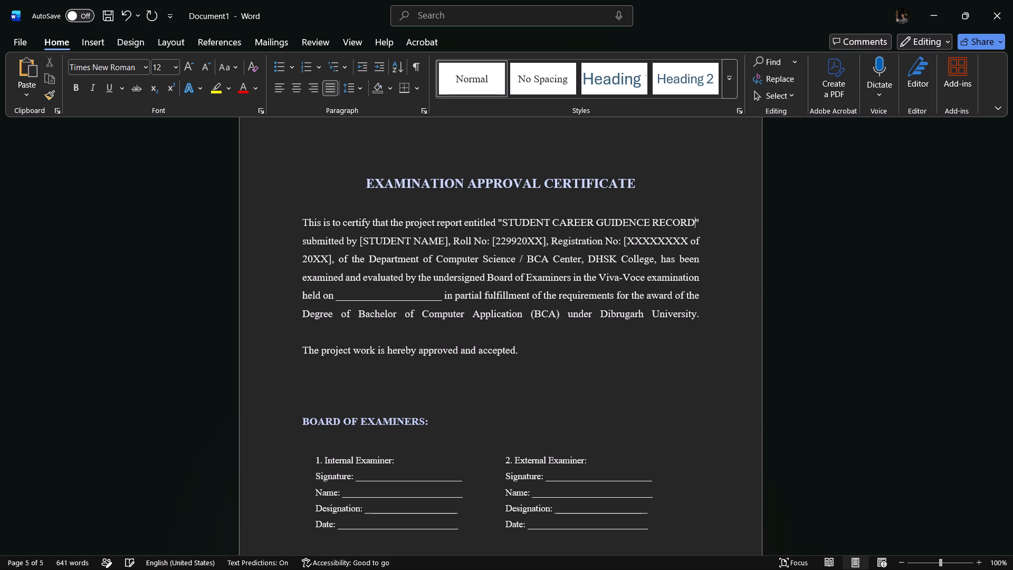
Replace the bracketed student name placeholder in the Examination Approval Certificate with the student's name in capitals.
left_click(448, 241)
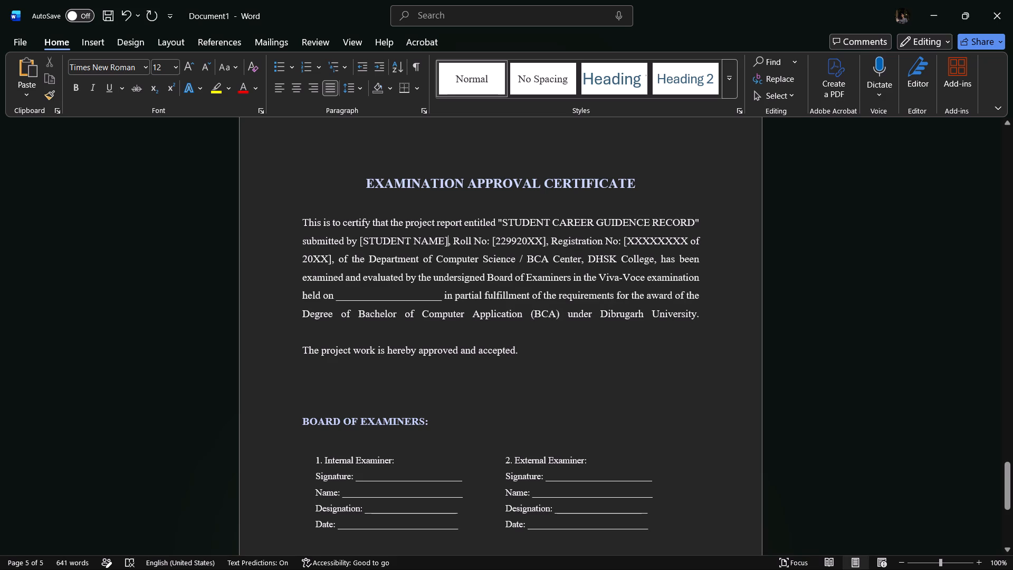
key("BackSpace")
key("BackSpace")
key("BackSpace")
key("BackSpace")
key("BackSpace")
key("BackSpace")
key("BackSpace")
key("BackSpace")
key("BackSpace")
key("BackSpace")
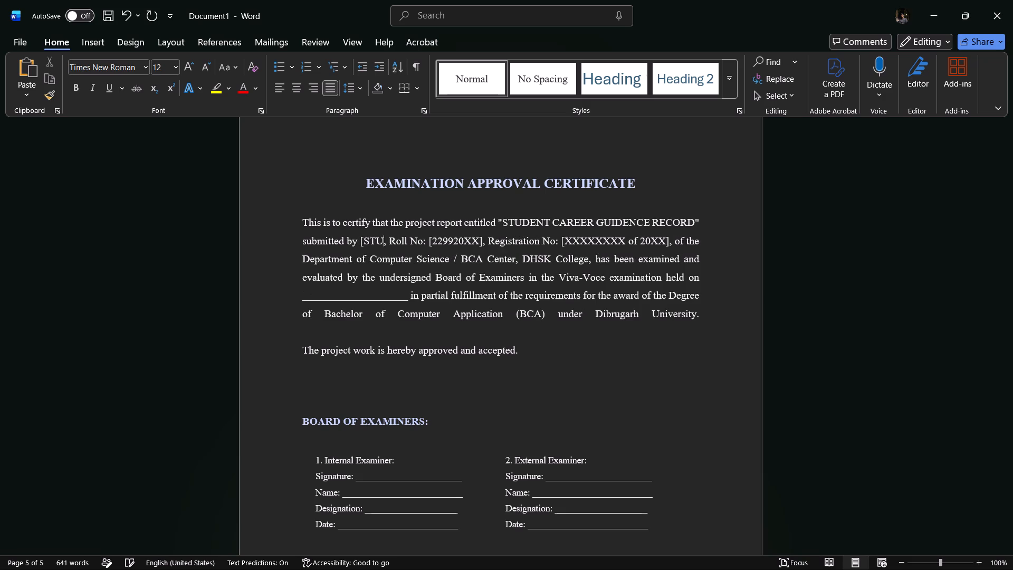
key("BackSpace")
key("BackSpace")
key("BackSpace")
key("BackSpace")
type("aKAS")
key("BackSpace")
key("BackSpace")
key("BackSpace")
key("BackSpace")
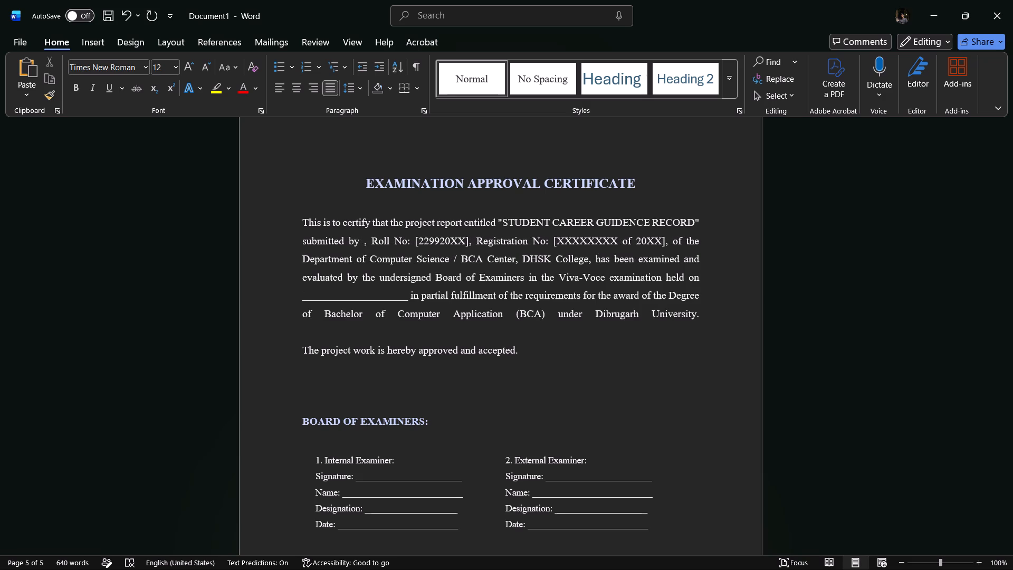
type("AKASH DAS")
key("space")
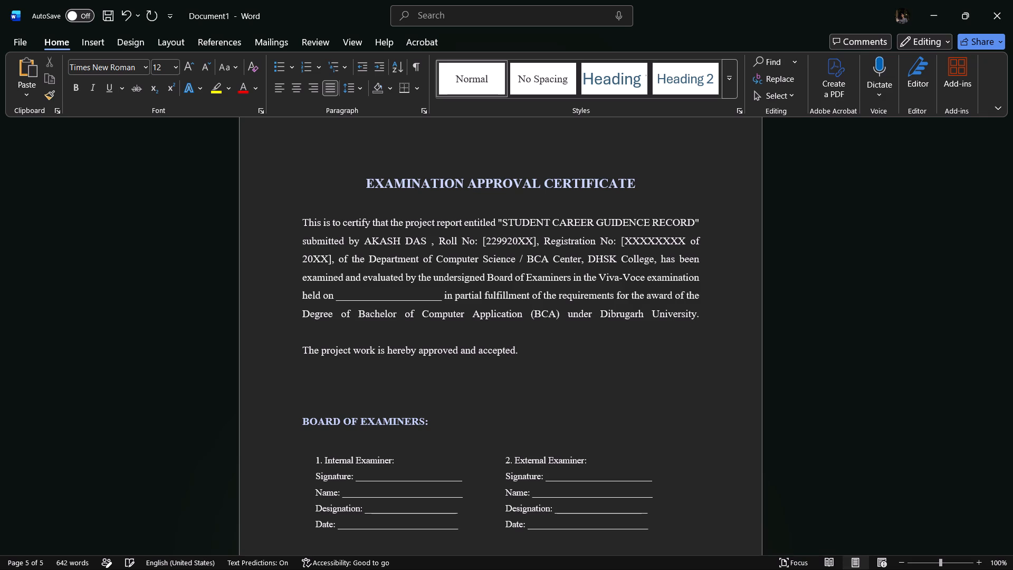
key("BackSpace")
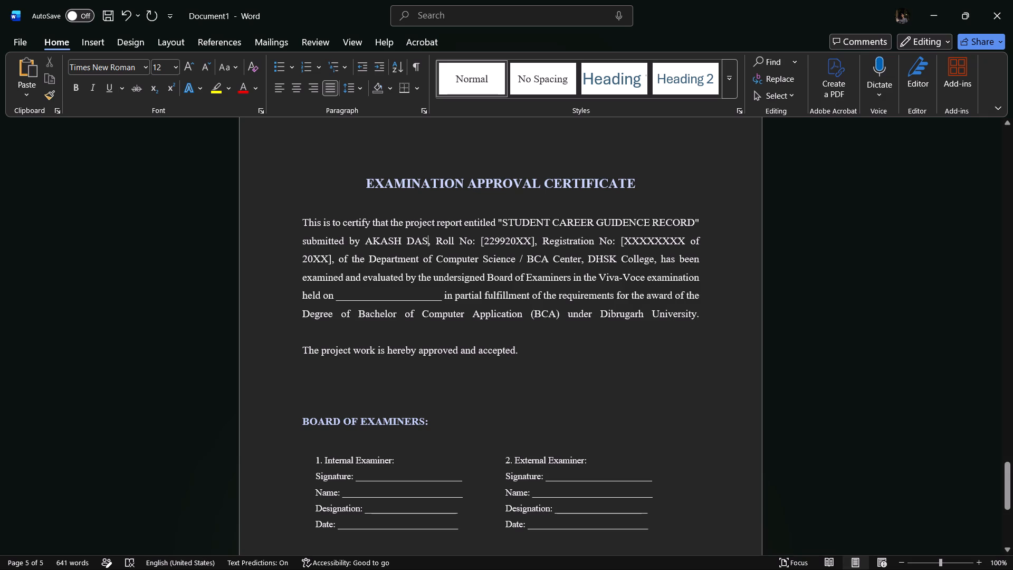
Replace the bracketed roll number placeholder in the Examination Approval Certificate with the student's exam roll number.
left_click(535, 240)
key("BackSpace")
key("BackSpace")
key("BackSpace")
key("BackSpace")
key("BackSpace")
key("BackSpace")
key("BackSpace")
key("BackSpace")
key("BackSpace")
key("BackSpace")
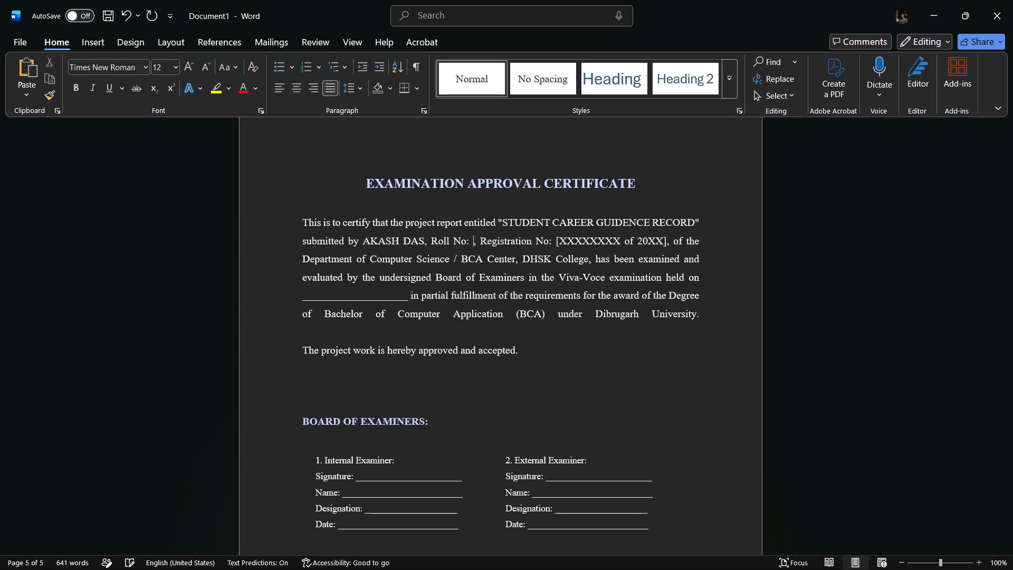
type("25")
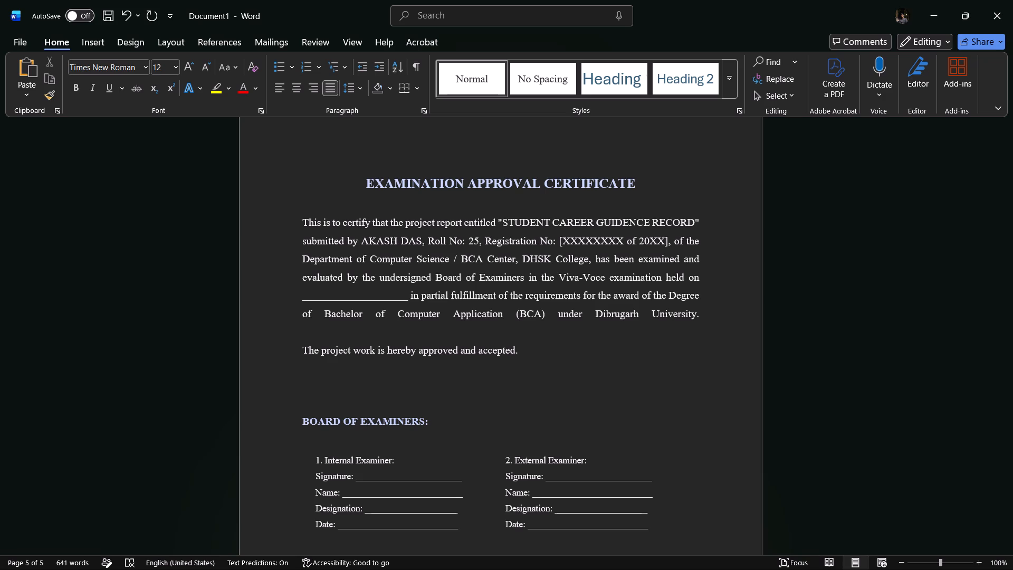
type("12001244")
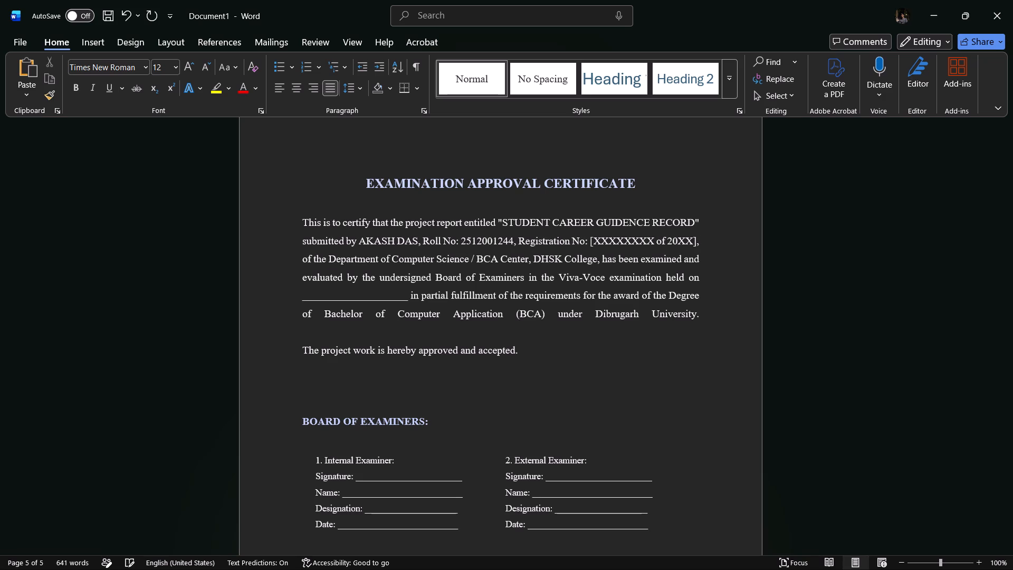
Replace the bracketed registration number placeholder in the Examination Approval Certificate with the student's registration number followed by OF 2025.
left_click(697, 242)
key("BackSpace")
key("BackSpace")
key("BackSpace")
key("BackSpace")
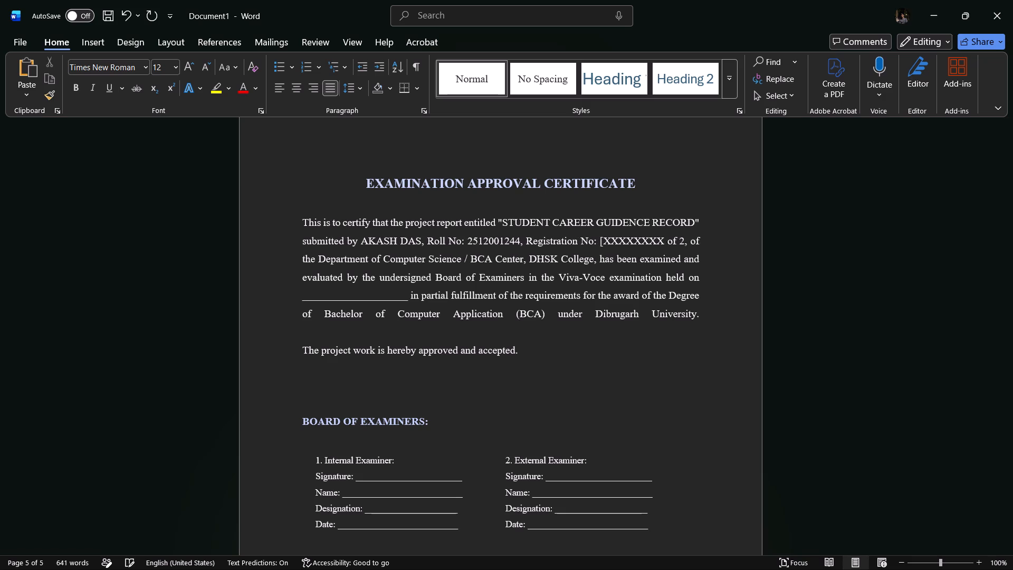
key("BackSpace")
key("BackSpace")
key("BackSpace")
key("BackSpace")
key("BackSpace")
key("BackSpace")
key("BackSpace")
key("BackSpace")
key("BackSpace")
key("BackSpace")
key("BackSpace")
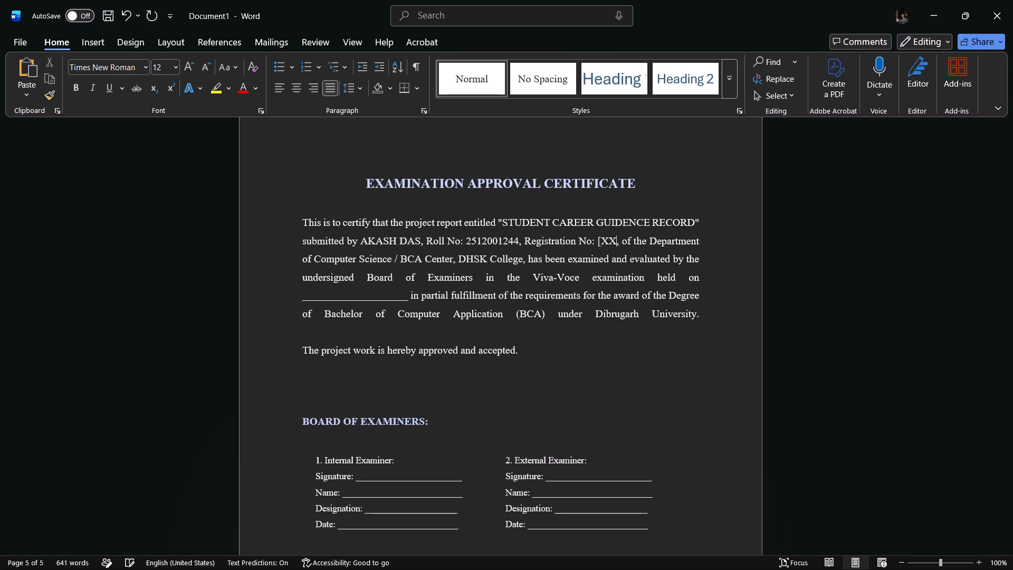
key("BackSpace")
key("BackSpace")
key("BackSpace")
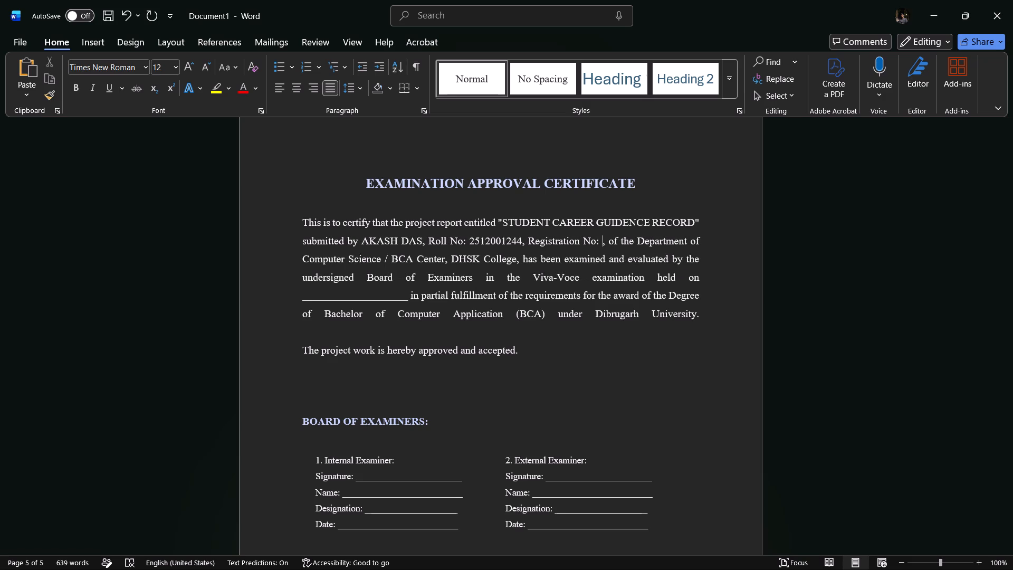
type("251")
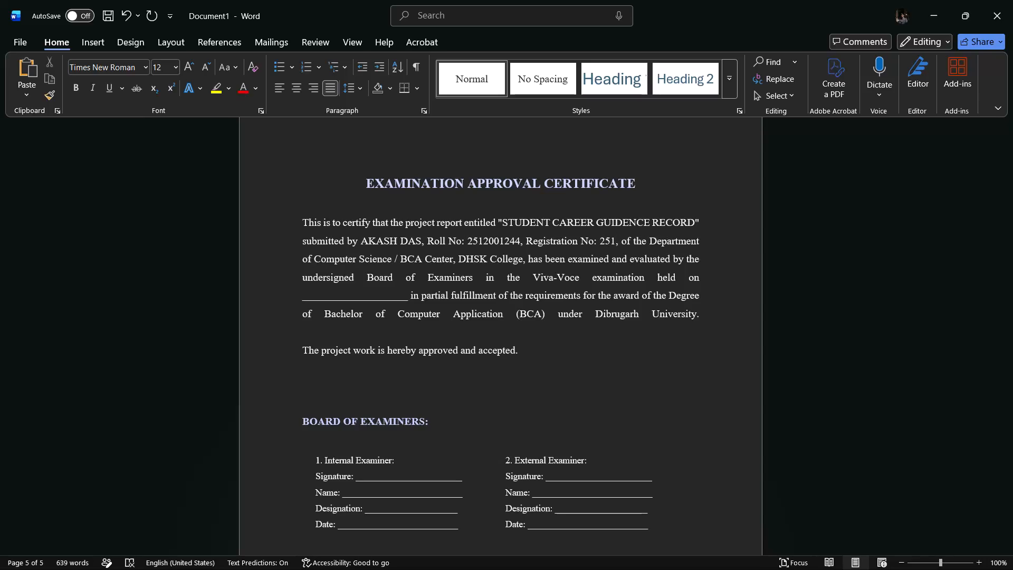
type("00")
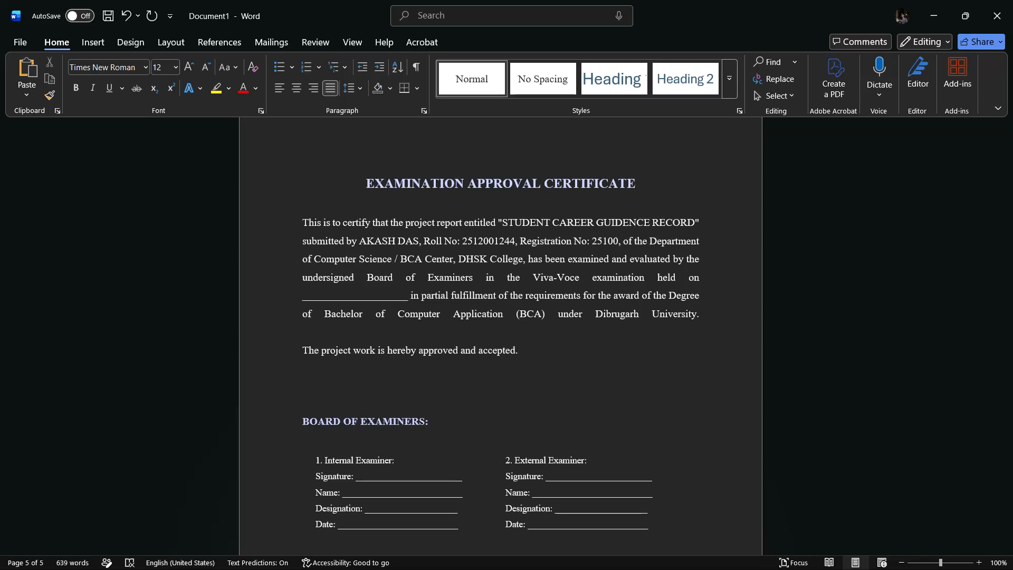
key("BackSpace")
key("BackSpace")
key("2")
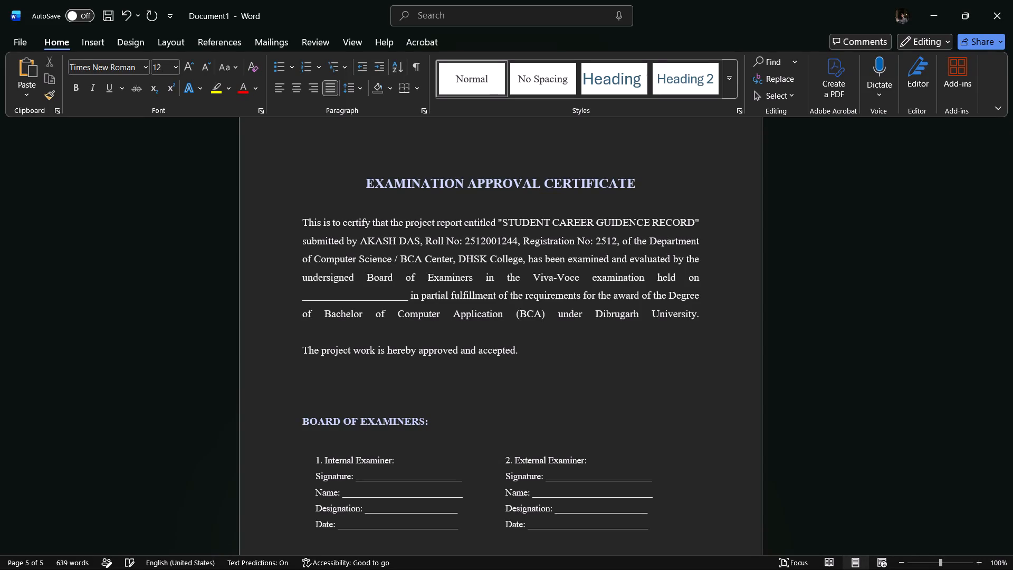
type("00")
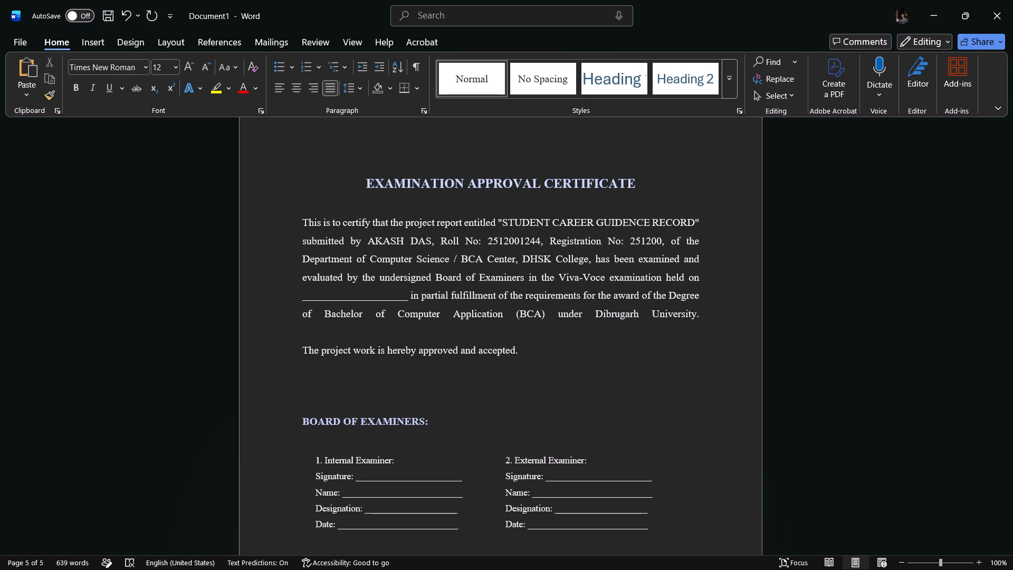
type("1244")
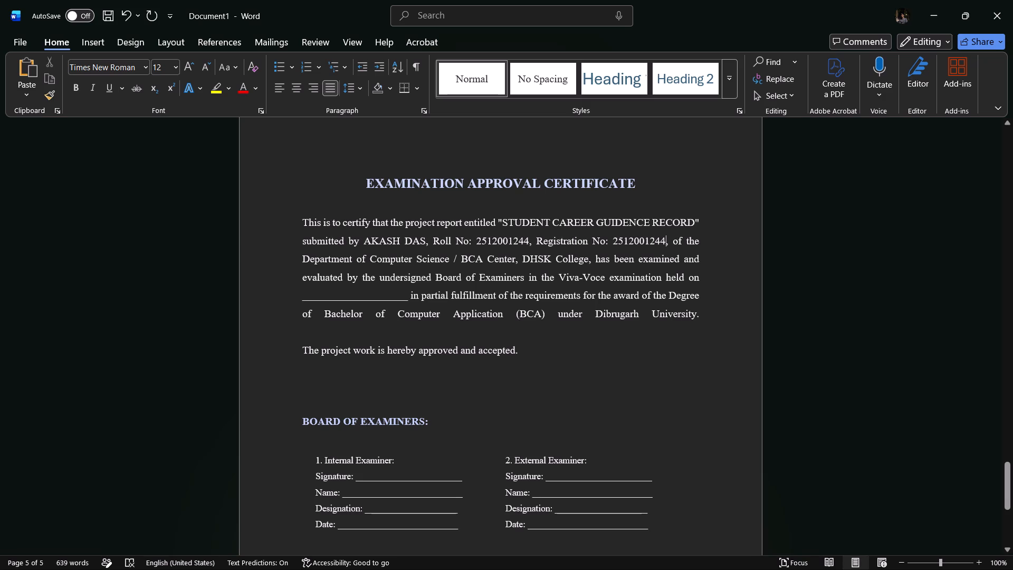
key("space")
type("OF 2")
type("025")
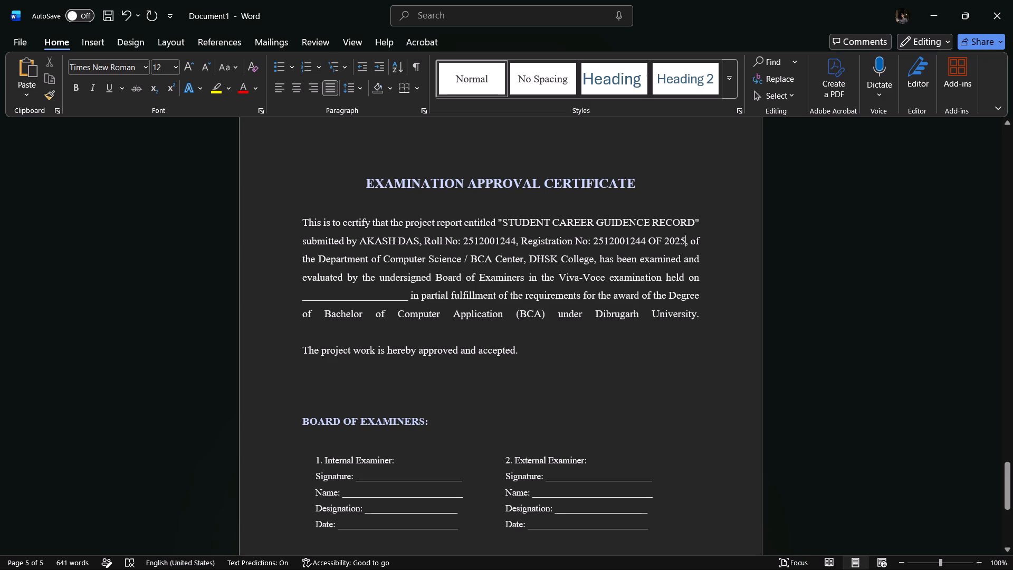
Add blank lines below the Board of Examiners table in Document1 until the insertion point reaches a new page.
scroll(577, 383, "down", 3)
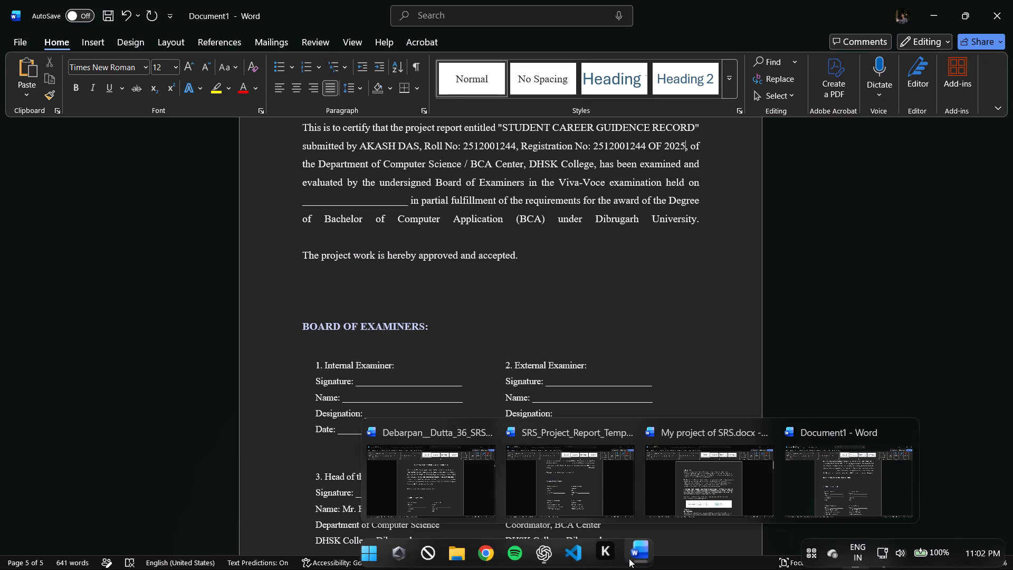
left_click(458, 487)
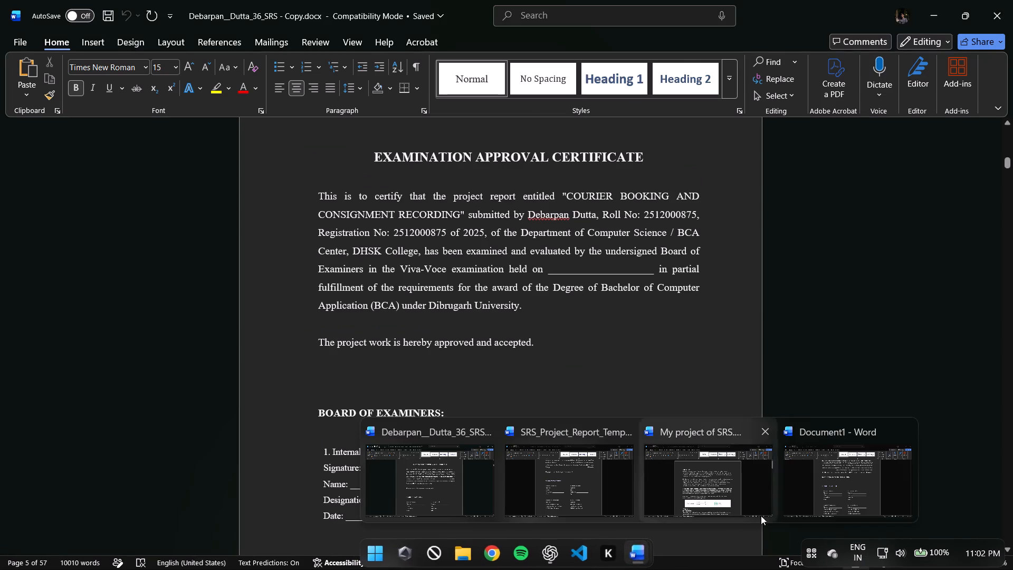
left_click(816, 495)
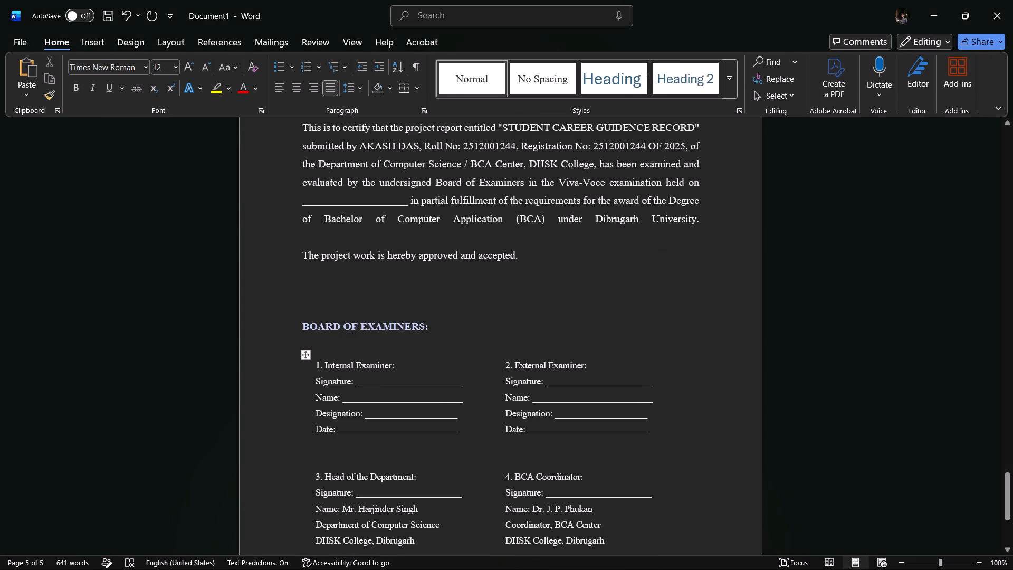
scroll(525, 449, "down", 6)
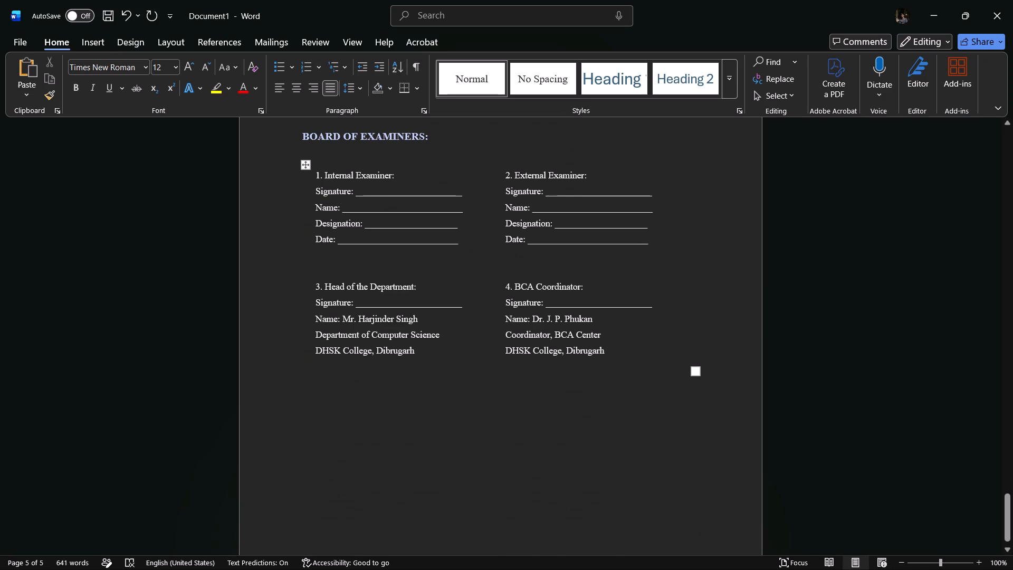
scroll(540, 451, "down", 6)
left_click(541, 449)
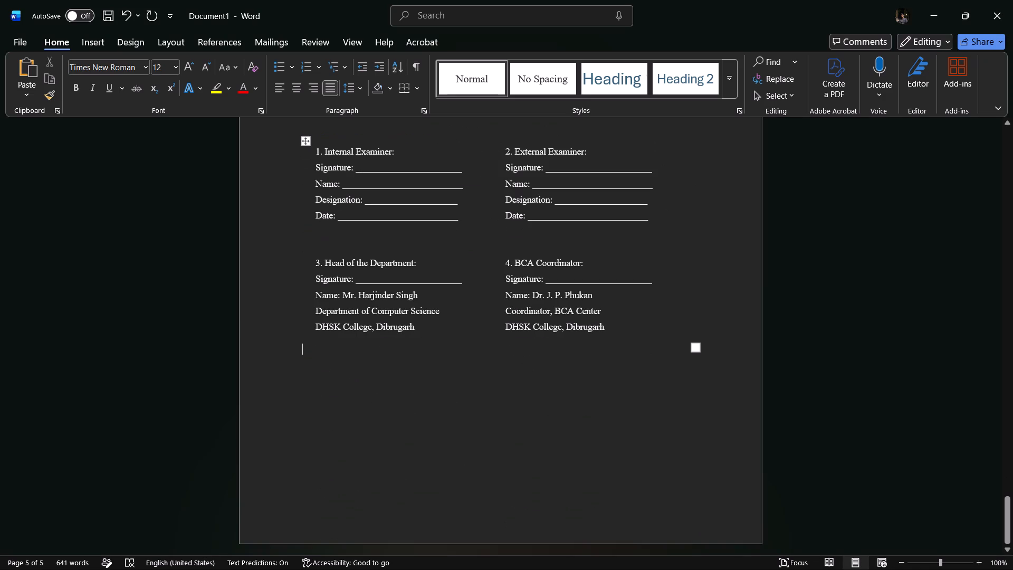
key("Return")
key("Return")
key("Return")
key("Return")
key("Return")
key("Return")
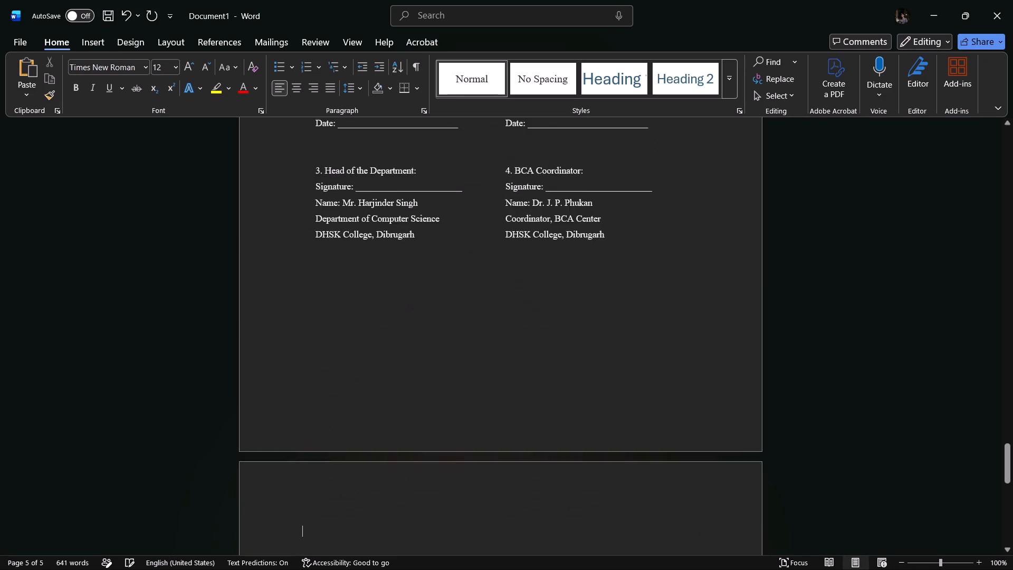
key("Return")
key("BackSpace")
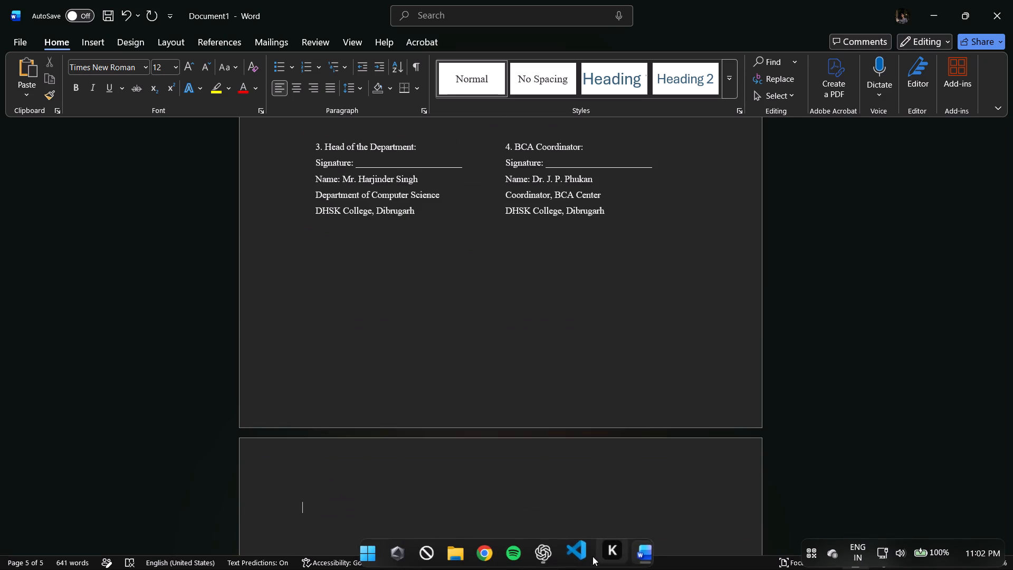
Examine the Acknowledgement page and its student guidelines in SRS_Project_Report_Template.docx, comparing with where Document1 ends.
left_click(594, 489)
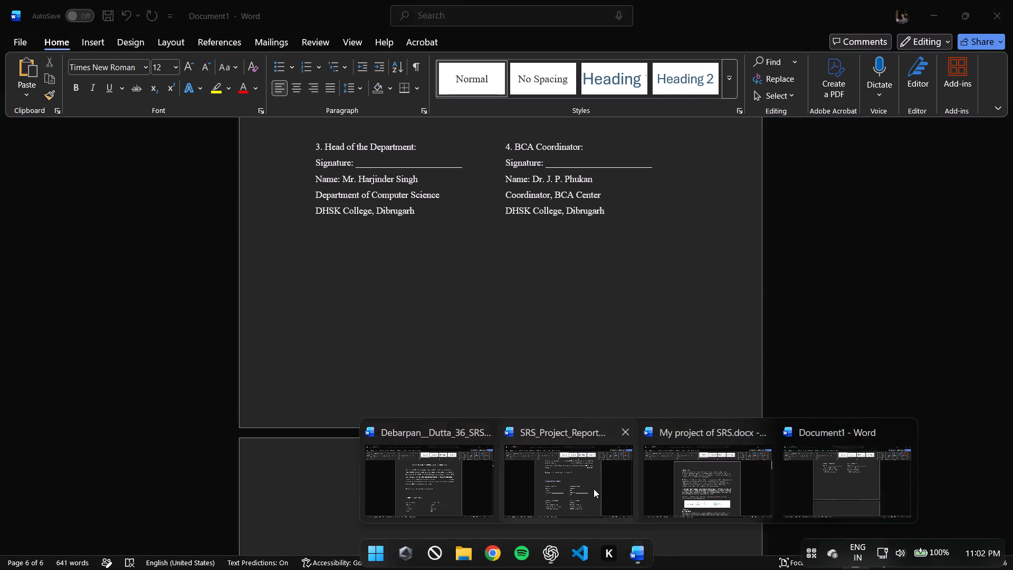
key("alt+Tab")
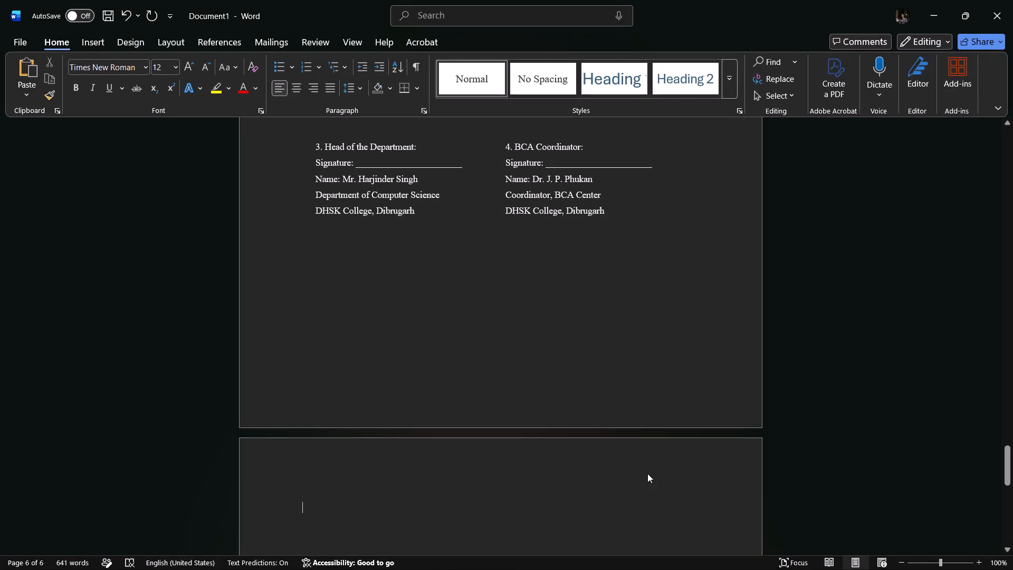
key("alt+Tab")
left_click(660, 264)
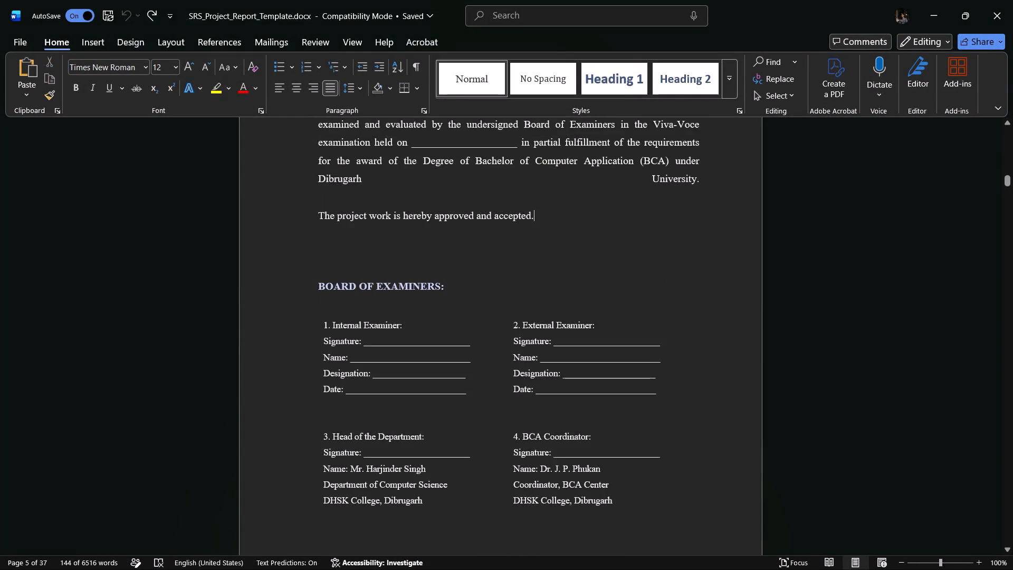
scroll(660, 270, "down", 18)
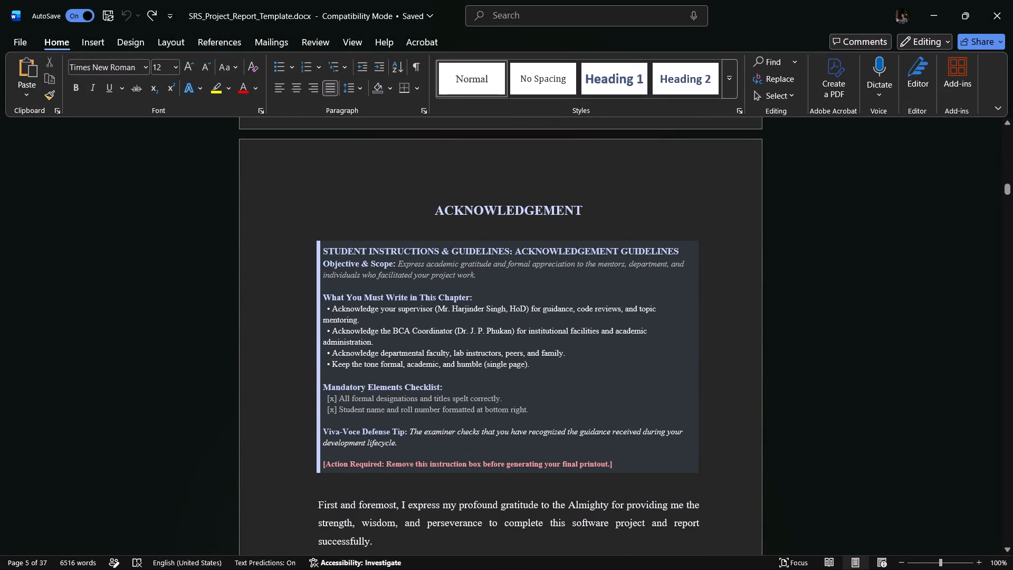
scroll(640, 276, "down", 4)
scroll(629, 284, "up", 4)
key("alt+Tab")
scroll(679, 394, "up", 3)
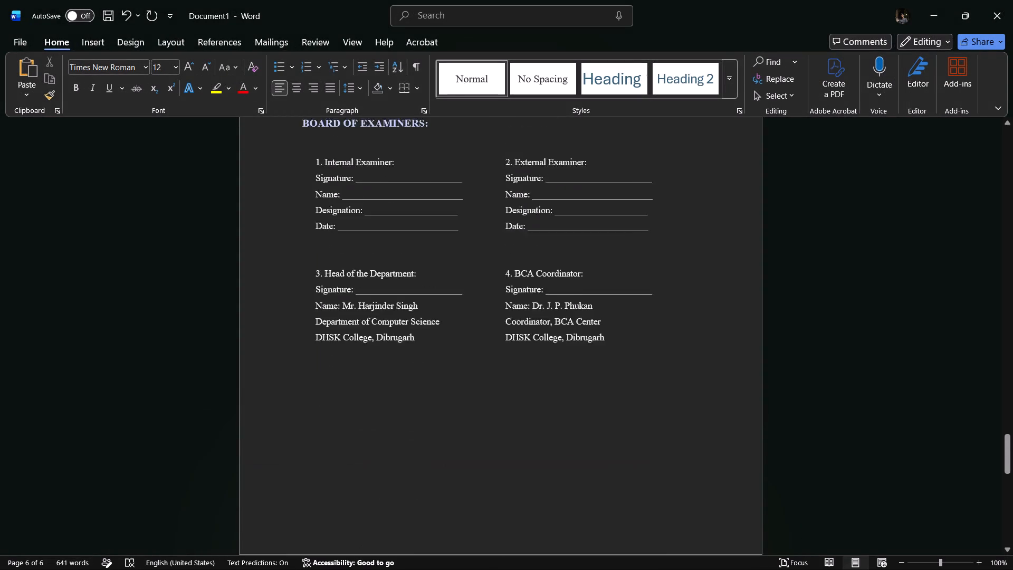
scroll(680, 394, "up", 3)
scroll(680, 394, "down", 5)
key("alt+Tab")
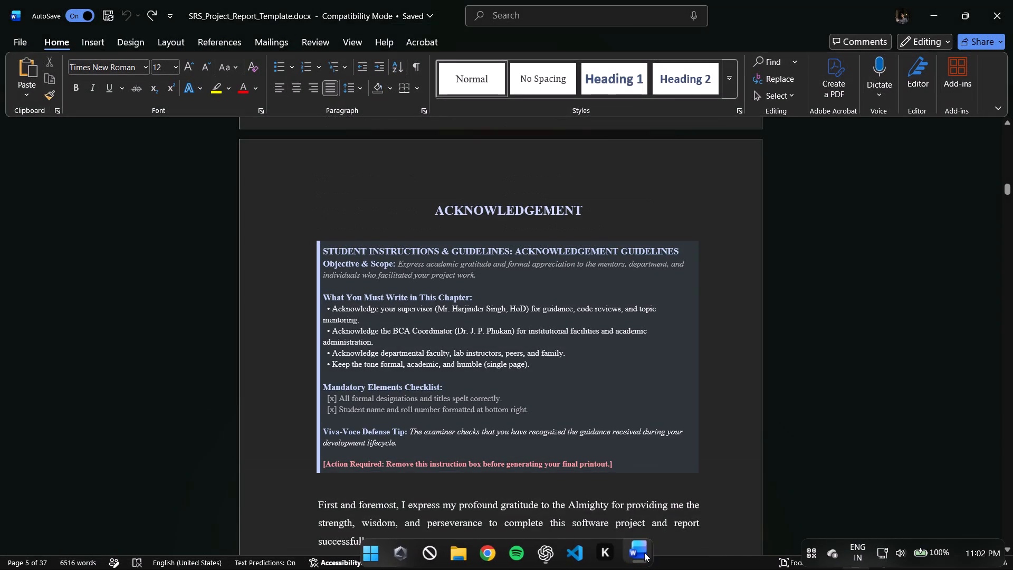
Switch to the other student's completed SRS document and examine its Acknowledgement page.
left_click(429, 487)
scroll(518, 426, "down", 6)
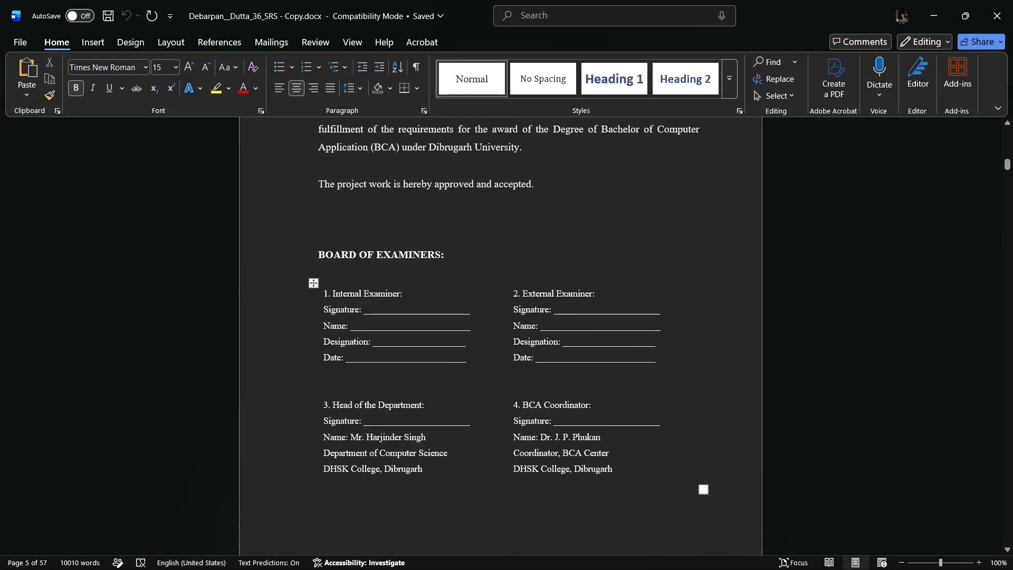
scroll(520, 426, "down", 17)
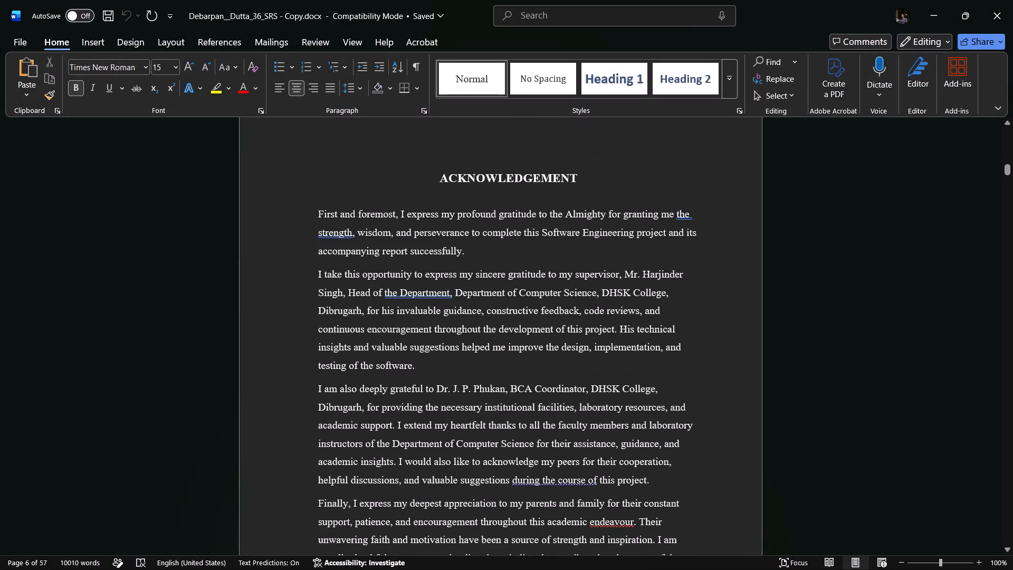
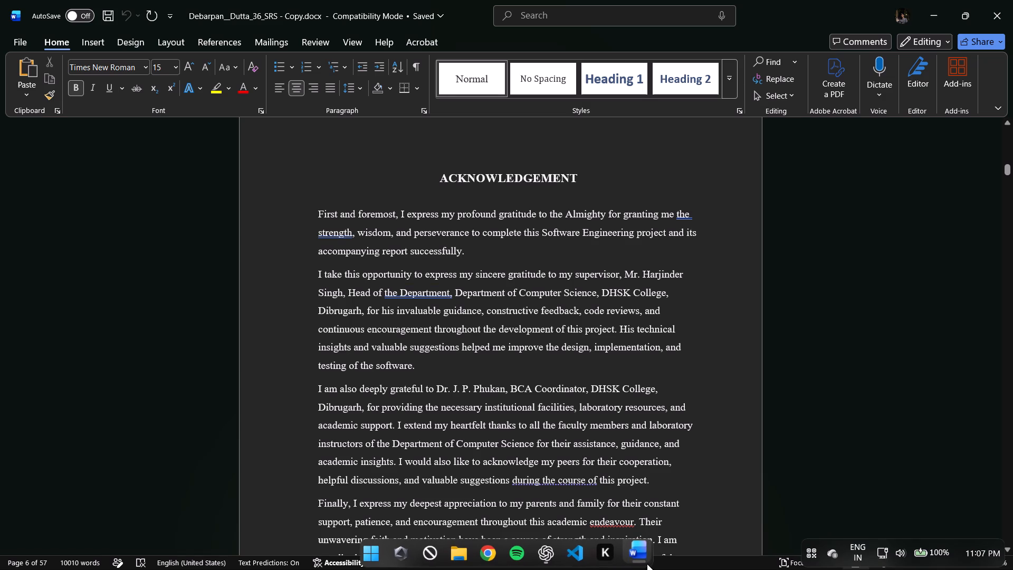
Switch to SRS_Project_Report_Template.docx and read the Acknowledgement guidelines and the sample paragraphs below them.
left_click(570, 478)
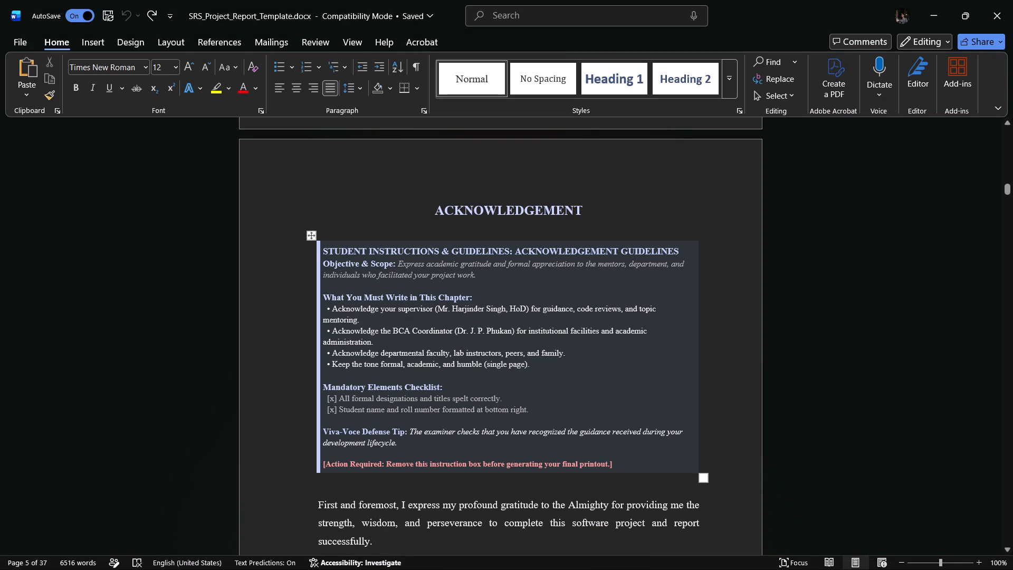
scroll(582, 424, "down", 5)
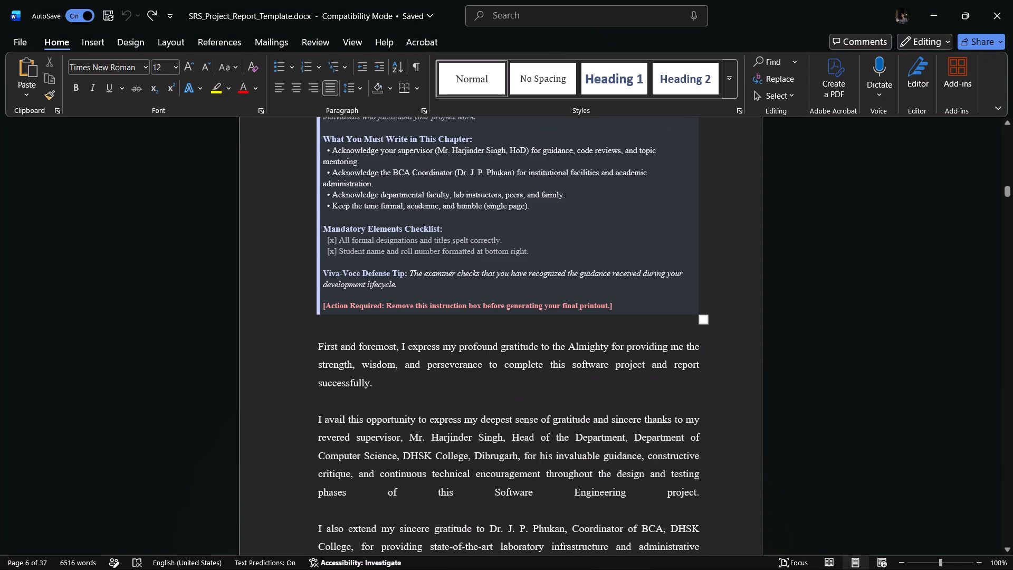
scroll(582, 426, "down", 3)
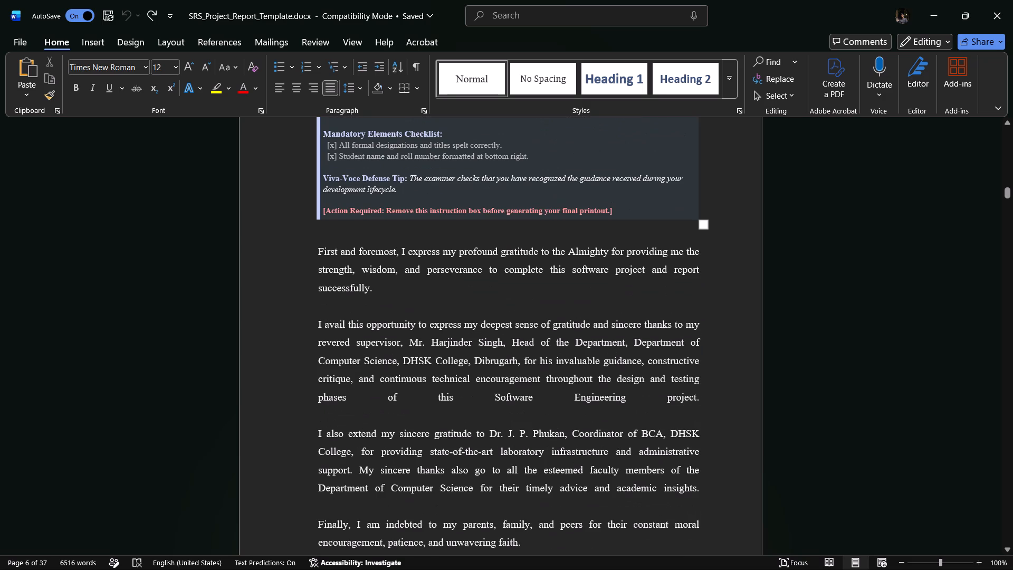
scroll(580, 430, "down", 2)
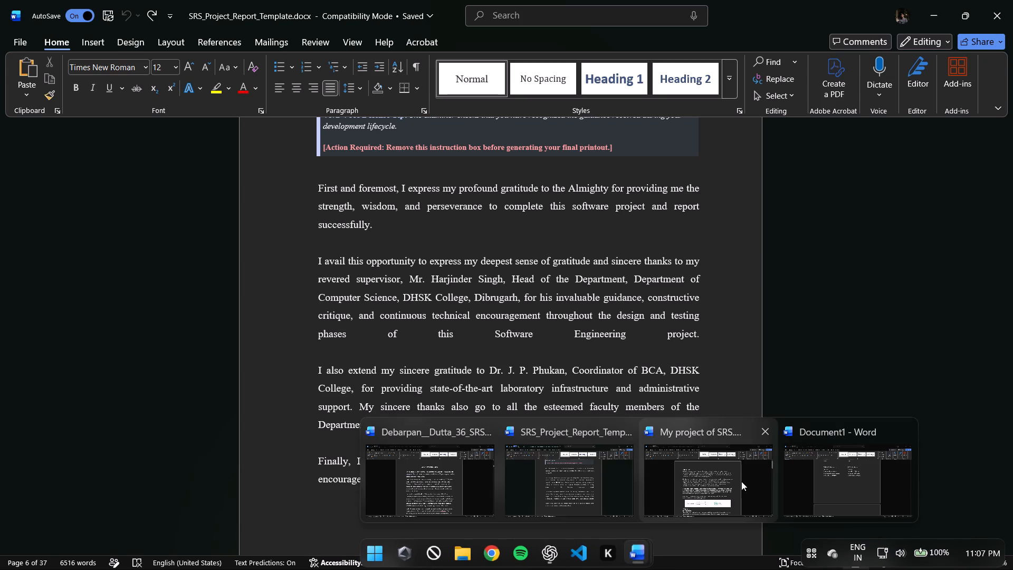
Switch to My project of SRS.docx and examine its opening Abstract and Chapter 1 content.
left_click(687, 481)
scroll(596, 414, "up", 2)
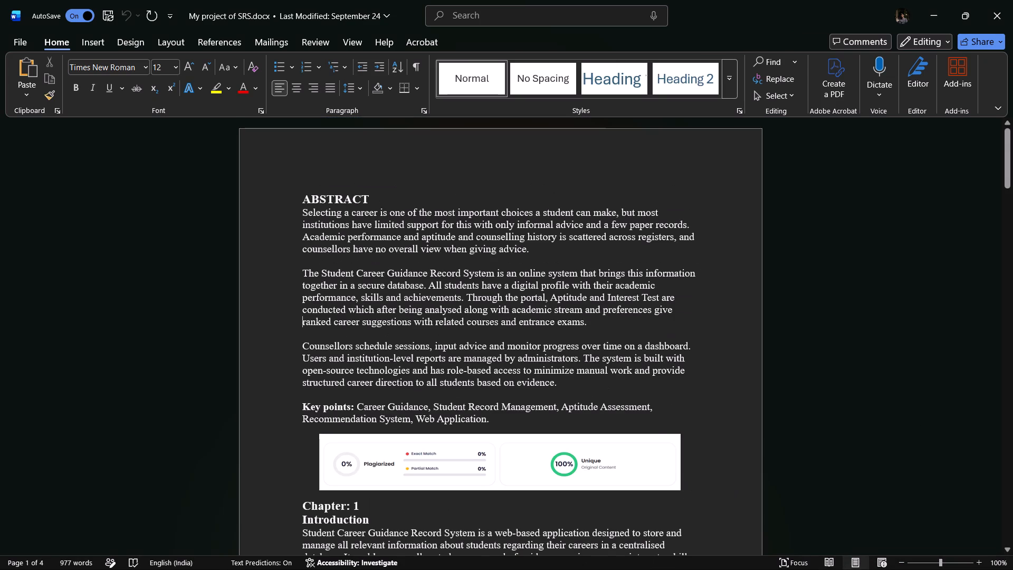
scroll(596, 414, "down", 4)
scroll(594, 416, "up", 2)
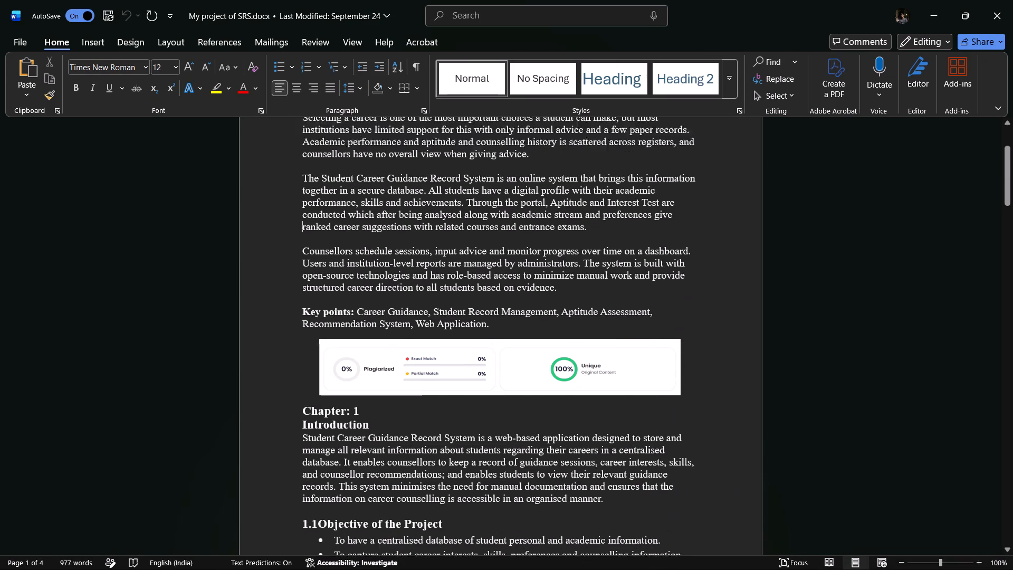
scroll(594, 416, "up", 1)
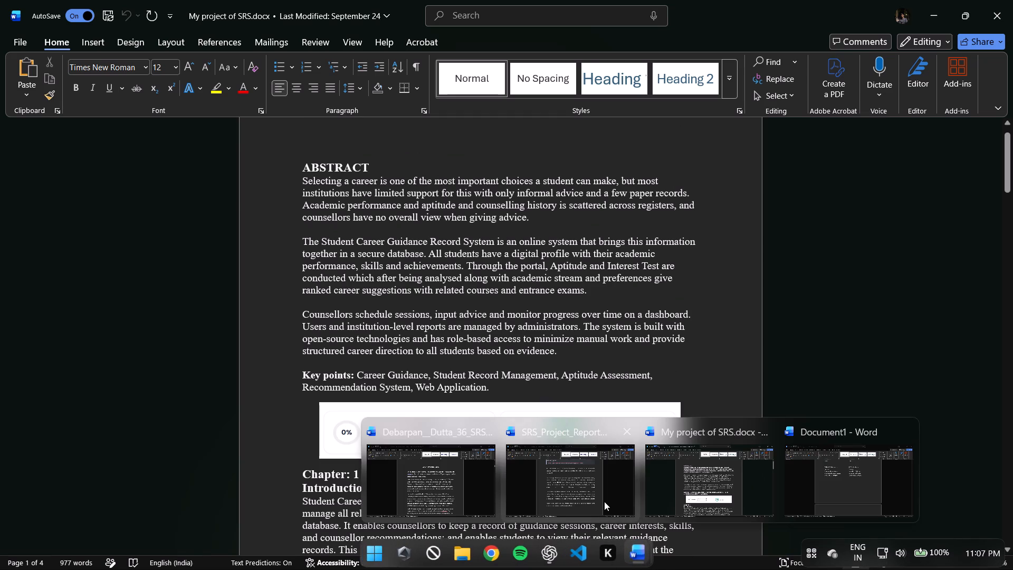
Return to SRS_Project_Report_Template.docx and review the whole Acknowledgement, from the student signature block back up to the heading and guidelines.
left_click(604, 501)
scroll(563, 369, "down", 4)
scroll(662, 469, "down", 4)
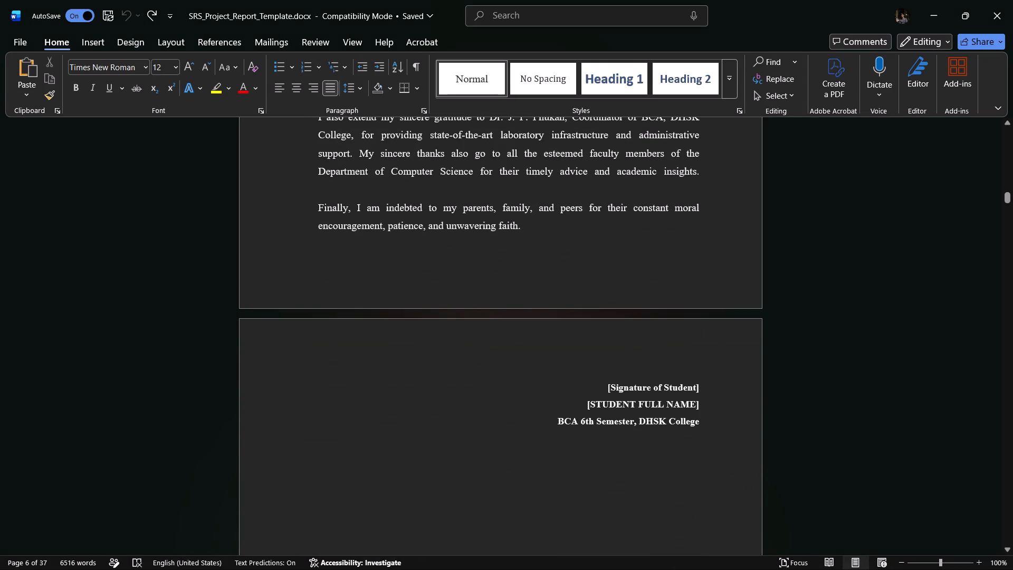
scroll(648, 442, "up", 4)
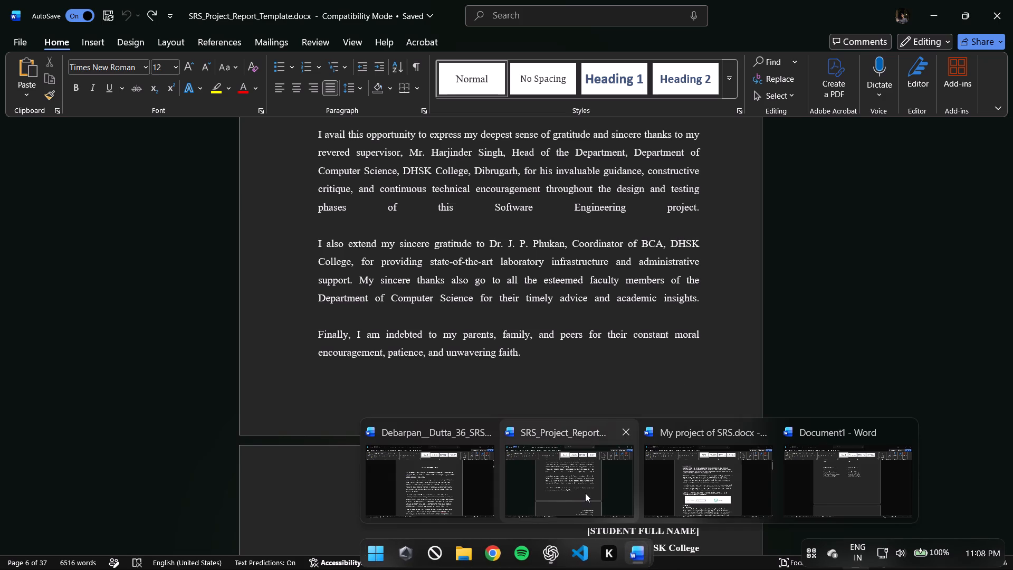
left_click(585, 493)
scroll(574, 403, "up", 6)
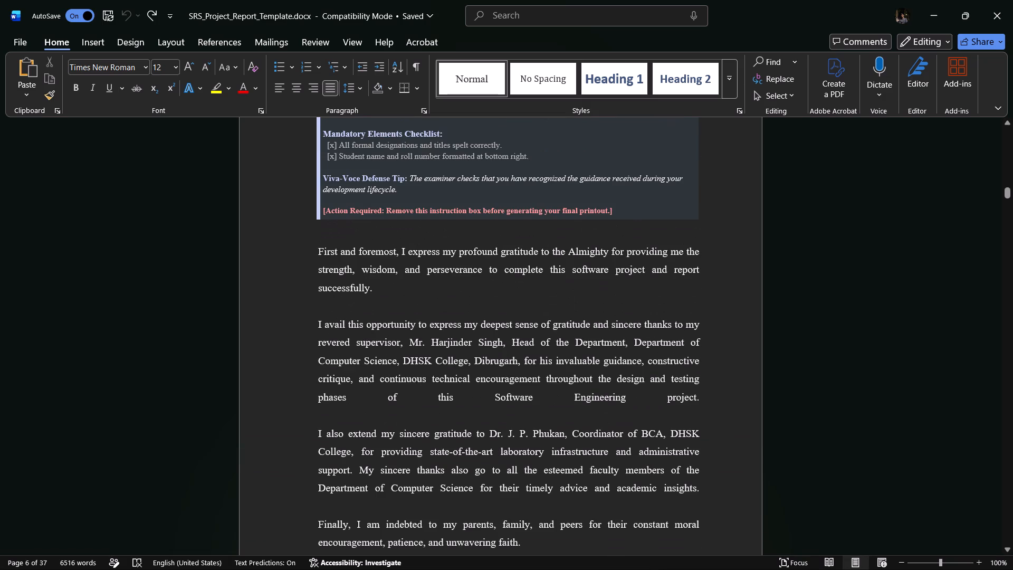
scroll(574, 403, "up", 6)
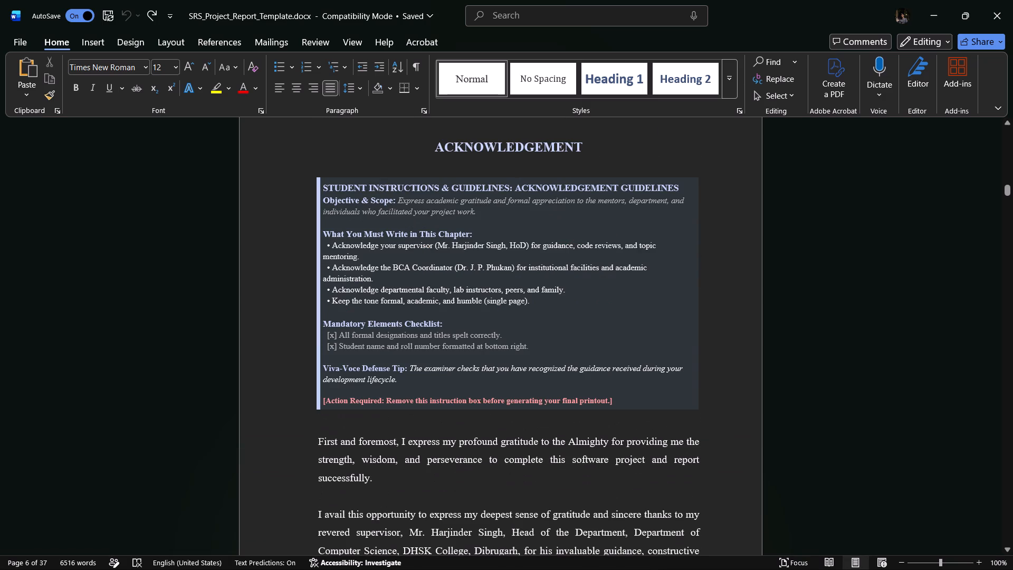
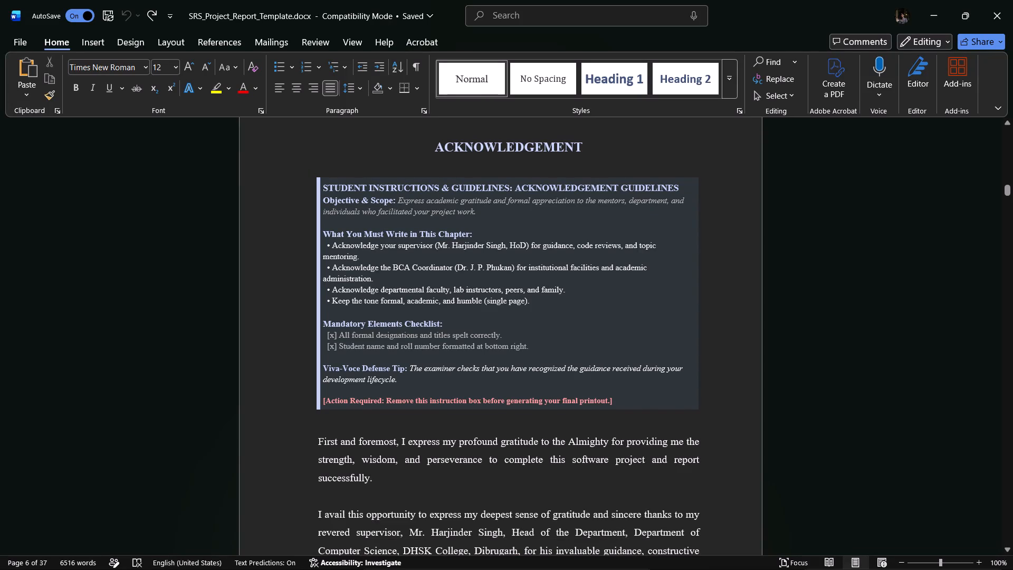
Read the sample acknowledgement paragraphs in the template, and compare them with the Acknowledgement page in the student's SRS copy document.
scroll(574, 523, "down", 4)
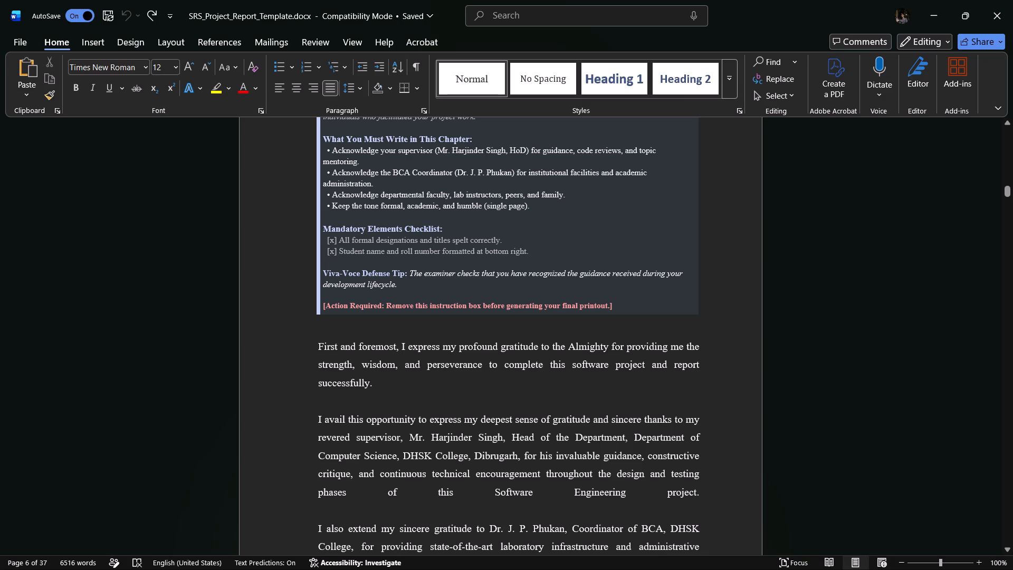
scroll(580, 492, "down", 3)
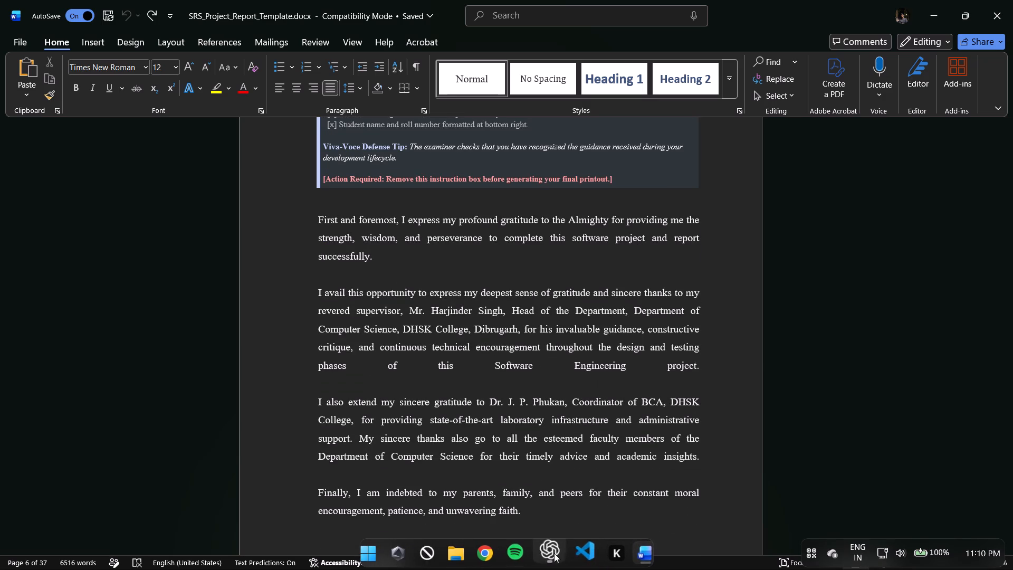
left_click(438, 481)
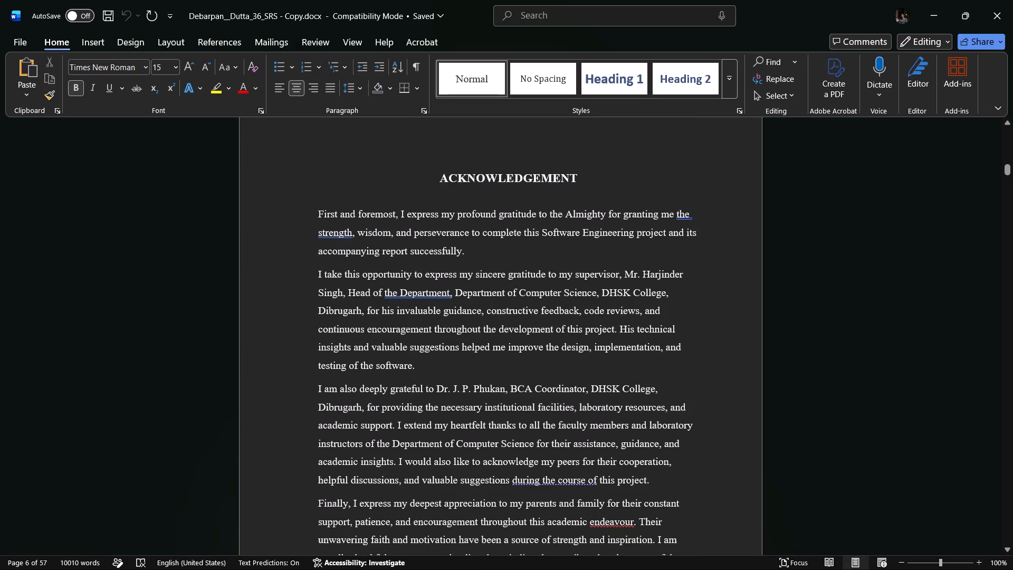
scroll(529, 383, "down", 2)
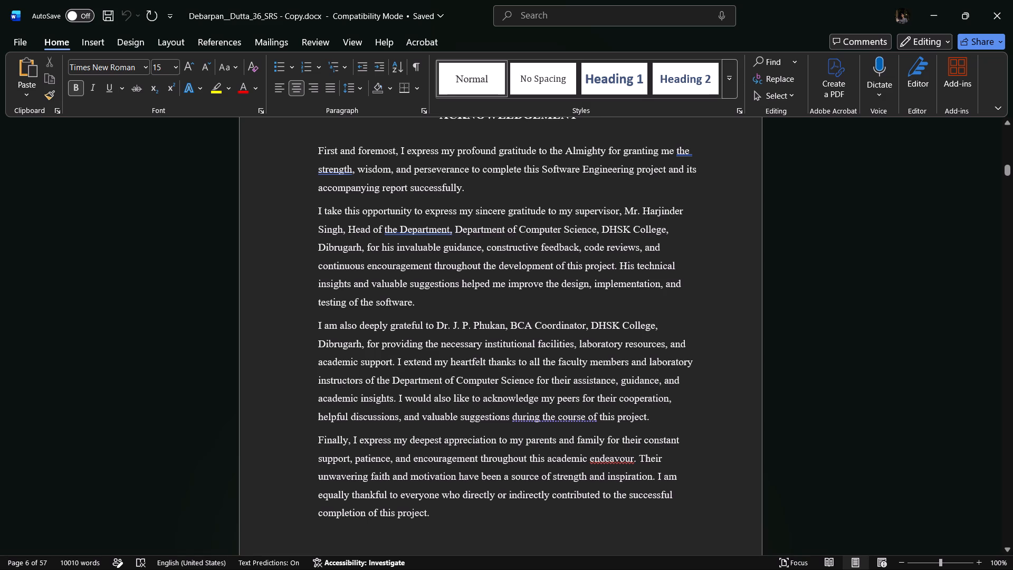
Correct the flagged spelling of "endeavour" to "endeavor" in the final paragraph of the Acknowledgement.
right_click(614, 461)
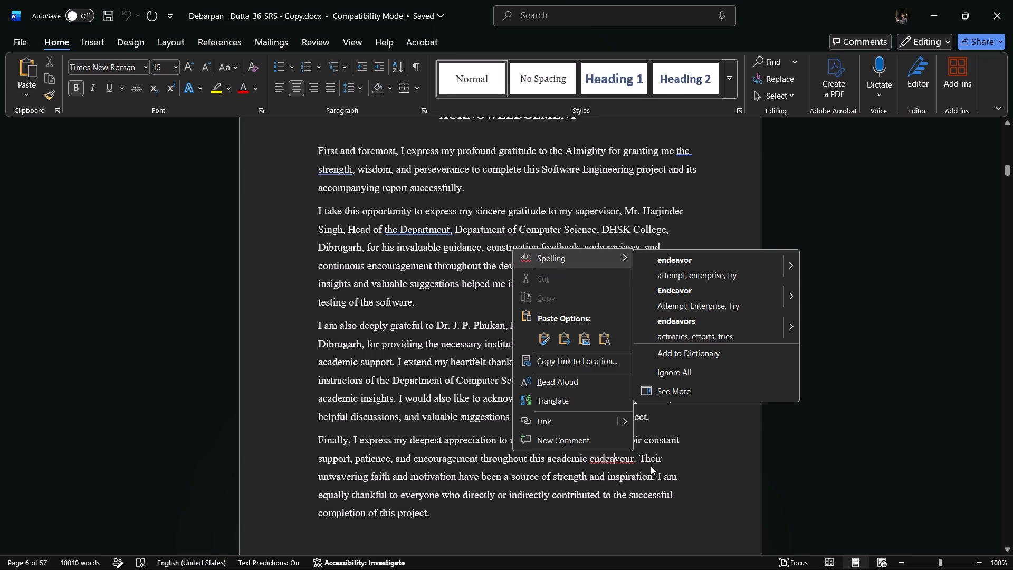
left_click(654, 255)
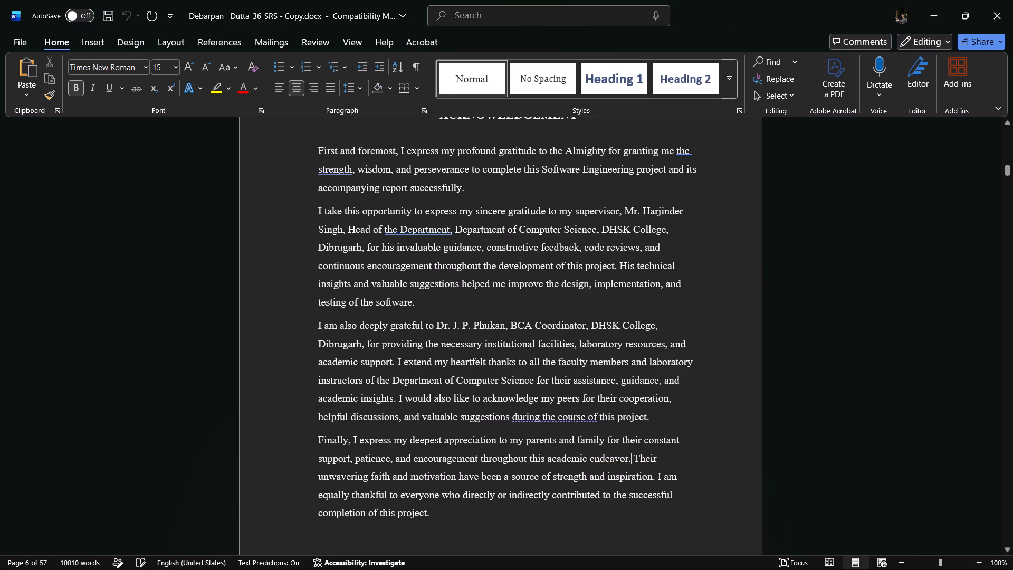
left_click(686, 469)
Check the end of the Acknowledgement and switch to Document1.
scroll(556, 486, "down", 1)
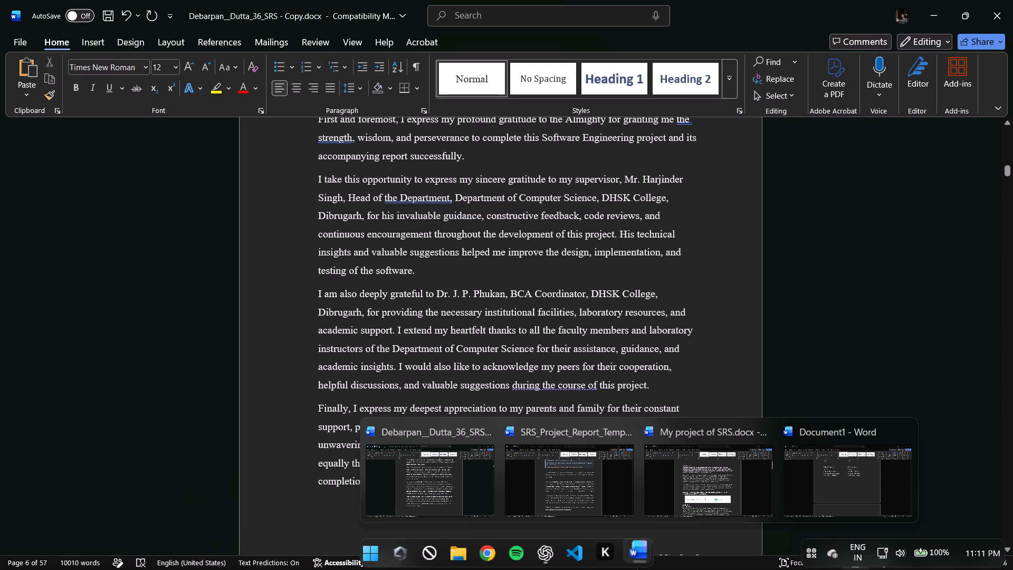
left_click(818, 548)
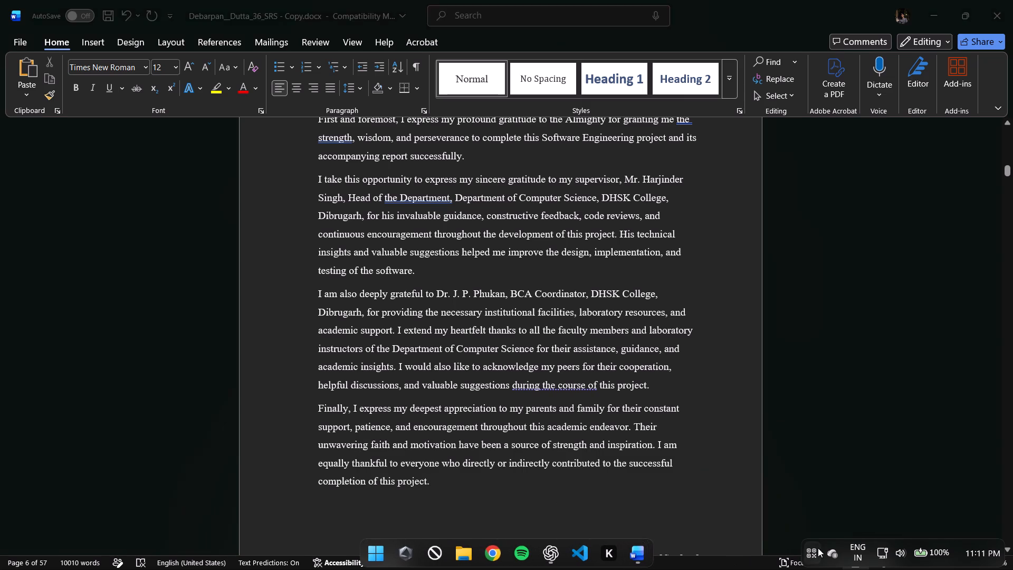
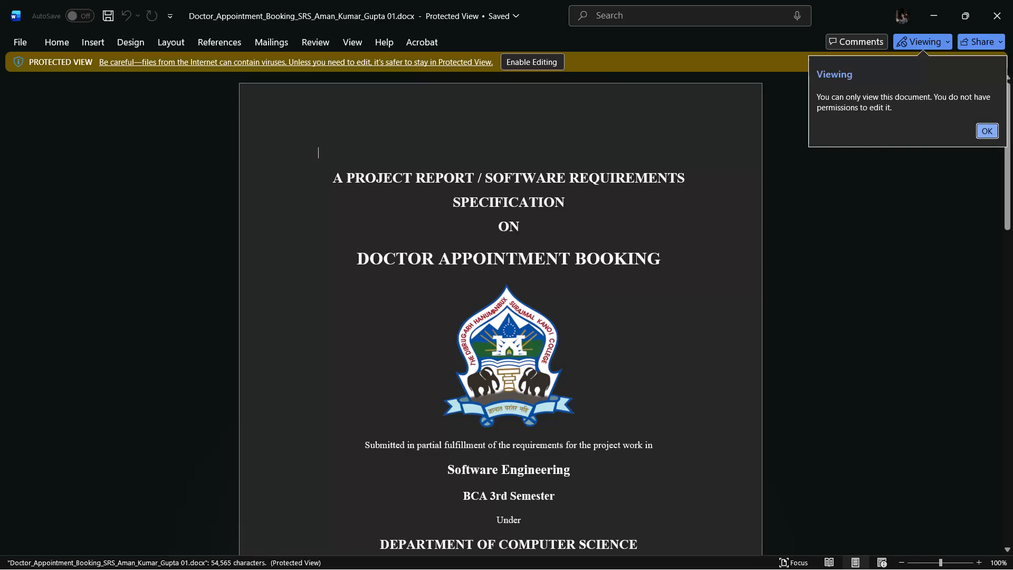
Enable editing of the protected Doctor Appointment Booking SRS document.
left_click(539, 68)
Review the front matter from the cover page through the coordinator and supervisor certificates, student declaration and Examination Approval Certificate.
scroll(563, 220, "down", 13)
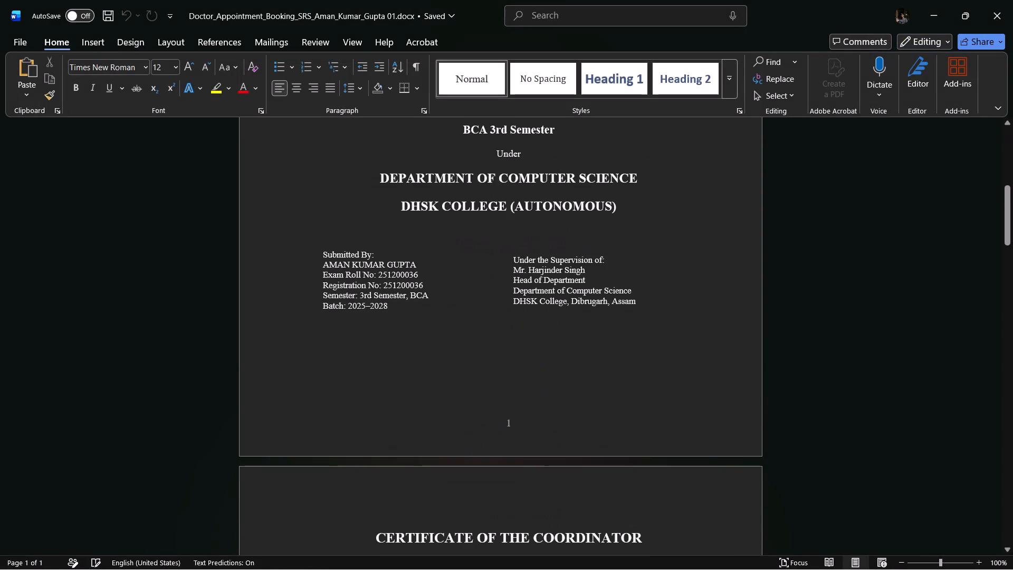
scroll(561, 267, "down", 5)
left_click(637, 297)
scroll(655, 374, "down", 16)
scroll(654, 379, "down", 5)
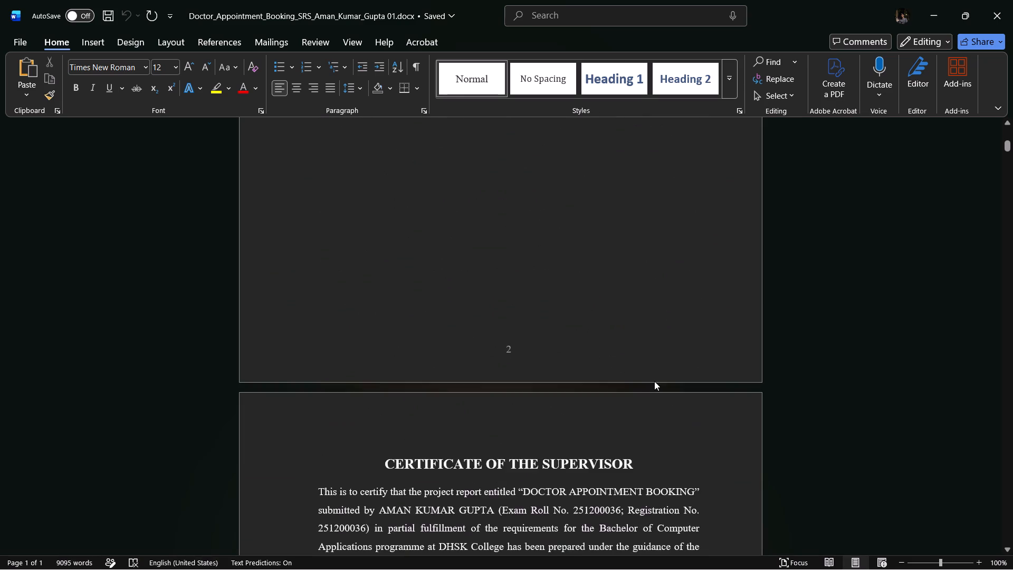
scroll(654, 381, "down", 11)
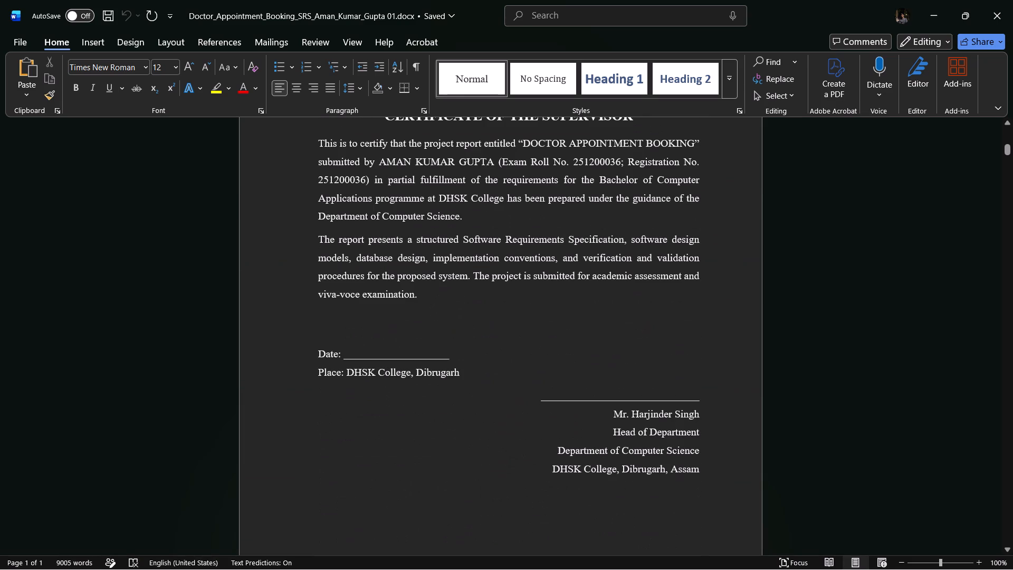
scroll(653, 384, "down", 17)
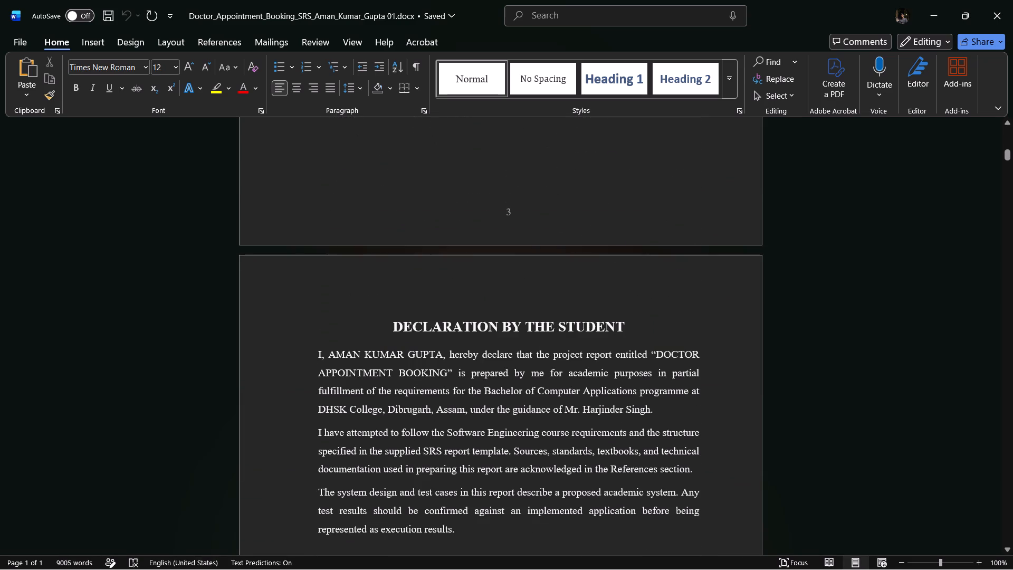
scroll(654, 389, "down", 14)
scroll(658, 385, "down", 7)
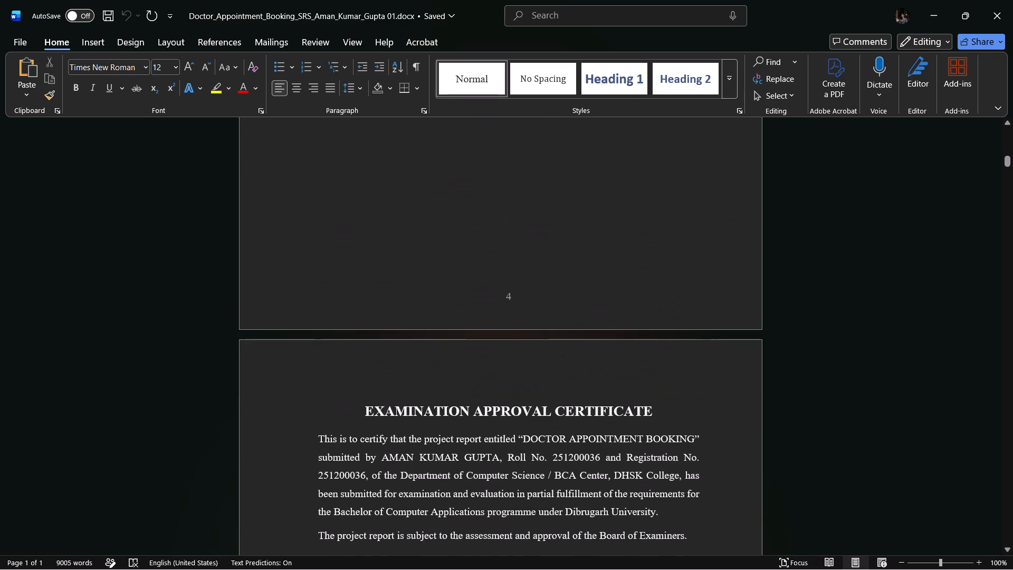
scroll(658, 385, "down", 7)
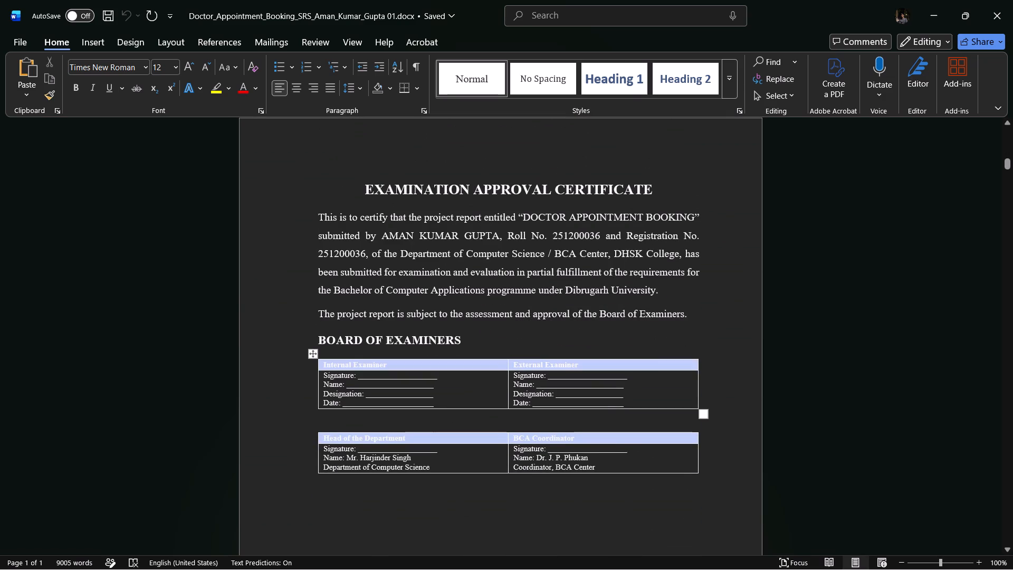
left_click(579, 545)
Examine the Acknowledgement page of the Doctor Appointment Booking report, including its paragraphs and the closing signature block.
scroll(607, 525, "down", 19)
scroll(608, 526, "down", 7)
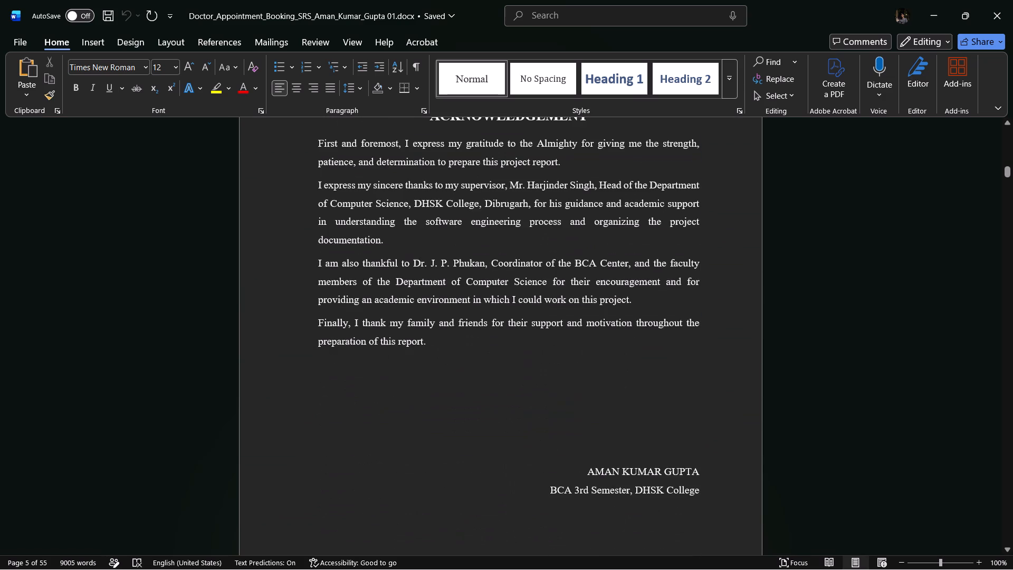
scroll(608, 528, "down", 5)
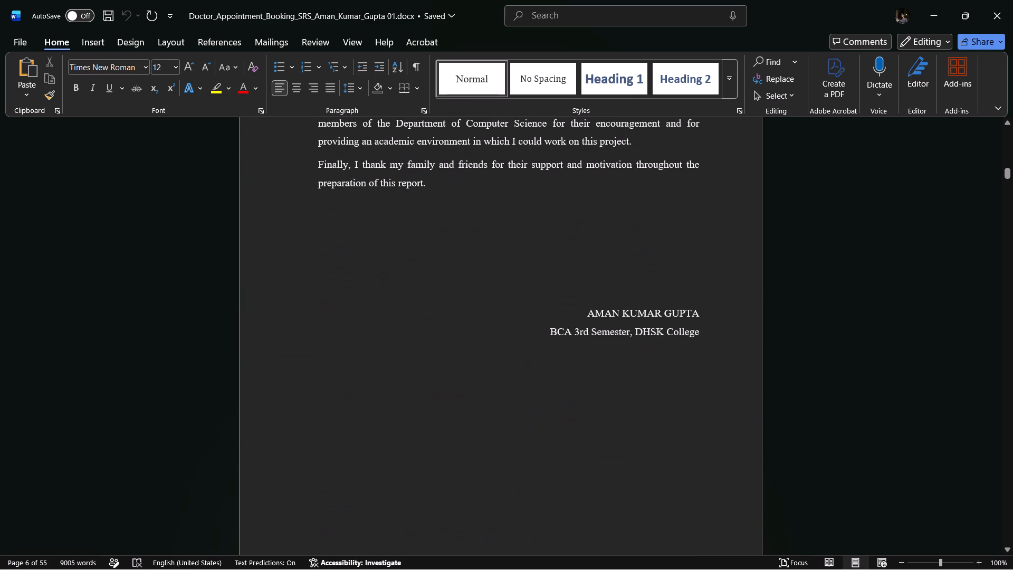
scroll(608, 528, "up", 8)
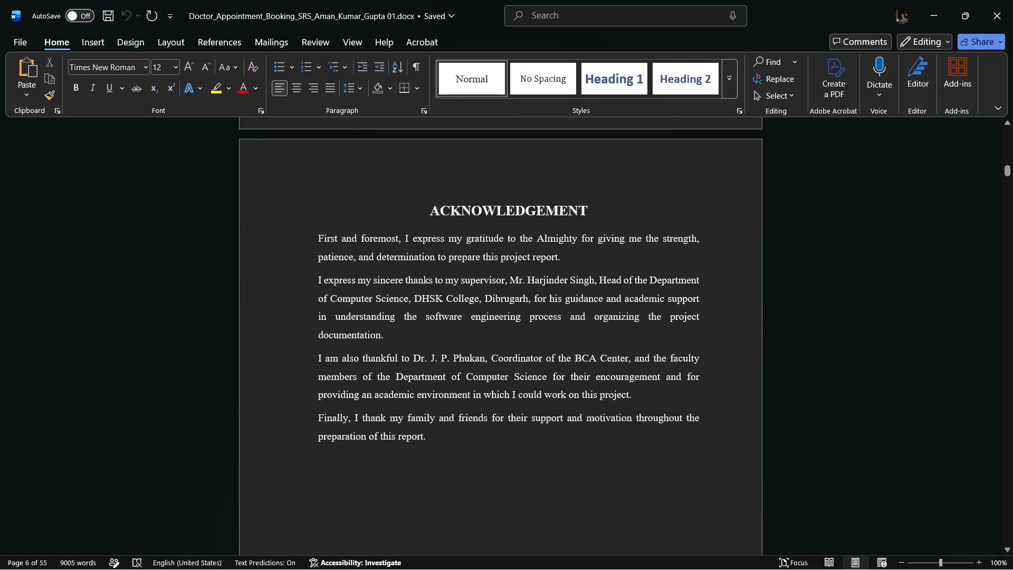
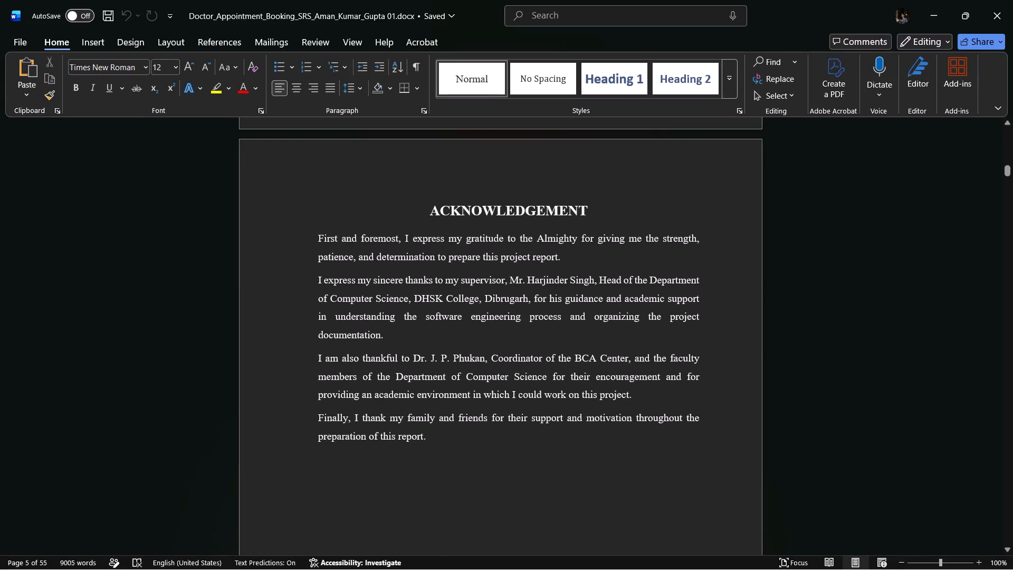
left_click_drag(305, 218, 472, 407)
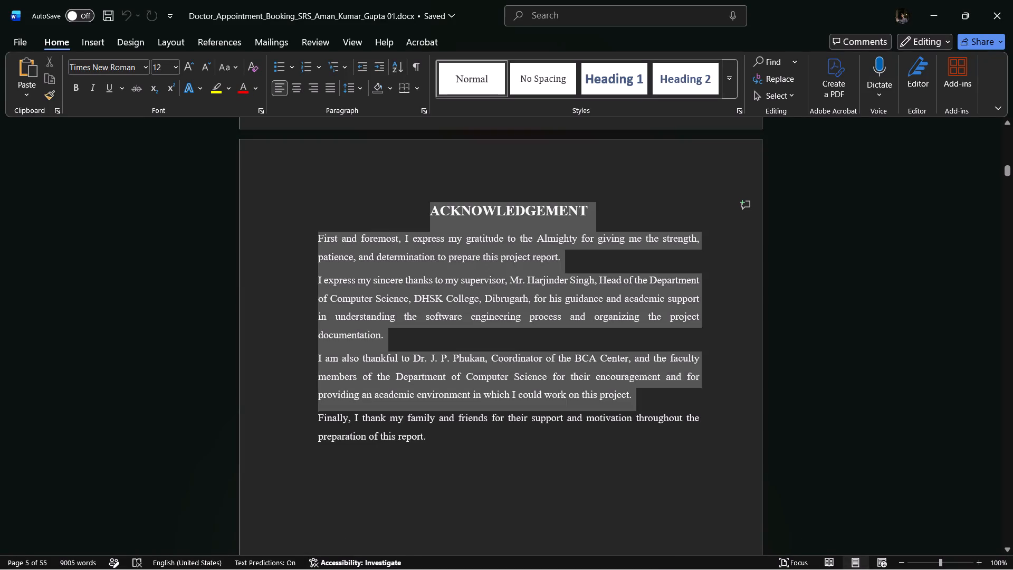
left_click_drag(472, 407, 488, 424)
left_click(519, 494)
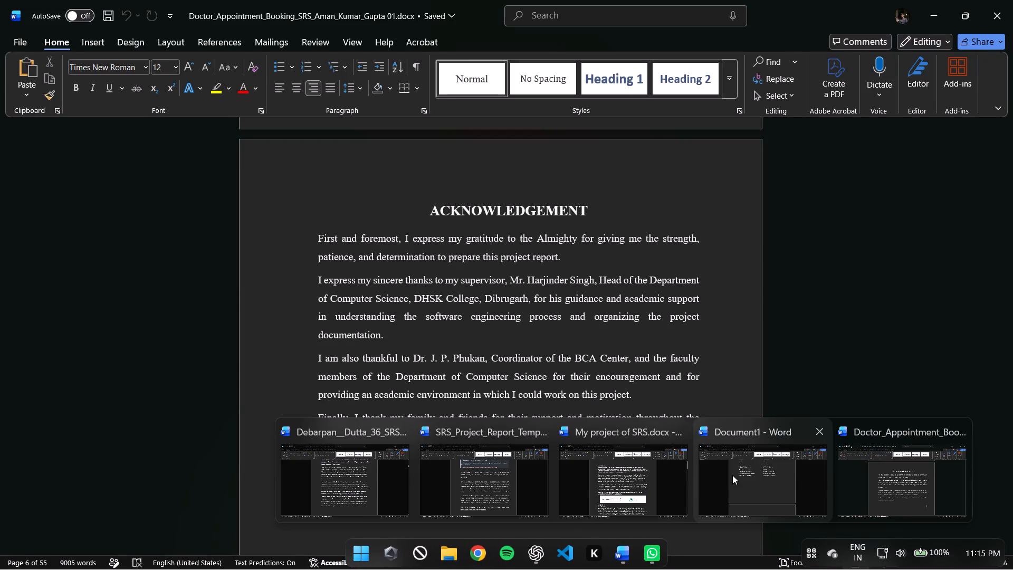
Copy the ACKNOWLEDGEMENT heading from the SRS project report template onto the blank last page of Document1.
left_click(500, 483)
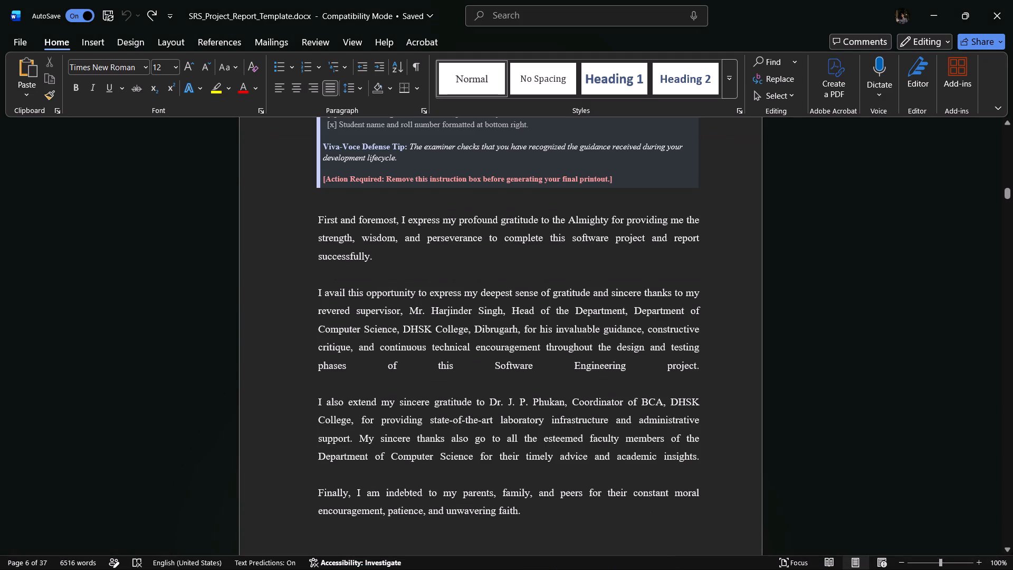
scroll(482, 313, "up", 4)
scroll(462, 275, "up", 6)
left_click_drag(424, 236, 429, 236)
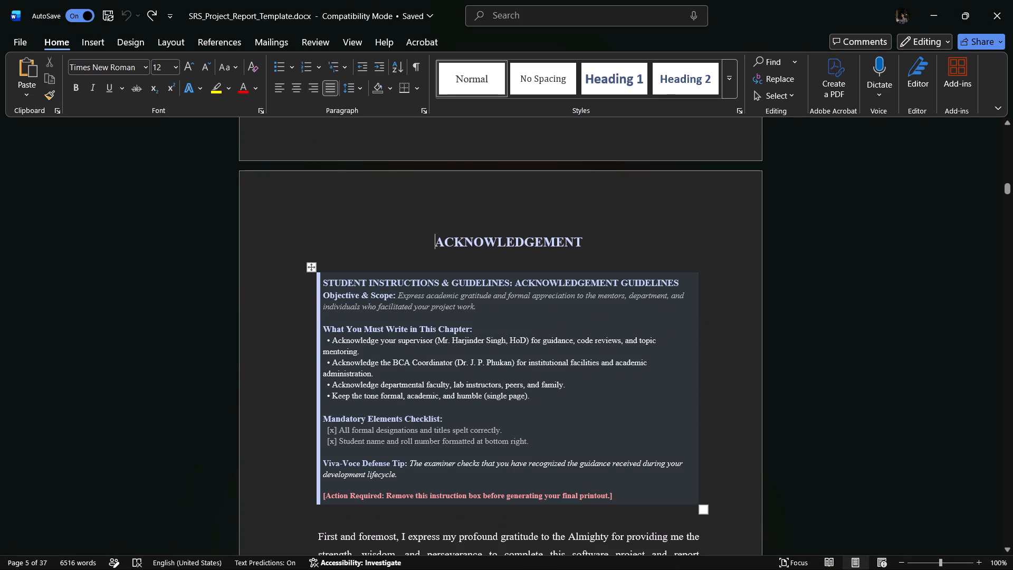
left_click_drag(429, 236, 599, 236)
key("ctrl+c")
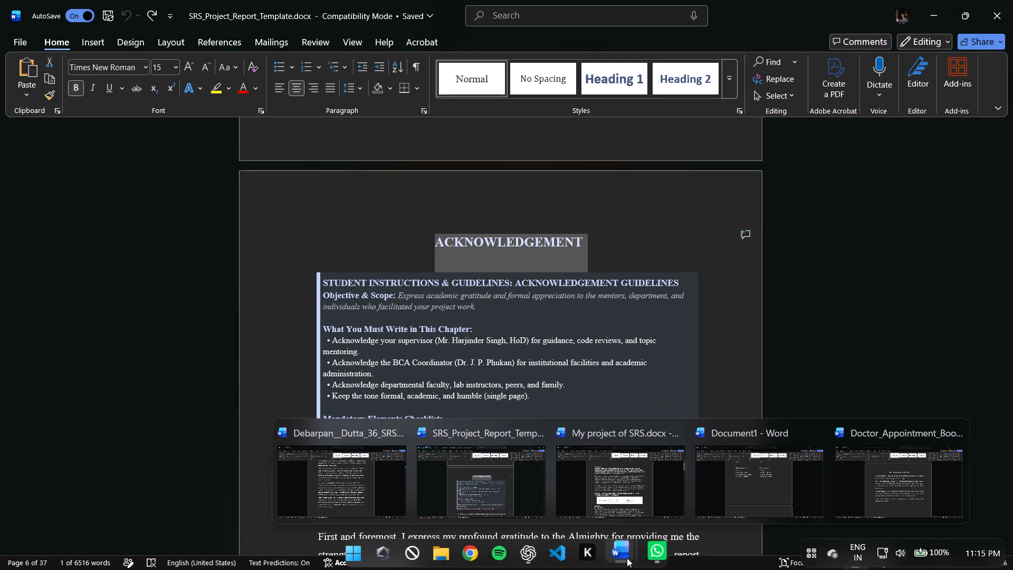
left_click(778, 493)
scroll(566, 444, "down", 4)
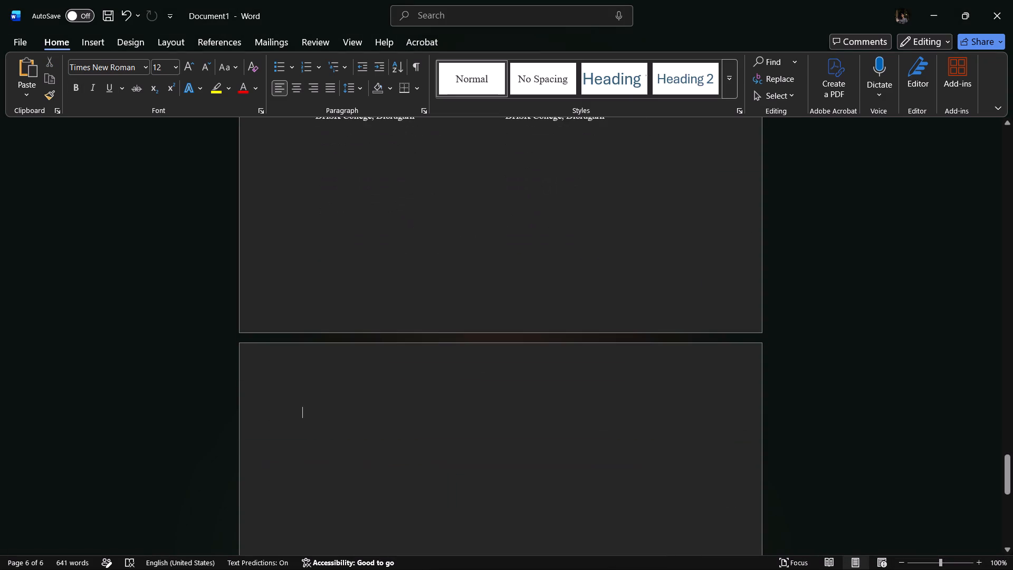
key("ctrl+v")
scroll(550, 460, "down", 3)
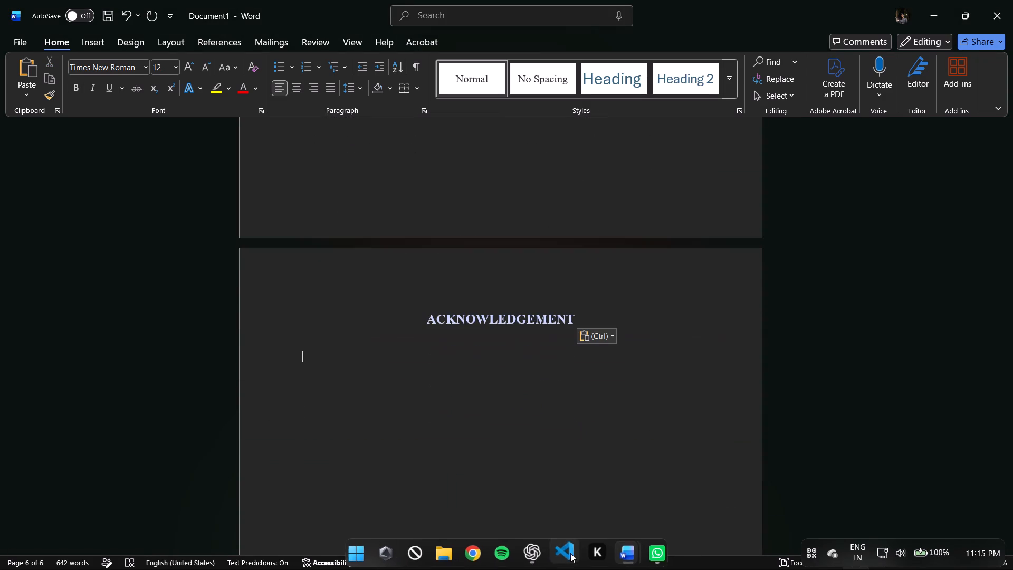
Copy the four Acknowledgement paragraphs from the Doctor Appointment Booking report and paste them under the ACKNOWLEDGEMENT heading in Document1.
left_click(860, 486)
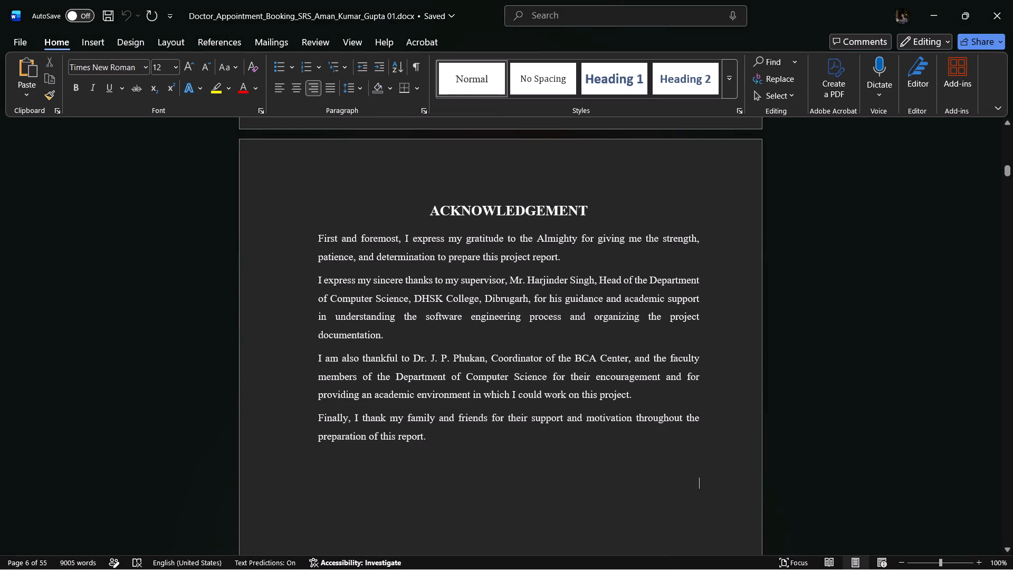
left_click_drag(292, 226, 479, 458)
left_click(495, 474)
left_click_drag(271, 243, 463, 432)
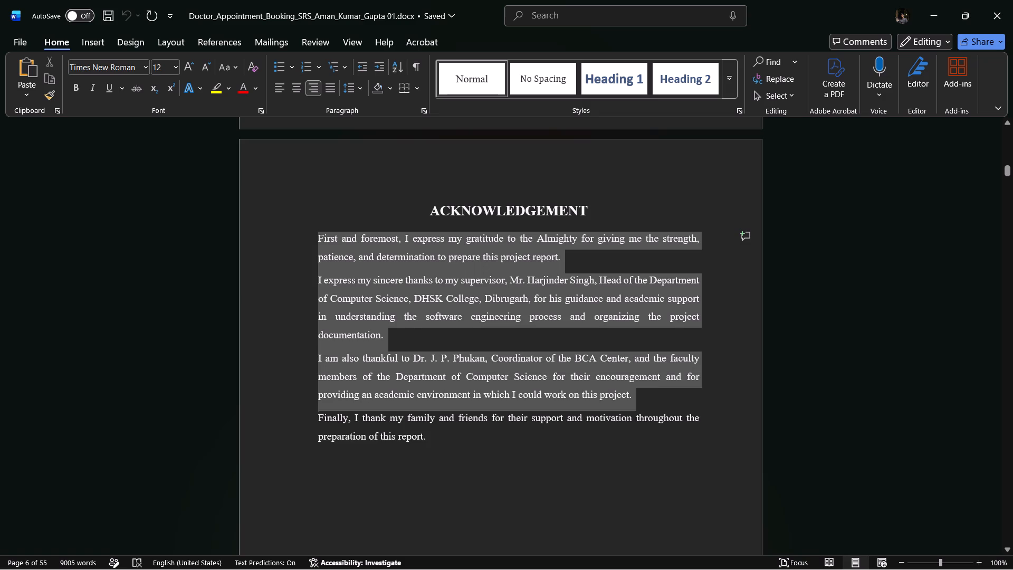
left_click_drag(463, 432, 470, 466)
key("ctrl+c")
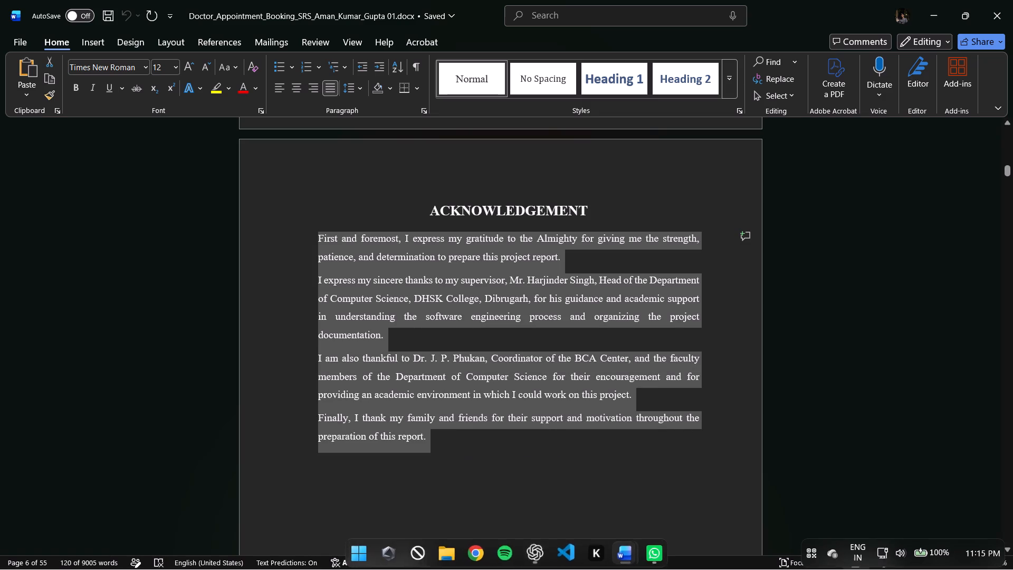
left_click(785, 502)
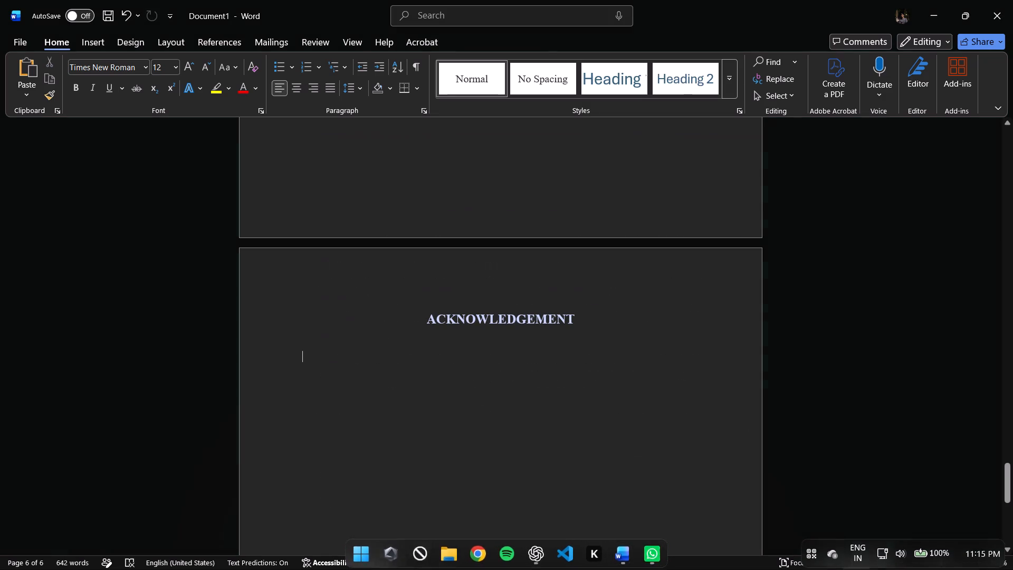
key("ctrl+v")
scroll(542, 427, "down", 5)
left_click(506, 442)
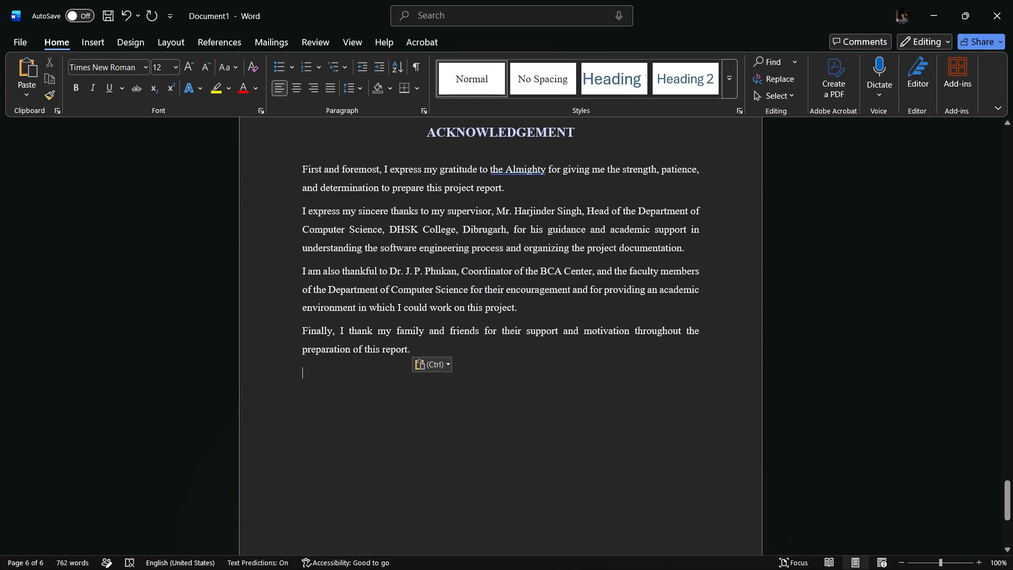
Copy the template's three-line student signature block into Document1 below the Acknowledgement paragraphs, leaving four extra blank lines above it.
scroll(529, 460, "down", 1)
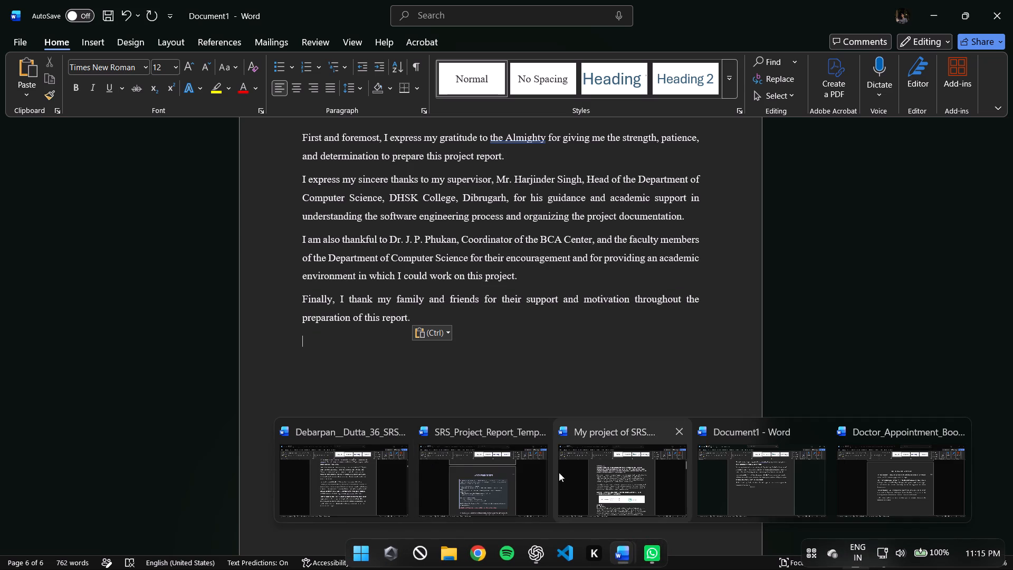
left_click(374, 481)
scroll(463, 471, "down", 1)
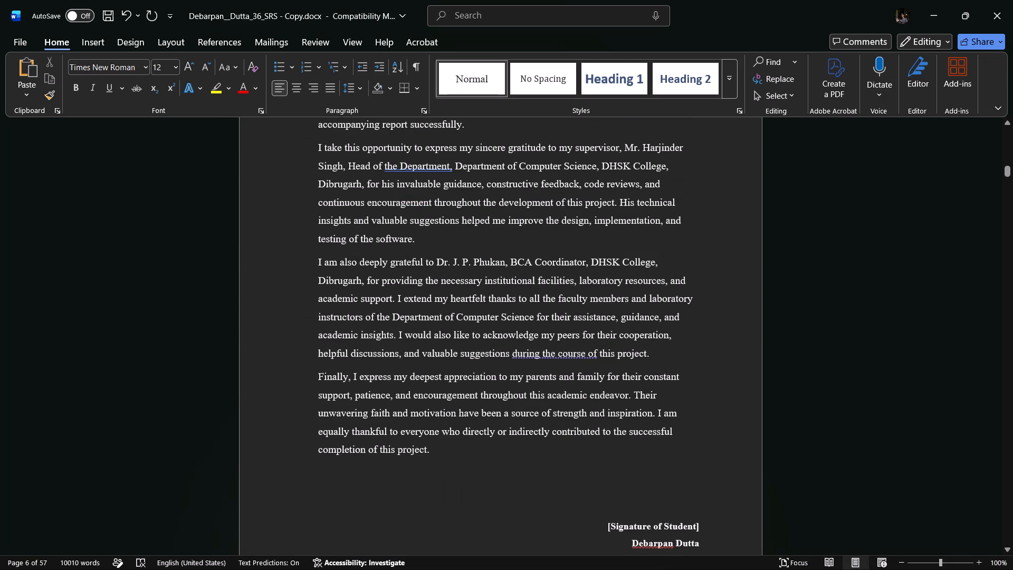
scroll(473, 464, "down", 5)
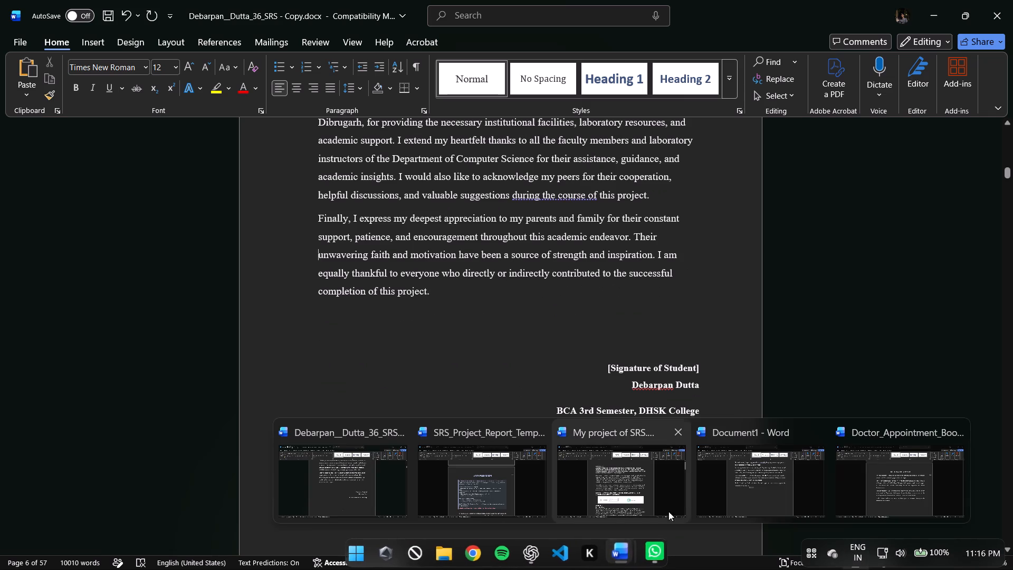
left_click(715, 490)
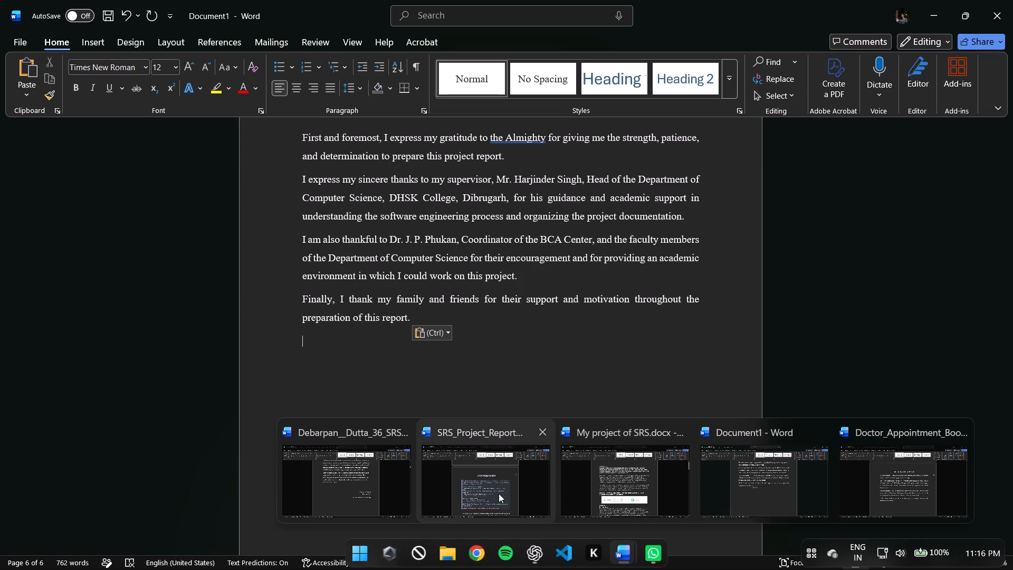
left_click(499, 493)
scroll(538, 467, "down", 19)
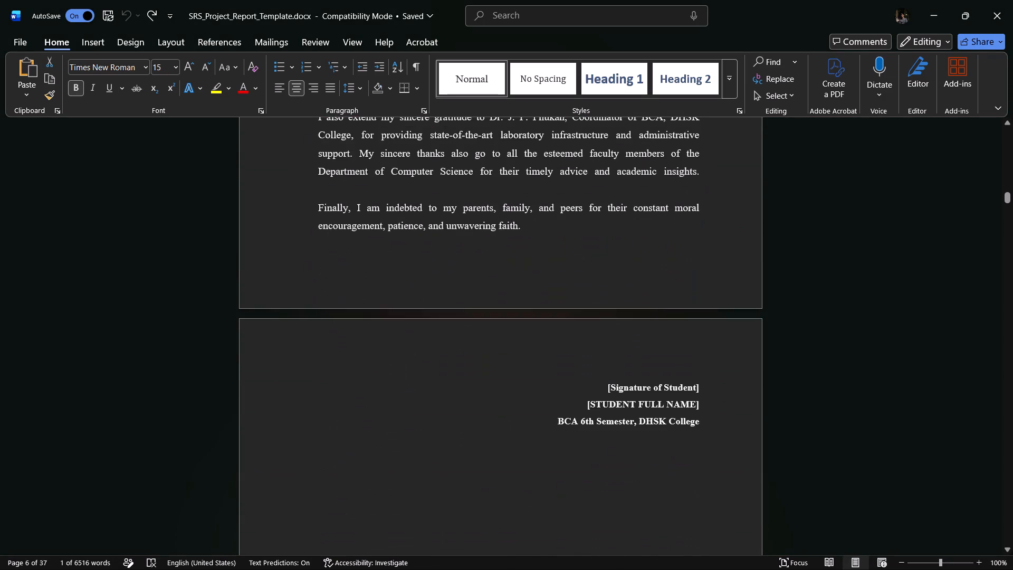
left_click_drag(569, 374, 806, 460)
left_click(563, 464)
left_click_drag(561, 357, 740, 414)
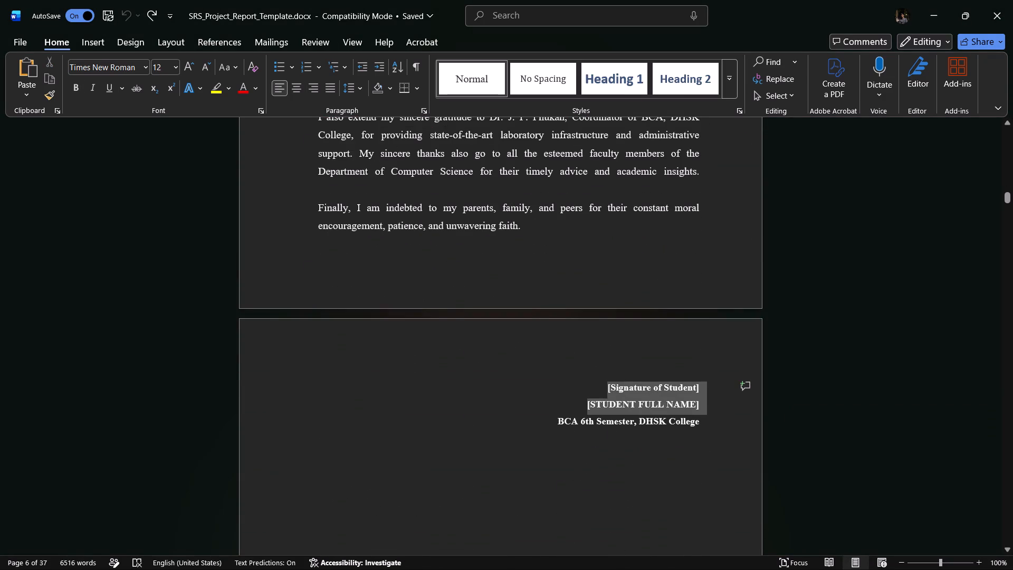
left_click_drag(740, 414, 744, 439)
key("ctrl+c")
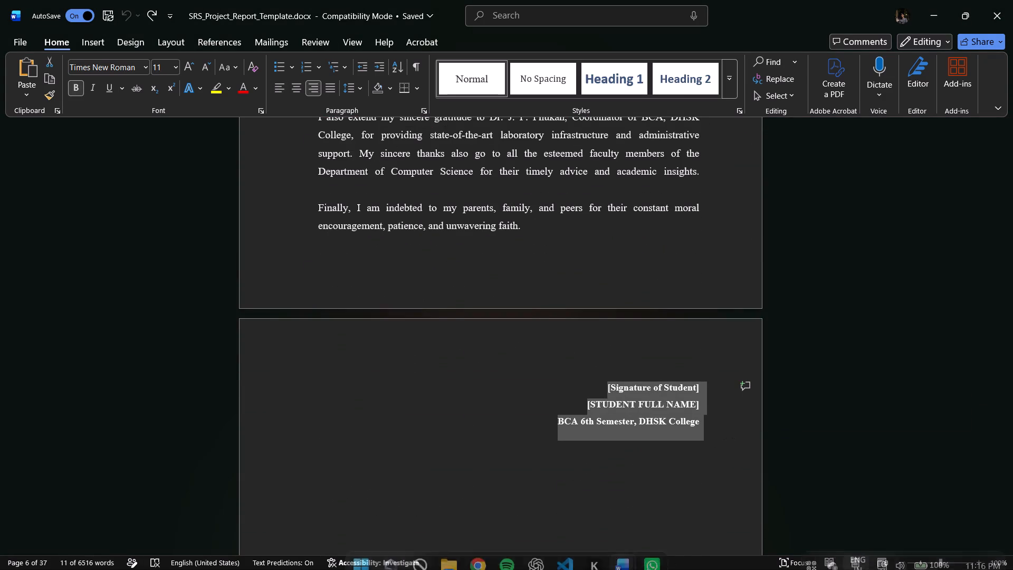
left_click(731, 482)
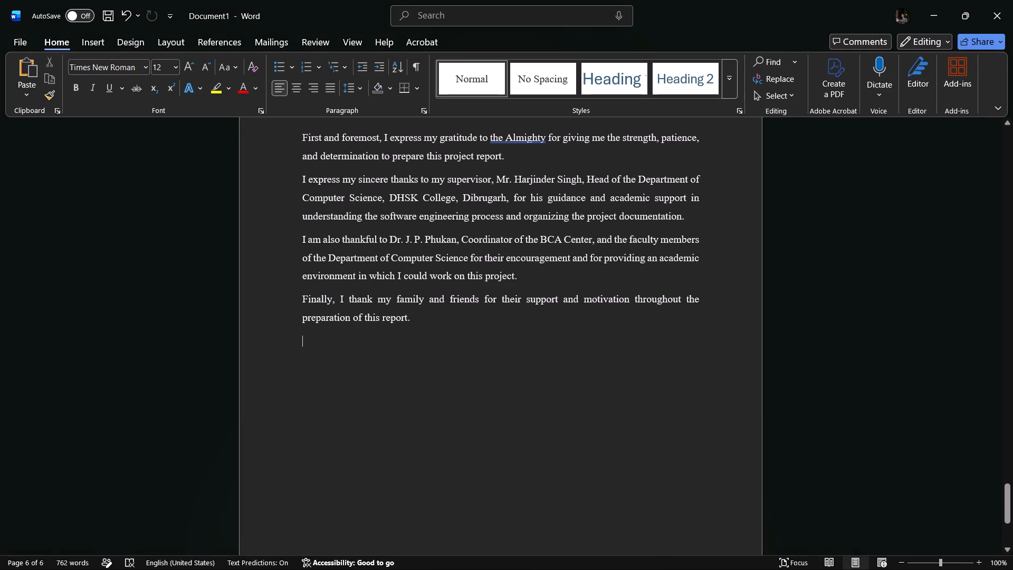
left_click(602, 425)
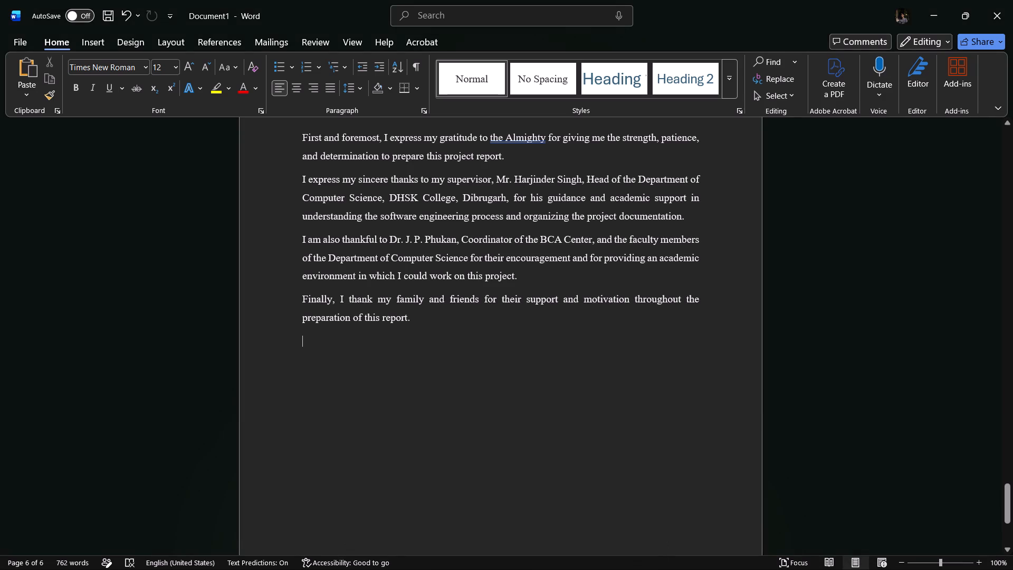
key("Return")
key("Return")
key("Return")
key("Return")
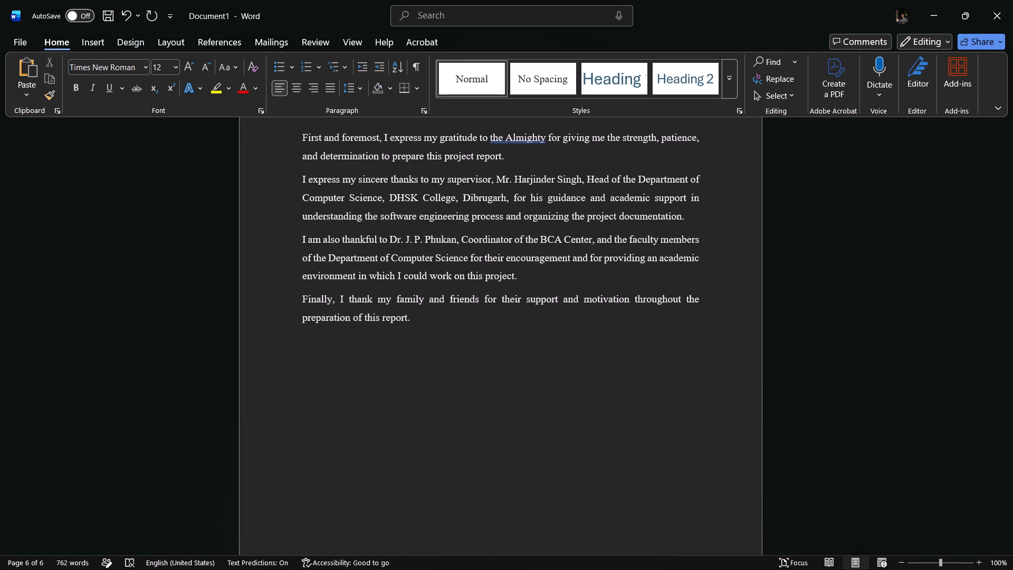
key("ctrl+v")
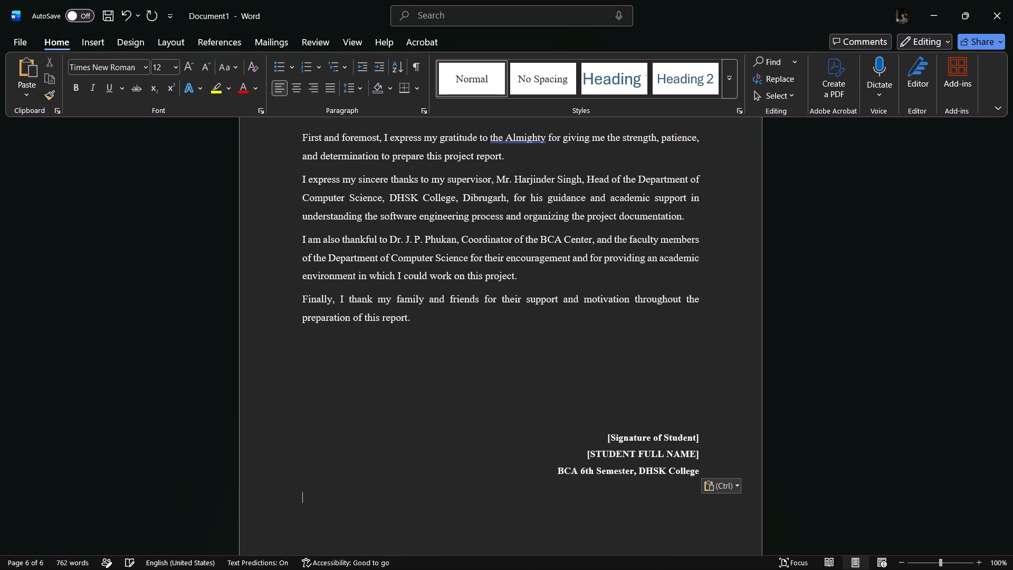
Replace the [STUDENT FULL NAME] placeholder in the Acknowledgement signature block with the student's name in capitals.
left_click(443, 420)
scroll(453, 413, "down", 9)
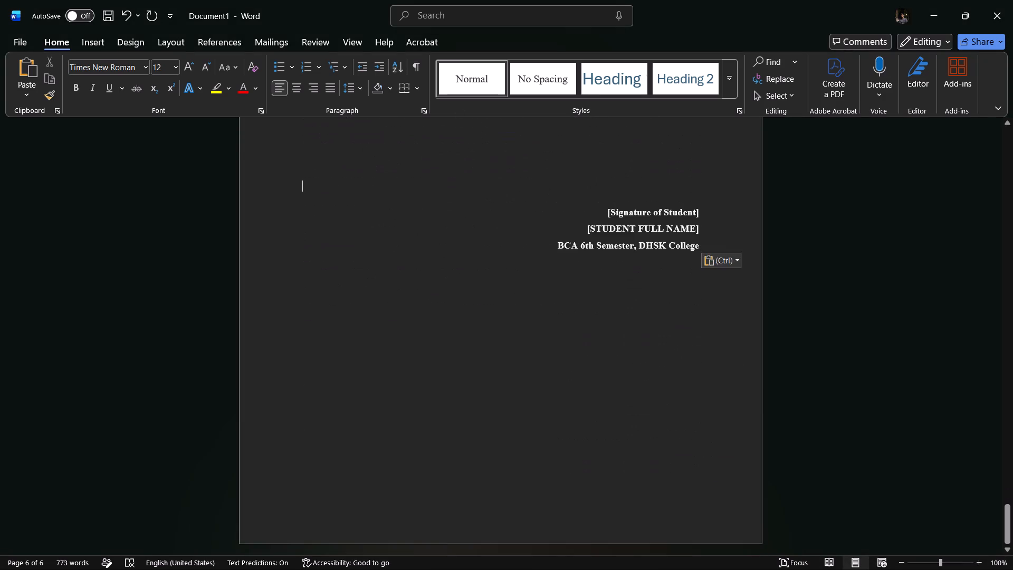
scroll(450, 424, "up", 11)
scroll(439, 440, "down", 5)
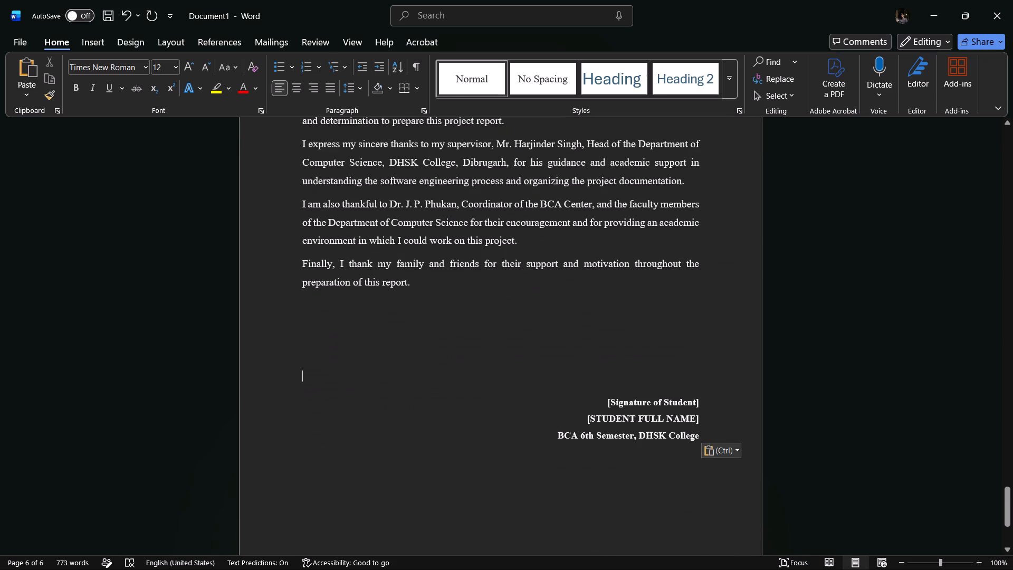
left_click(699, 421)
key("BackSpace")
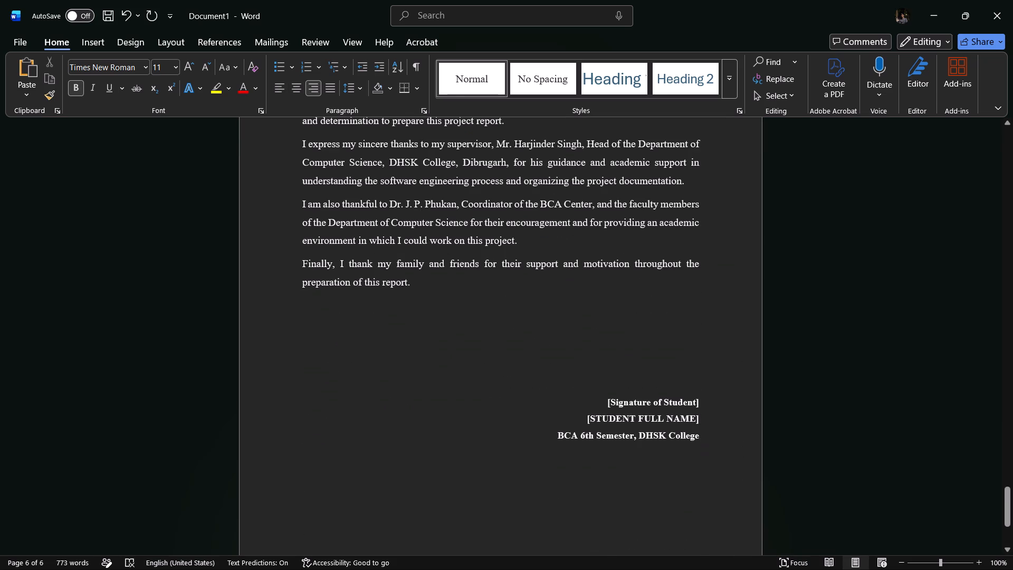
key("BackSpace")
key("BackSpace")
key("BackSpace")
key("BackSpace")
key("BackSpace")
key("BackSpace")
key("BackSpace")
key("BackSpace")
key("BackSpace")
key("BackSpace")
key("BackSpace")
key("BackSpace")
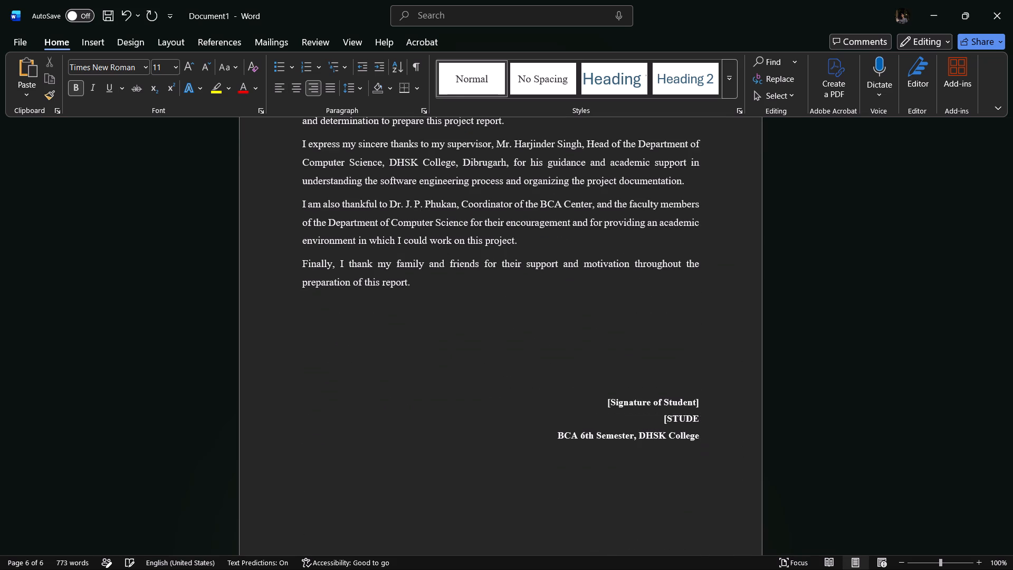
key("BackSpace")
key("BackSpace")
key("BackSpace")
key("BackSpace")
key("BackSpace")
key("BackSpace")
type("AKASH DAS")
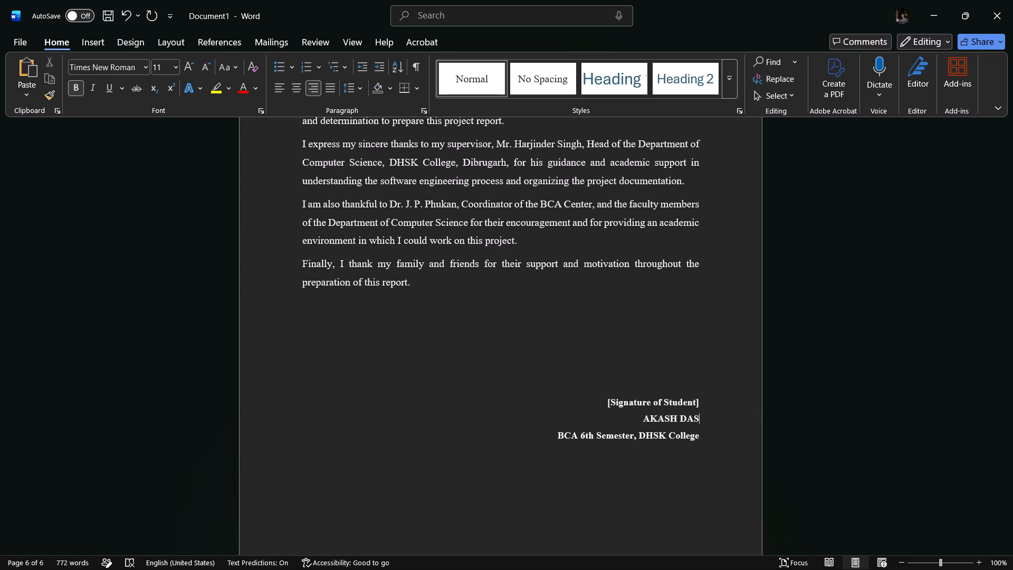
Change the semester in the last line of the signature block to "3ed".
left_click(597, 439)
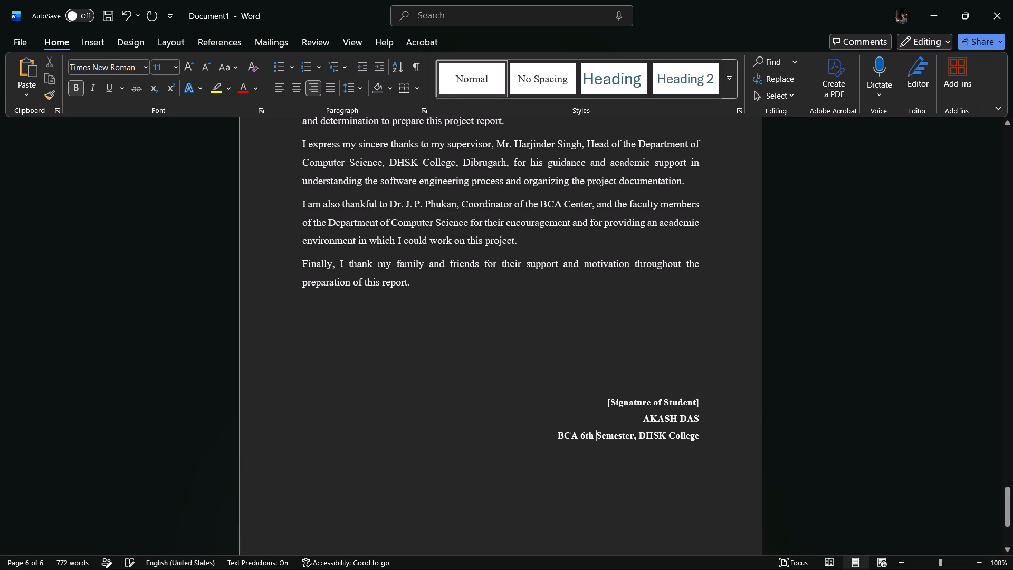
key("Left")
key("BackSpace")
key("BackSpace")
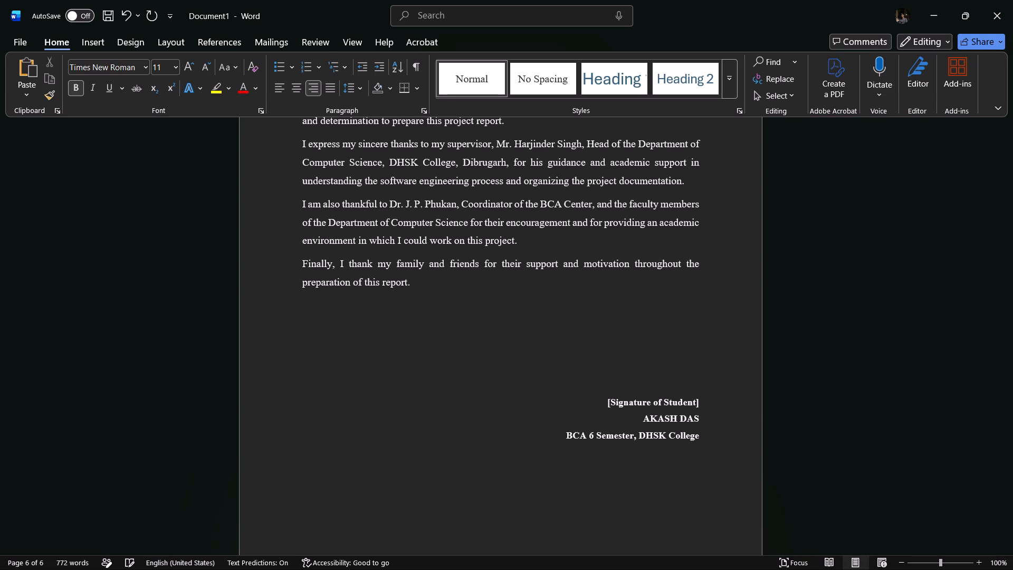
key("BackSpace")
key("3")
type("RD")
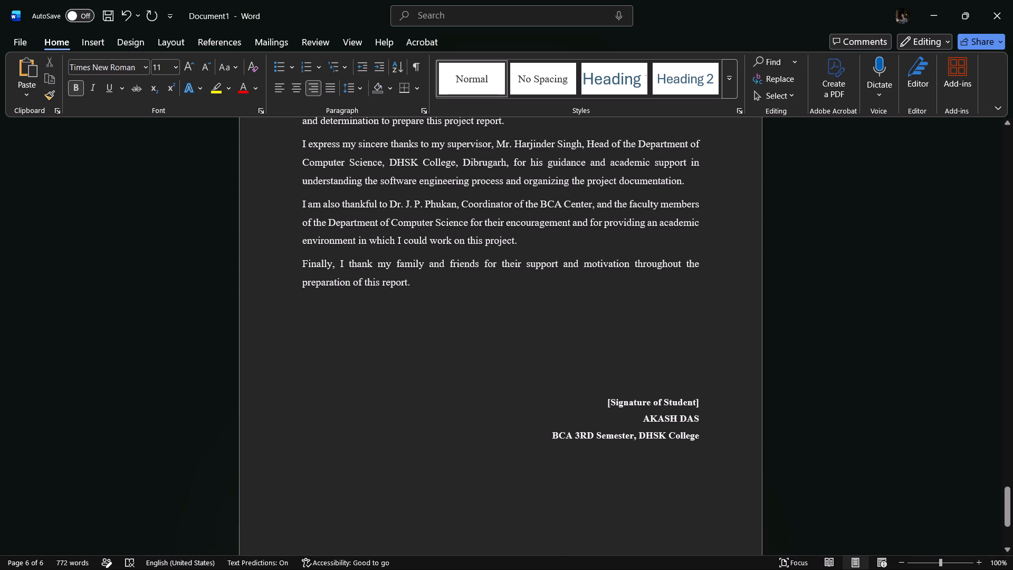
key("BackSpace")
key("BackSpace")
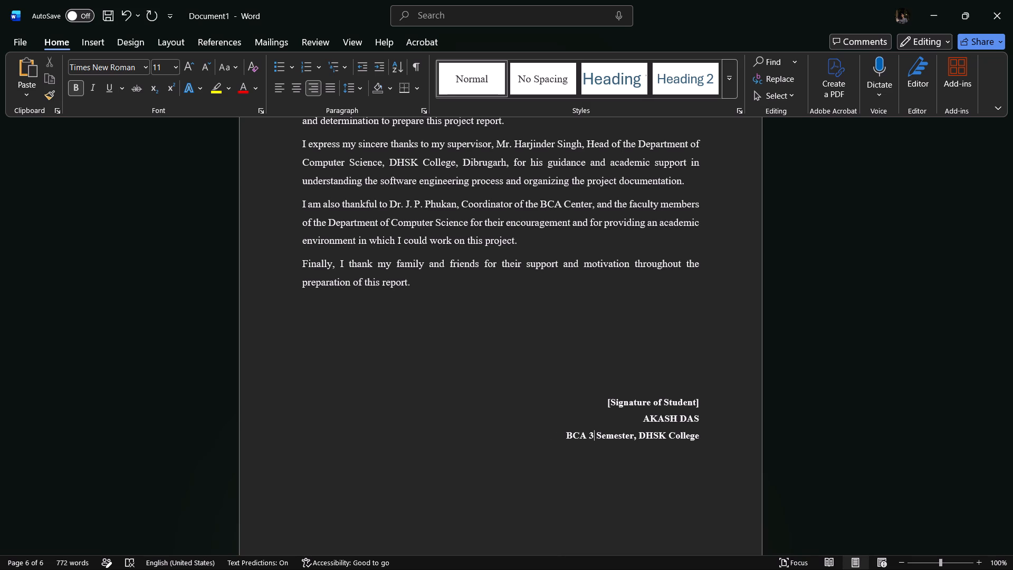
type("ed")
scroll(631, 453, "up", 4)
scroll(631, 453, "down", 5)
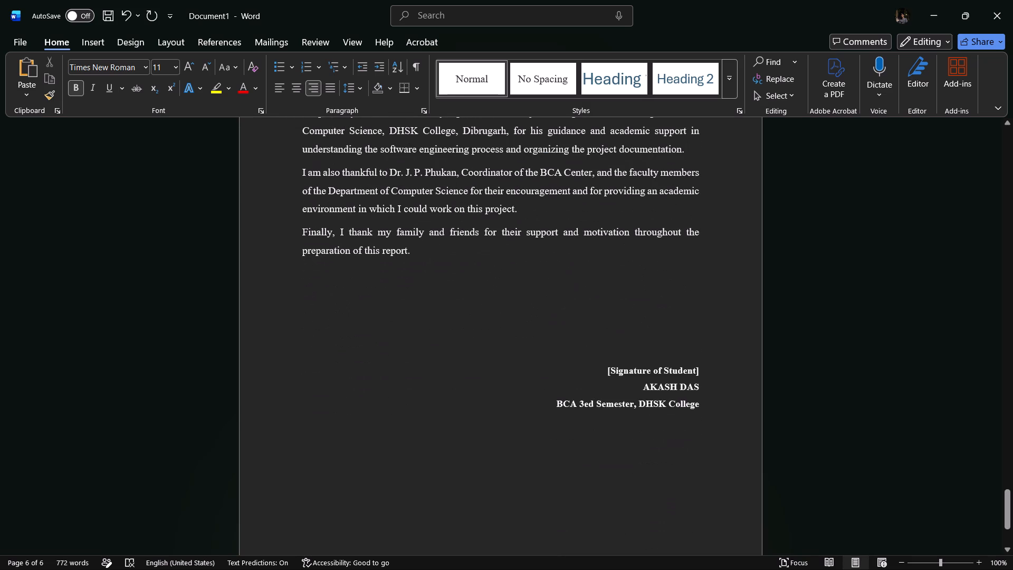
Correct the semester in the Acknowledgement signature block to "3rd".
key("BackSpace")
key("BackSpace")
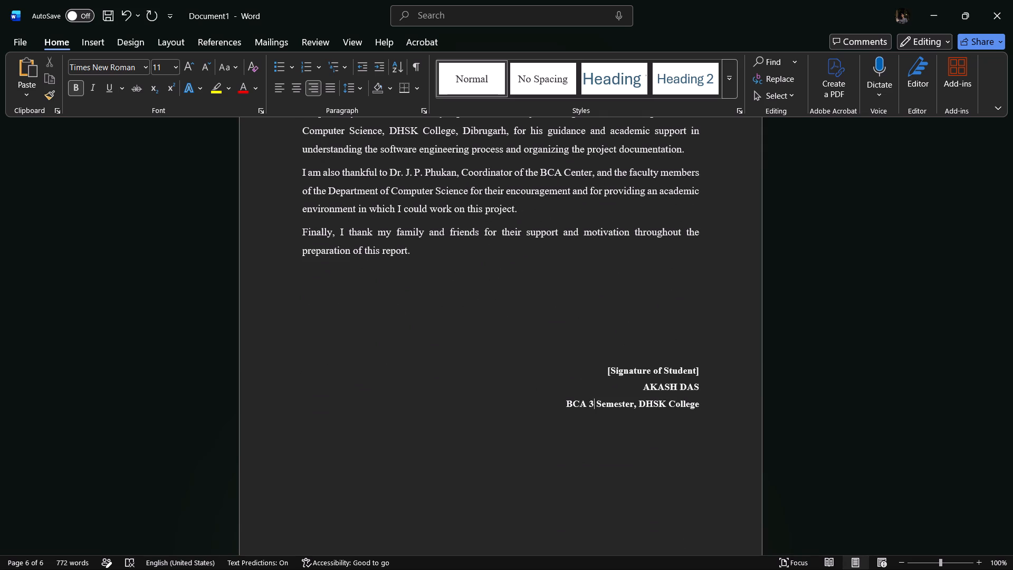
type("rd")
Change the semester in the student's signature block on the Declaration page to "3rd", with lowercase letters.
scroll(631, 453, "up", 19)
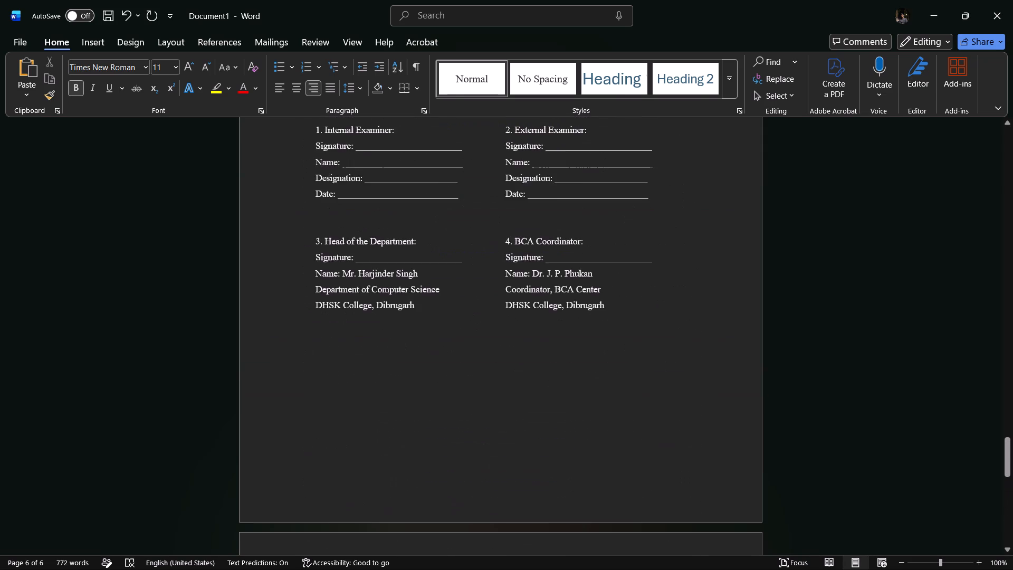
scroll(630, 453, "up", 6)
scroll(630, 453, "up", 17)
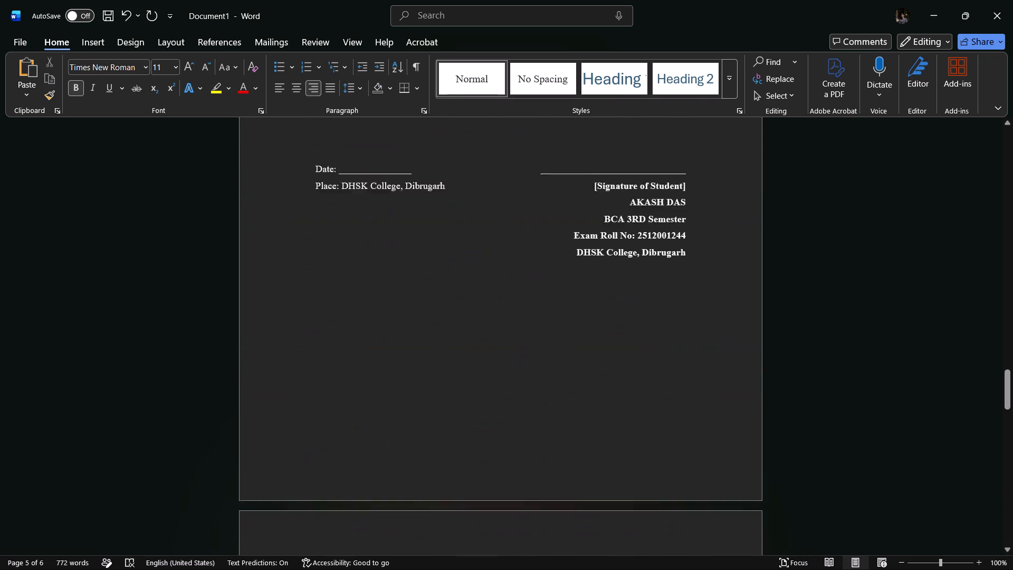
scroll(630, 453, "up", 1)
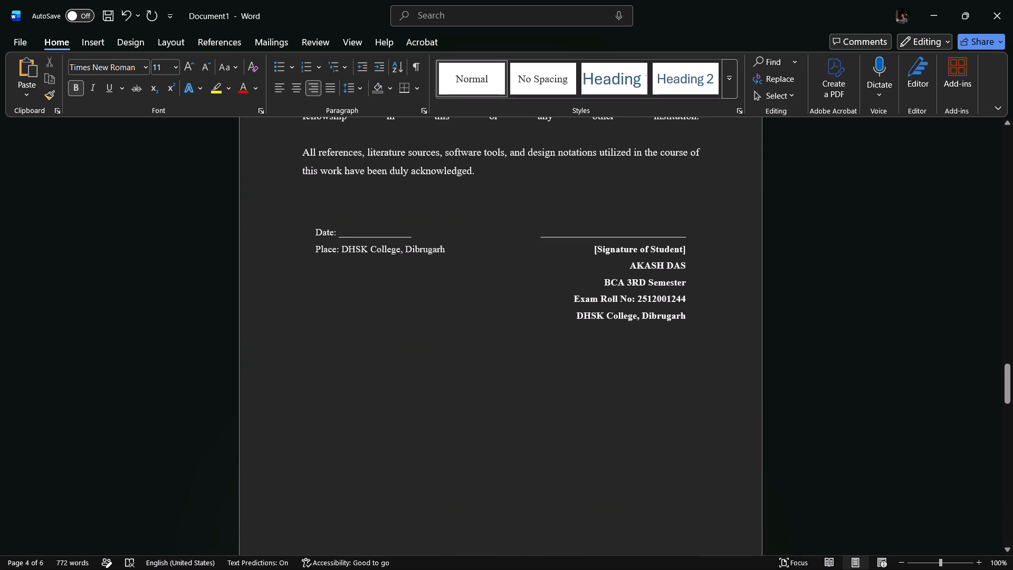
left_click(647, 279)
key("BackSpace")
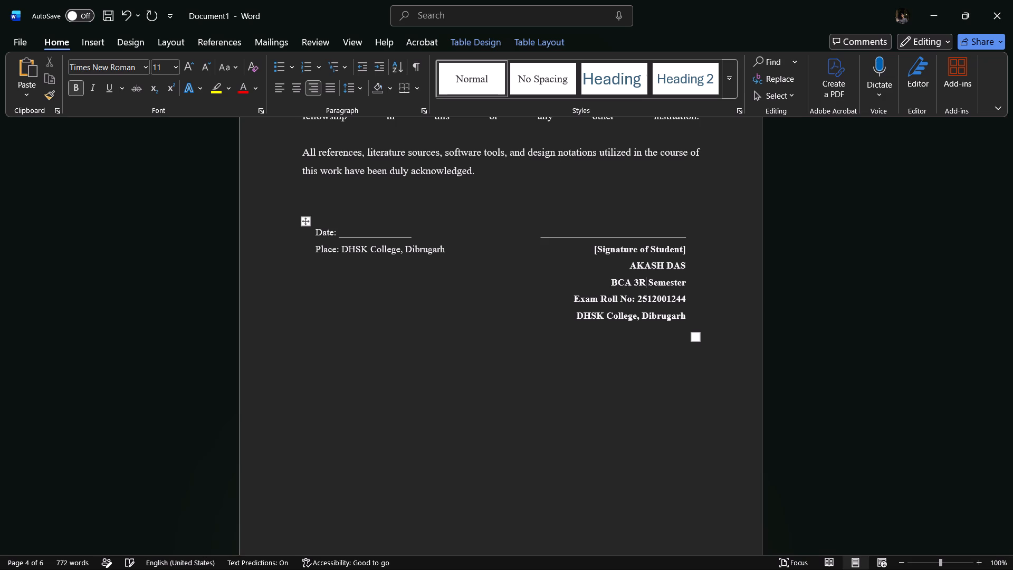
key("BackSpace")
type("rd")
Review the supervisor's and coordinator's certificate pages, checking their wording and signature blocks.
scroll(716, 299, "up", 20)
scroll(716, 299, "up", 8)
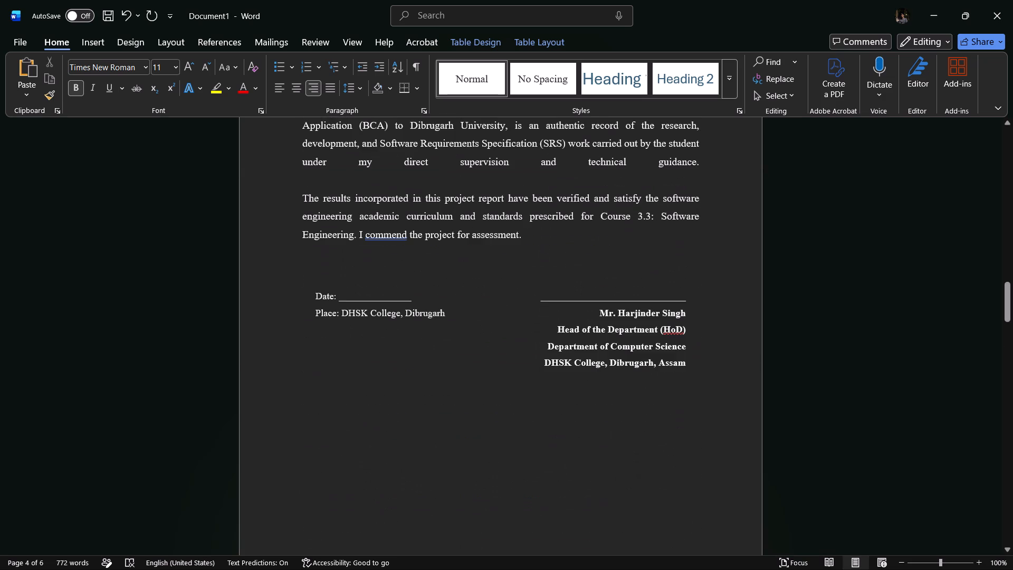
scroll(450, 380, "up", 4)
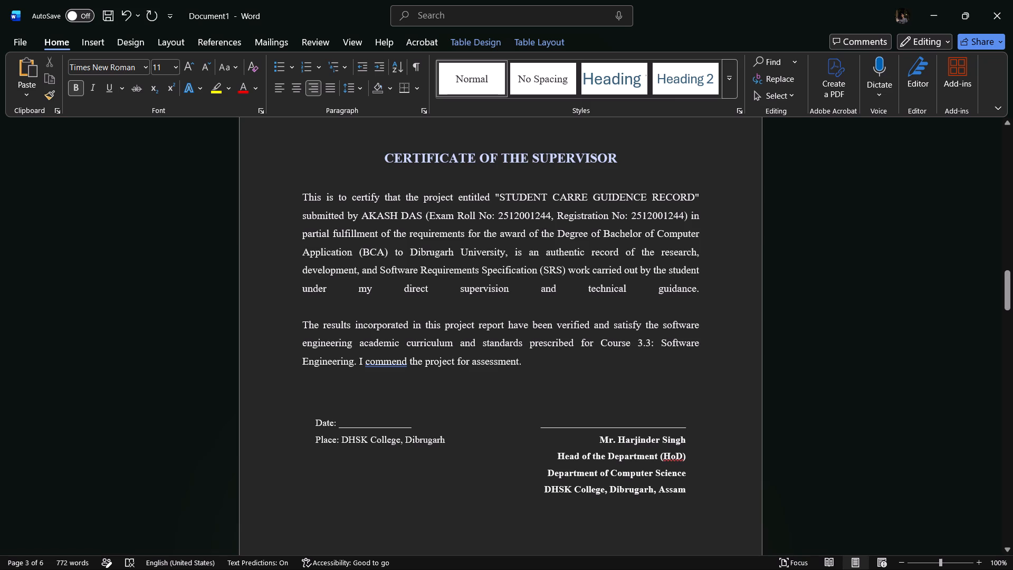
scroll(495, 378, "up", 20)
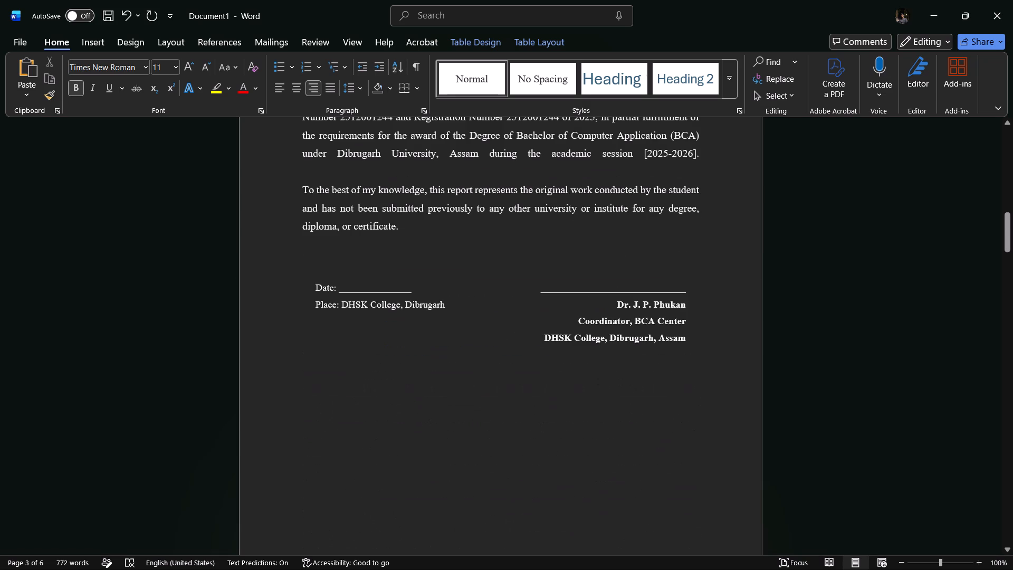
scroll(607, 366, "up", 4)
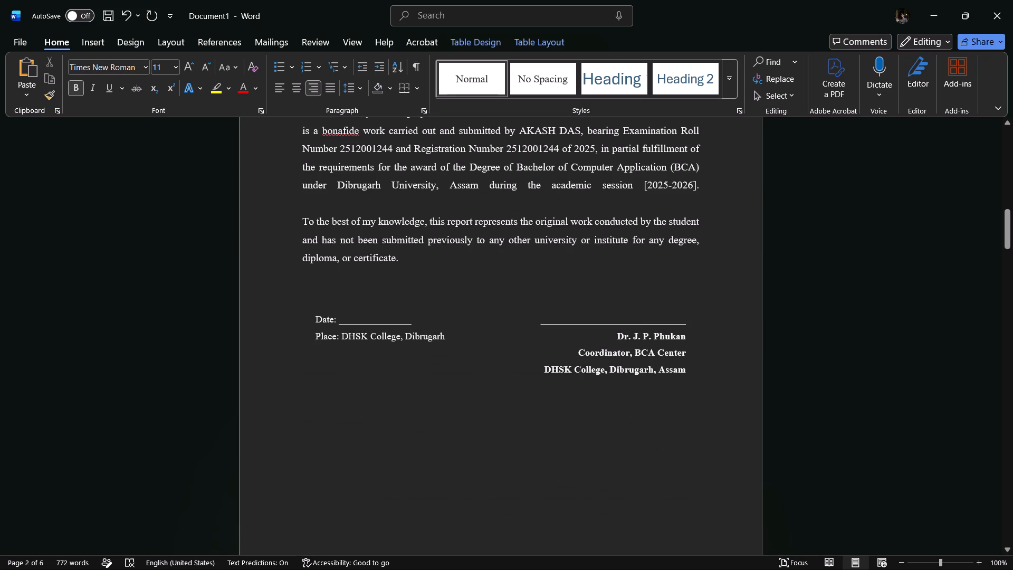
scroll(611, 337, "down", 2)
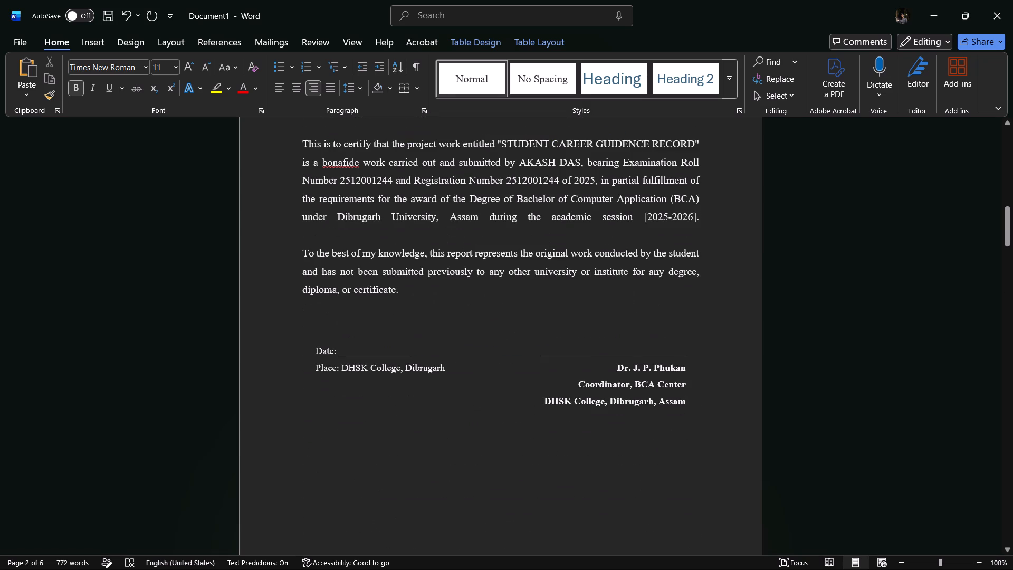
scroll(541, 490, "down", 1)
scroll(603, 452, "down", 8)
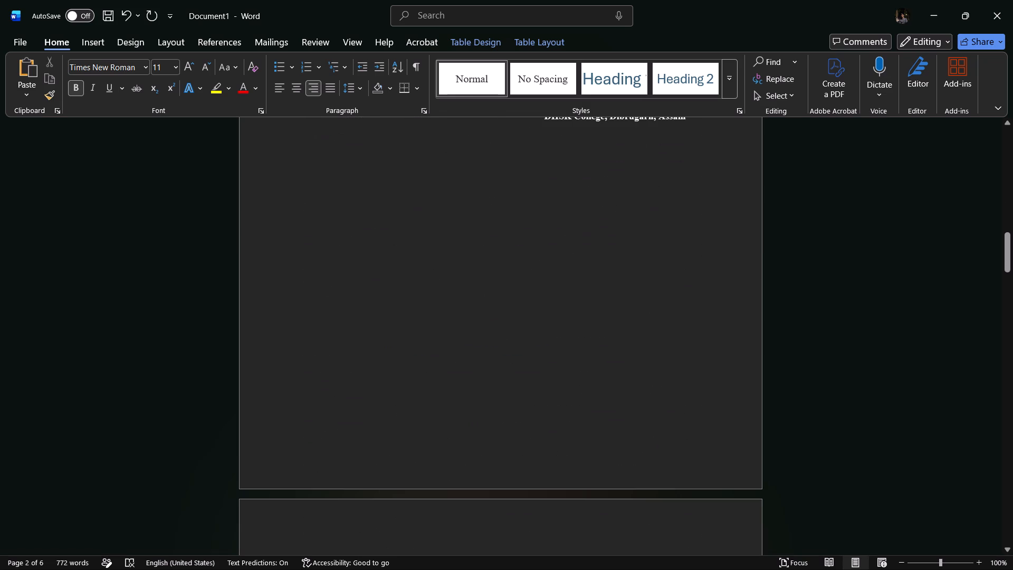
Add blank lines below the Acknowledgement signature block until the insertion point reaches the first line of a new page 7.
left_click_drag(1009, 255, 1012, 339)
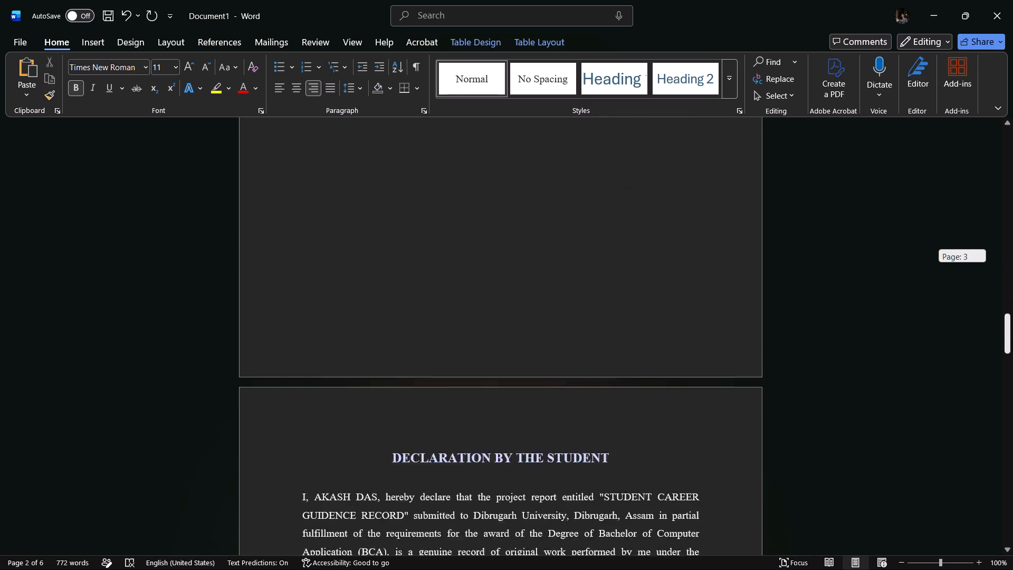
left_click_drag(1012, 339, 1012, 524)
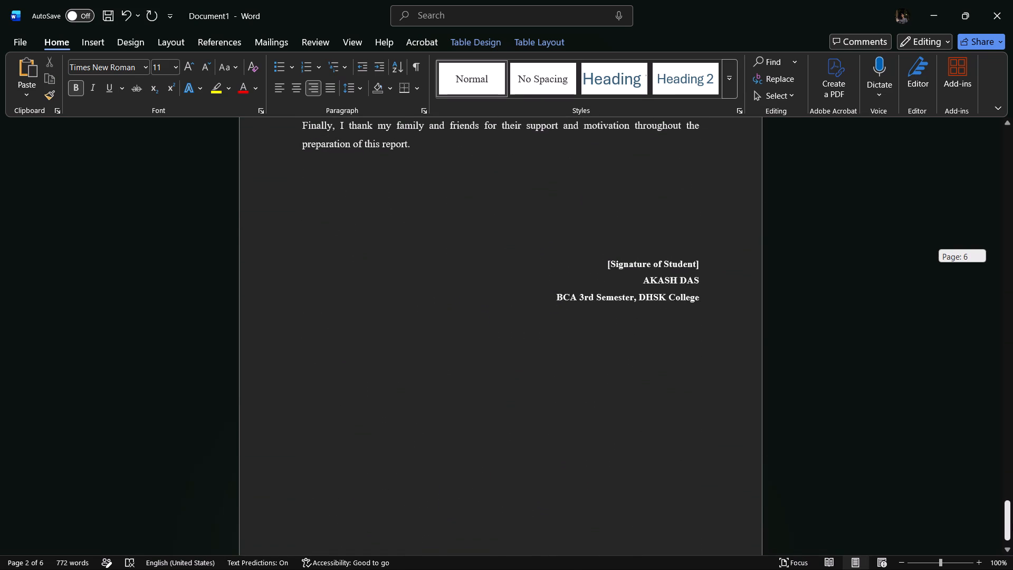
left_click_drag(1012, 524, 1012, 538)
left_click(1011, 531)
left_click(628, 199)
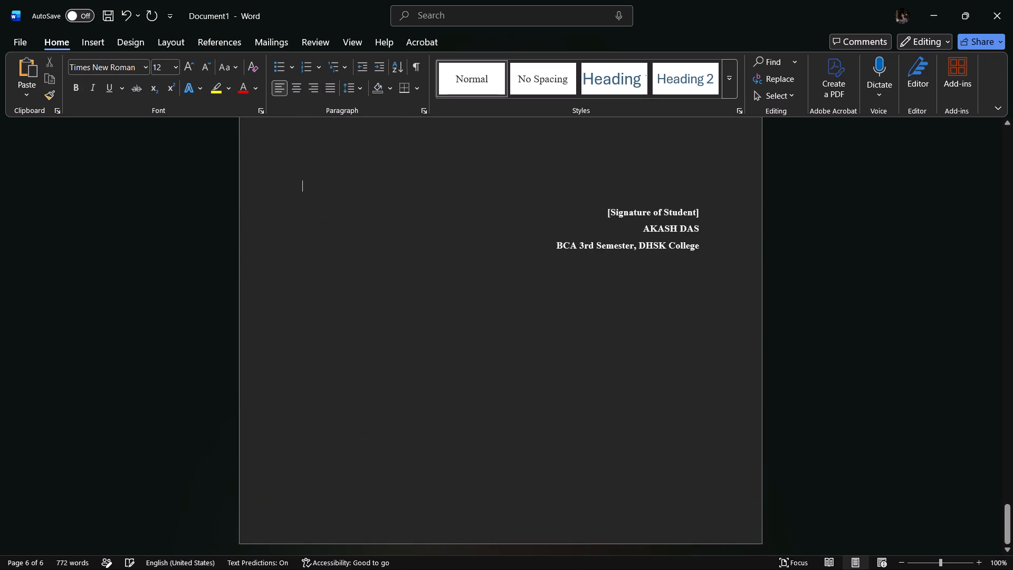
scroll(620, 365, "down", 4)
left_click(607, 431)
key("Return")
key("Return")
key("Return")
key("Return")
key("Return")
key("Return")
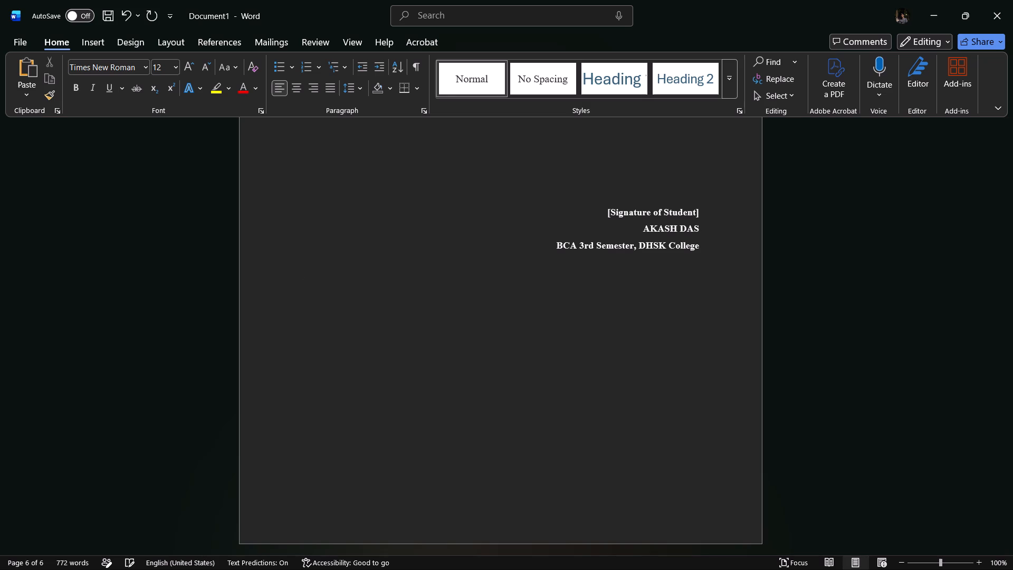
key("Return")
key("Return")
key("Return")
key("Return")
key("Return")
key("Return")
key("Return")
key("Return")
key("BackSpace")
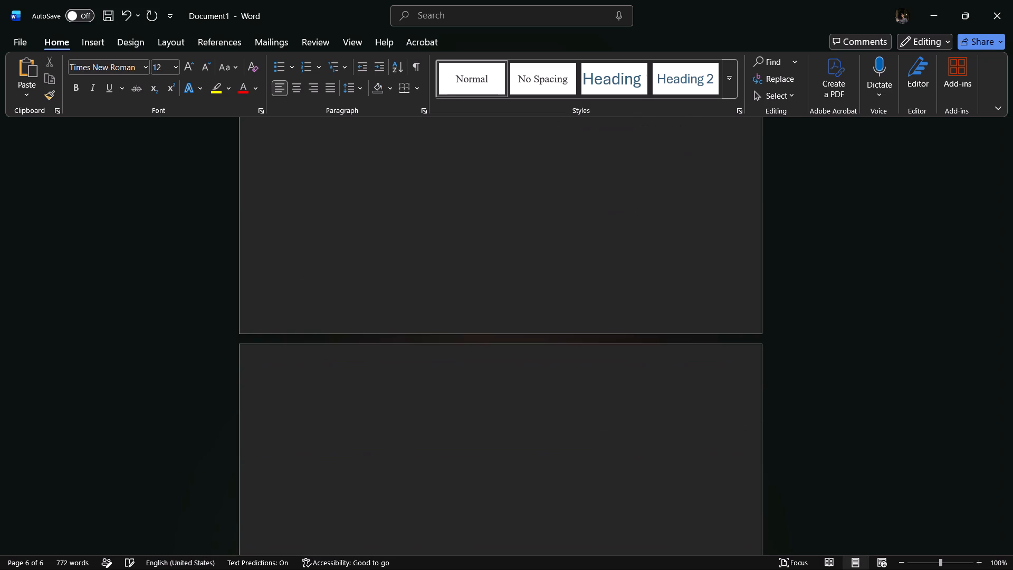
key("BackSpace")
key("BackSpace")
key("BackSpace")
key("BackSpace")
key("BackSpace")
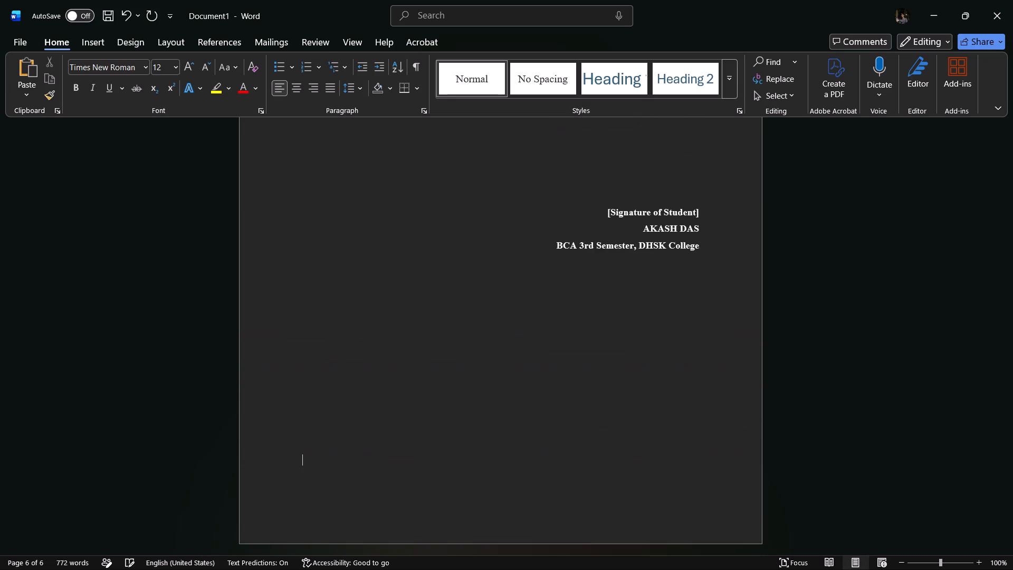
key("Return")
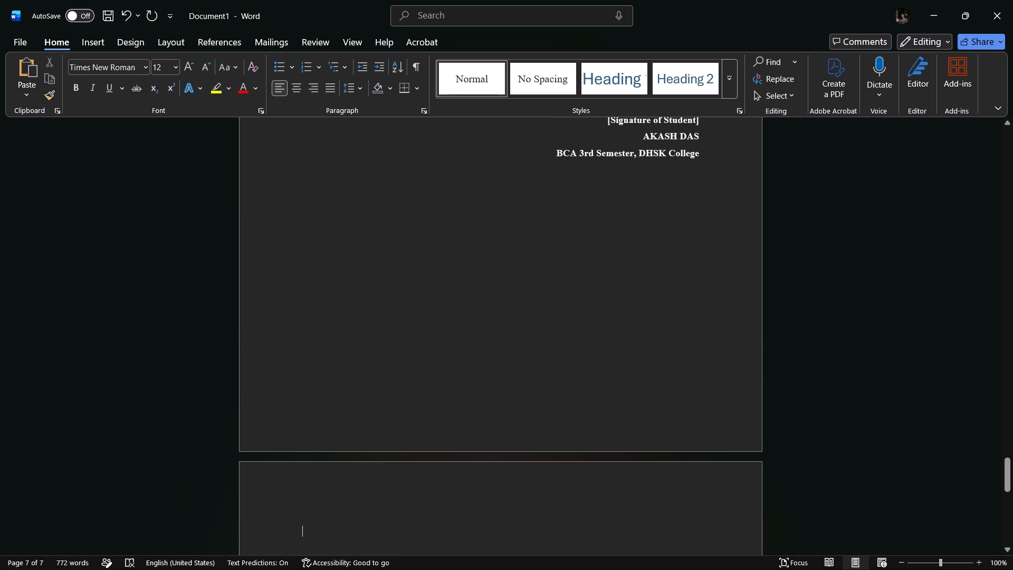
Copy the ABSTRACT heading from SRS_Project_Report_Template.docx and paste it at the start of the new page in Document1.
key("alt+Tab")
scroll(566, 410, "up", 4)
scroll(415, 477, "down", 9)
left_click(400, 460)
scroll(404, 454, "down", 20)
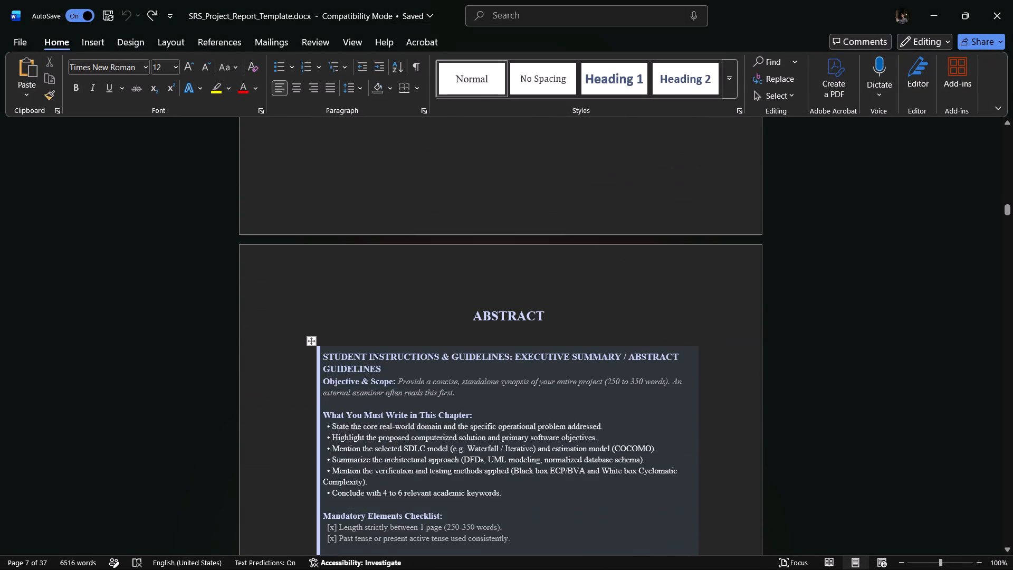
scroll(406, 449, "down", 9)
scroll(406, 449, "up", 5)
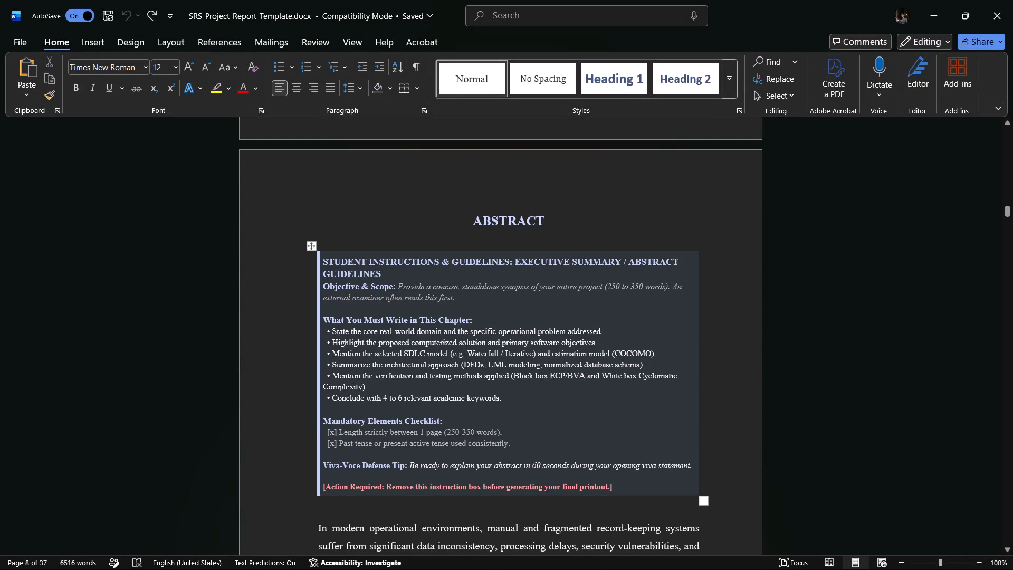
left_click_drag(446, 219, 550, 205)
key("ctrl+c")
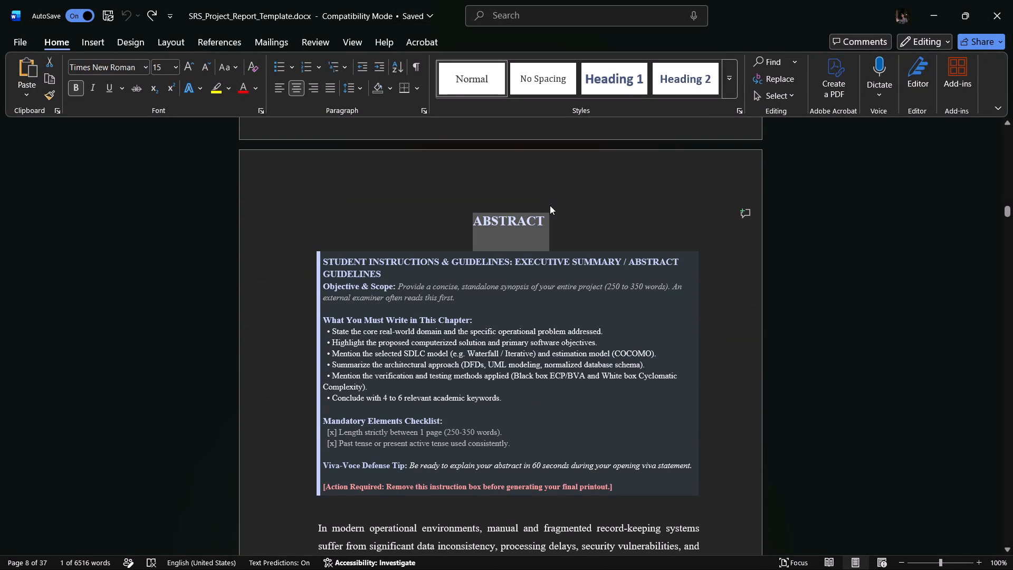
key("alt+Tab")
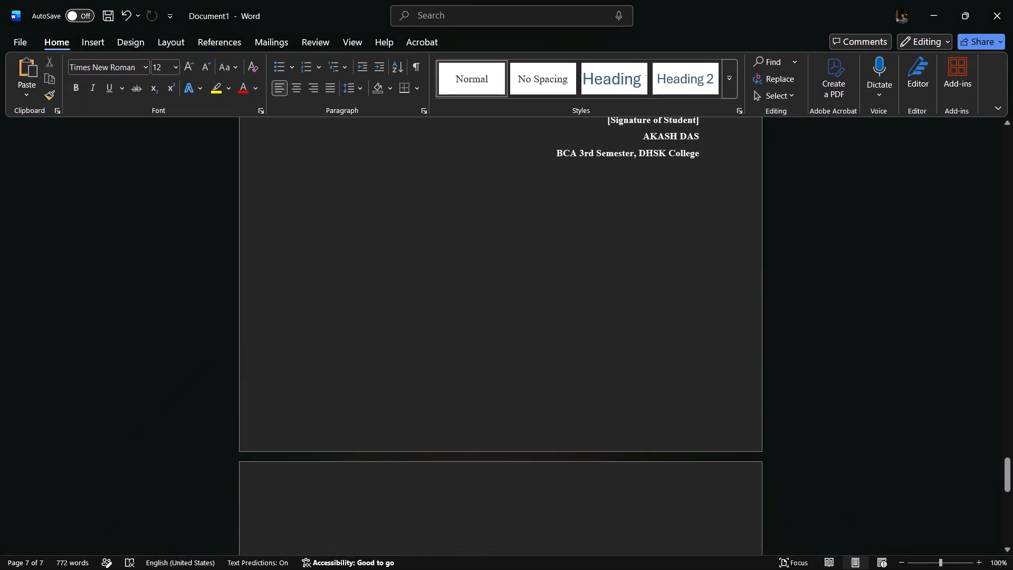
scroll(589, 491, "down", 4)
key("ctrl+v")
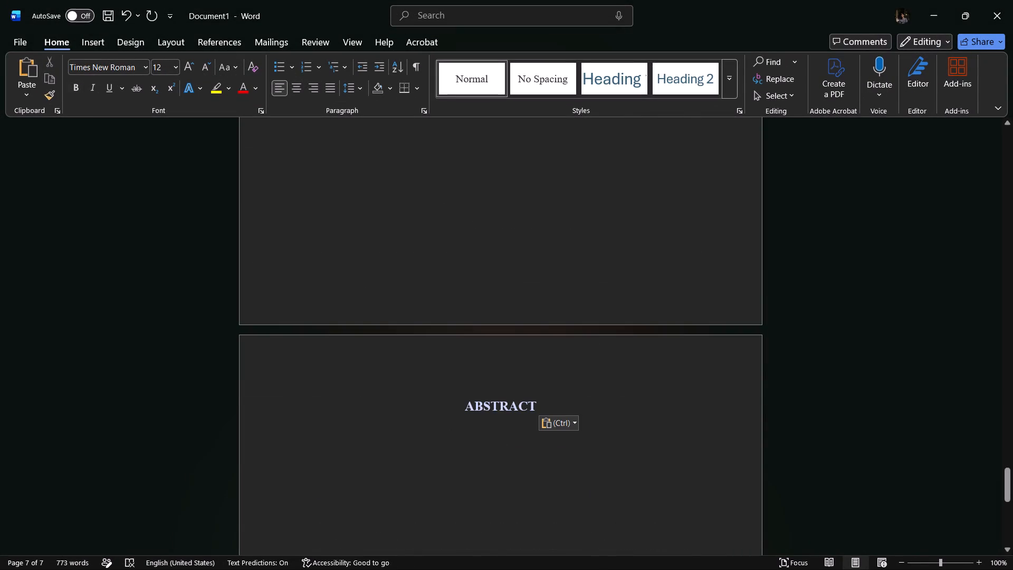
Copy the three abstract paragraphs and the Key points line from My project of SRS.docx and paste them under Document1's ABSTRACT heading.
key("alt+Tab")
scroll(572, 506, "down", 7)
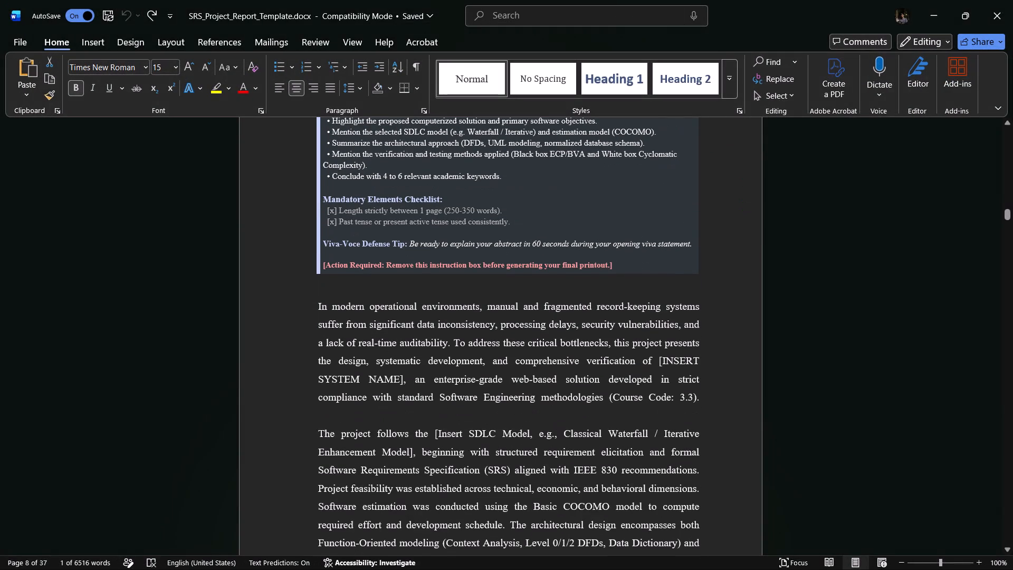
key("alt+Tab")
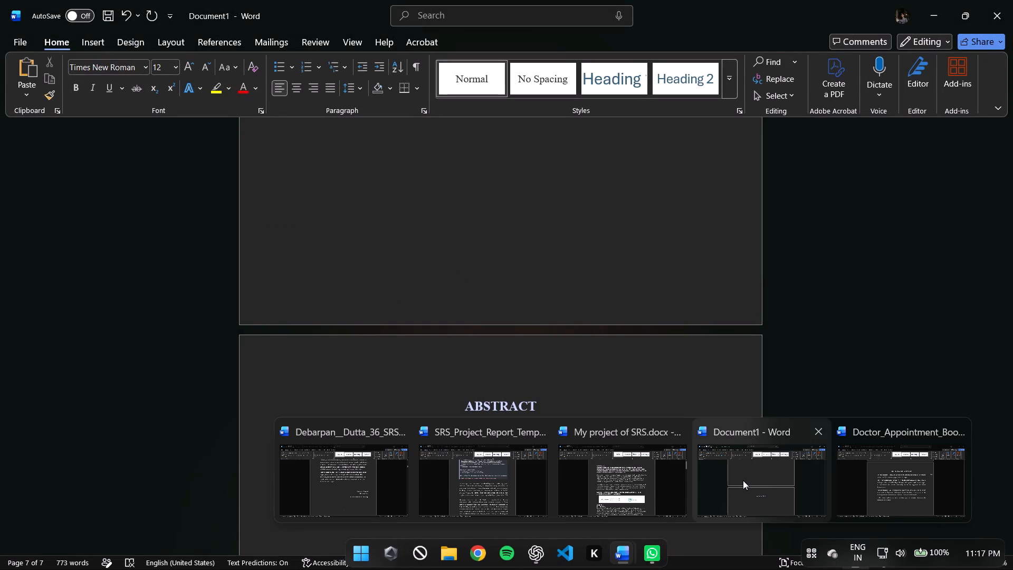
left_click(633, 481)
scroll(517, 396, "up", 4)
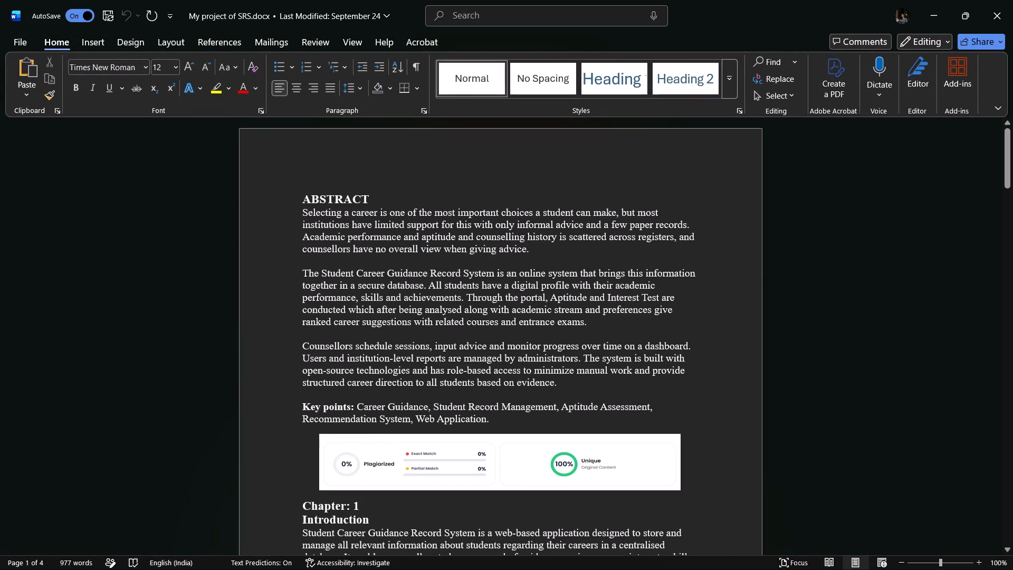
left_click_drag(302, 212, 495, 354)
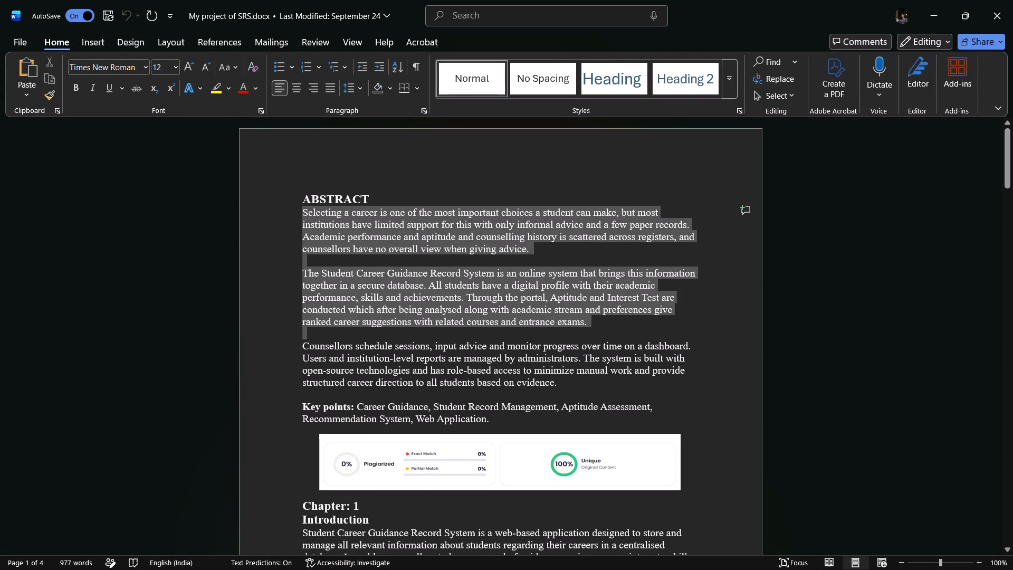
left_click_drag(495, 354, 533, 420)
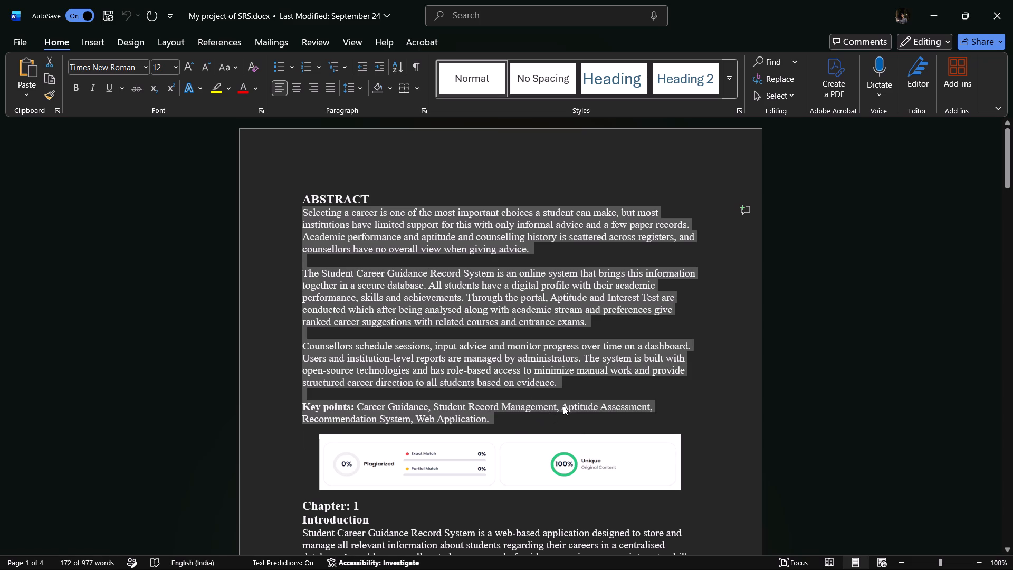
key("ctrl+c")
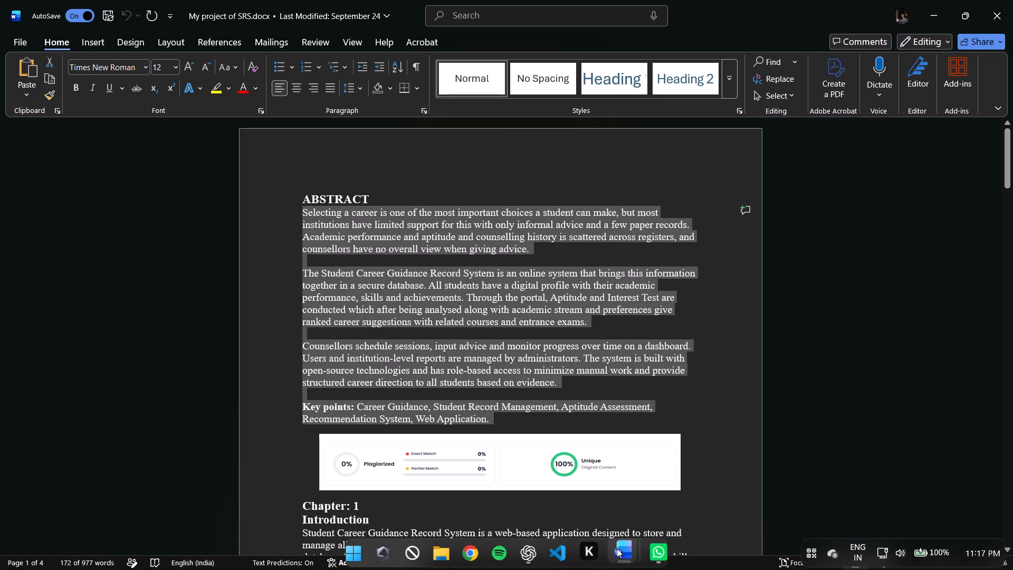
left_click(910, 499)
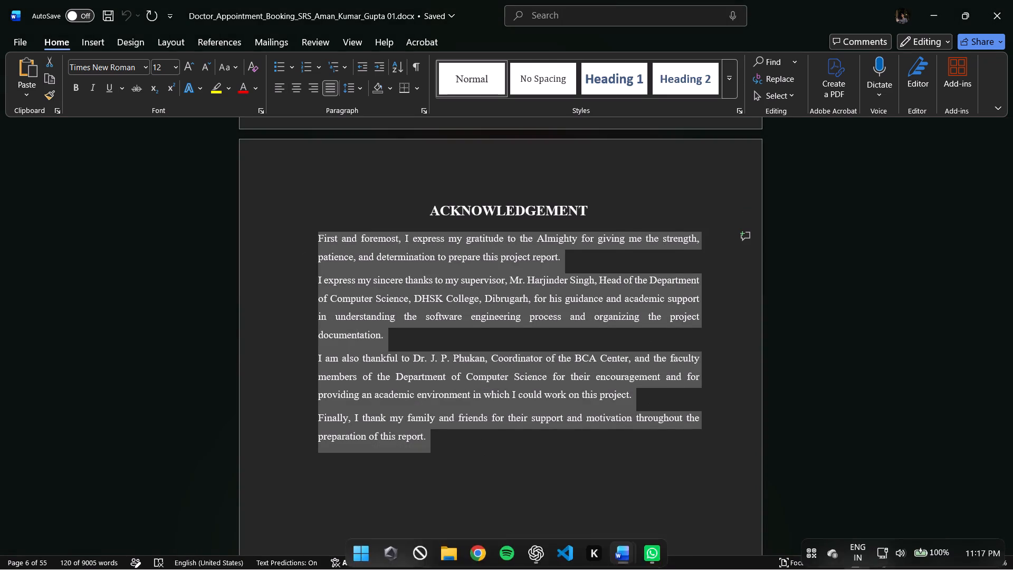
scroll(580, 490, "down", 20)
scroll(580, 490, "down", 6)
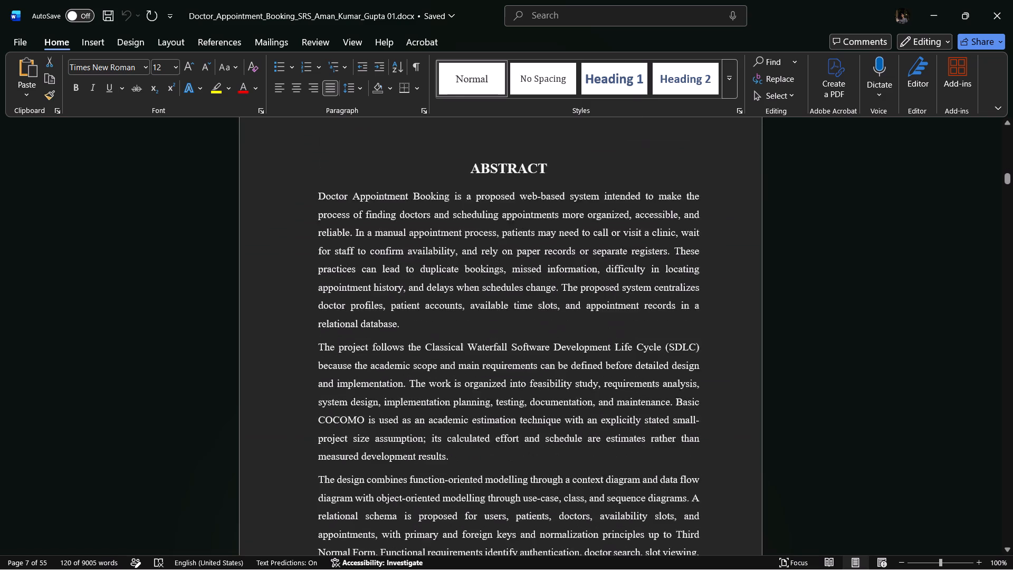
scroll(570, 484, "down", 3)
key("alt+Tab")
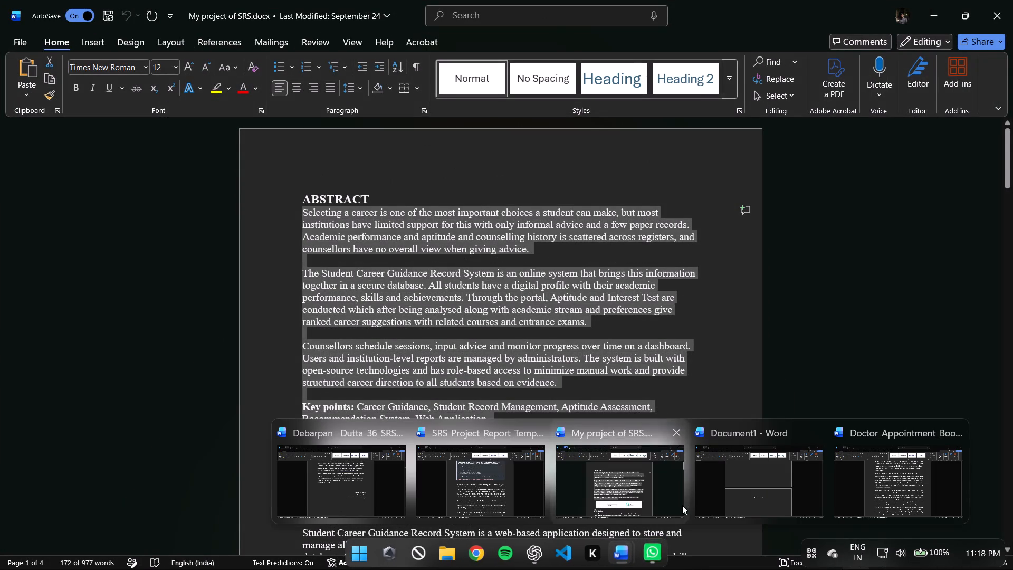
left_click(709, 495)
key("ctrl+v")
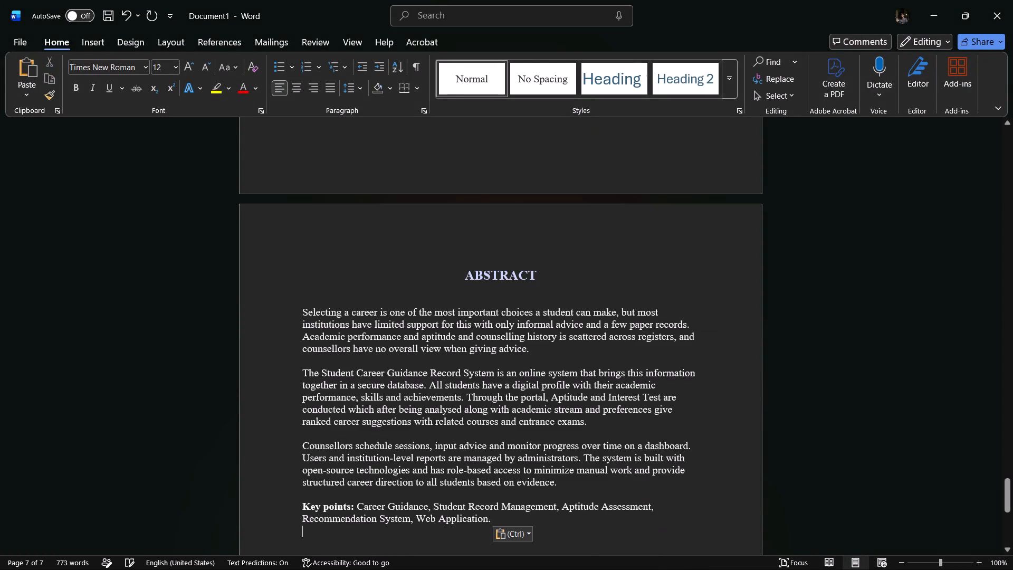
Compare the spacing and alignment of the Abstract text with the Acknowledgement page in Document1.
scroll(502, 443, "down", 5)
left_click_drag(302, 149, 317, 165)
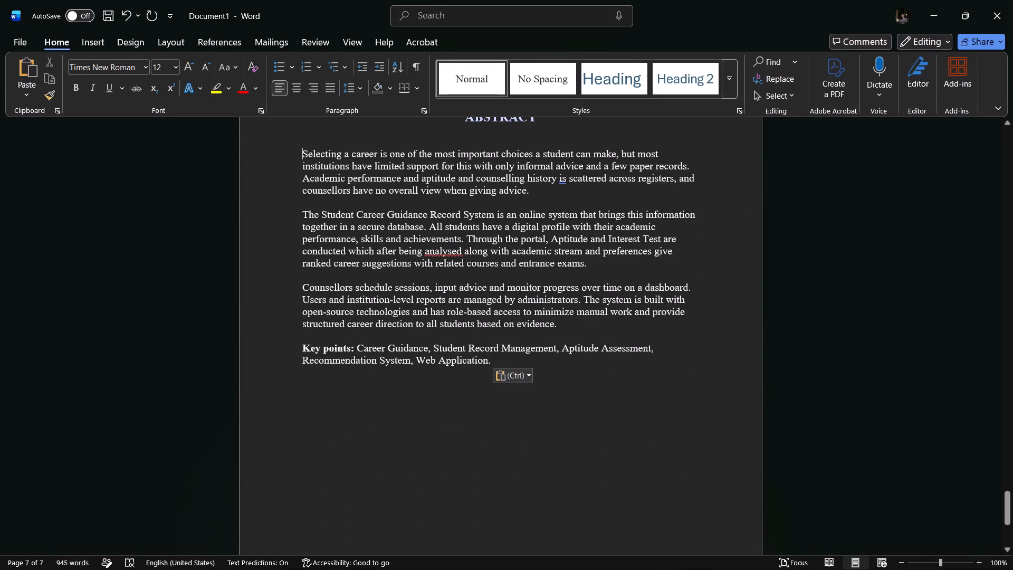
left_click_drag(317, 165, 543, 374)
left_click(455, 505)
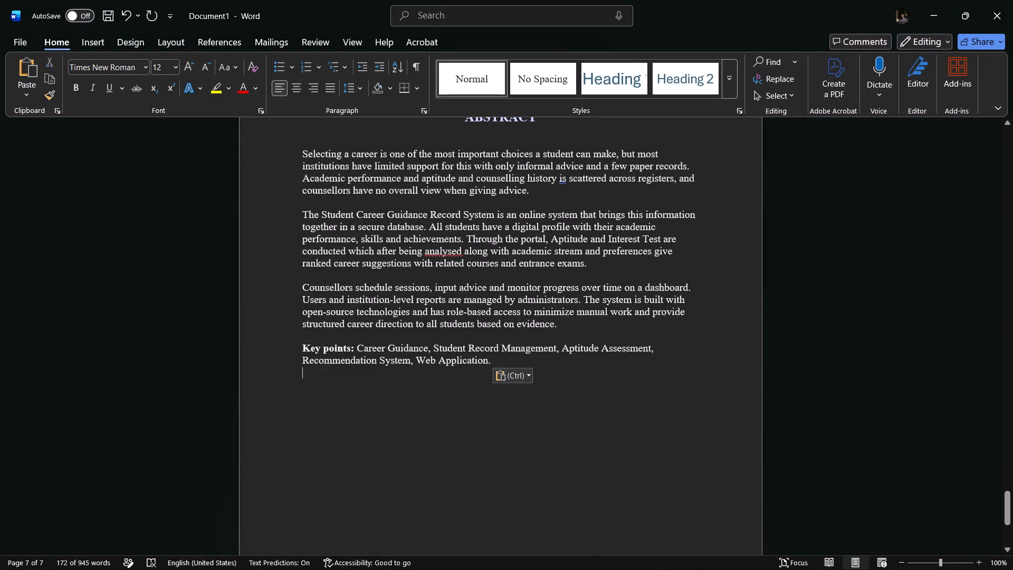
scroll(421, 445, "up", 19)
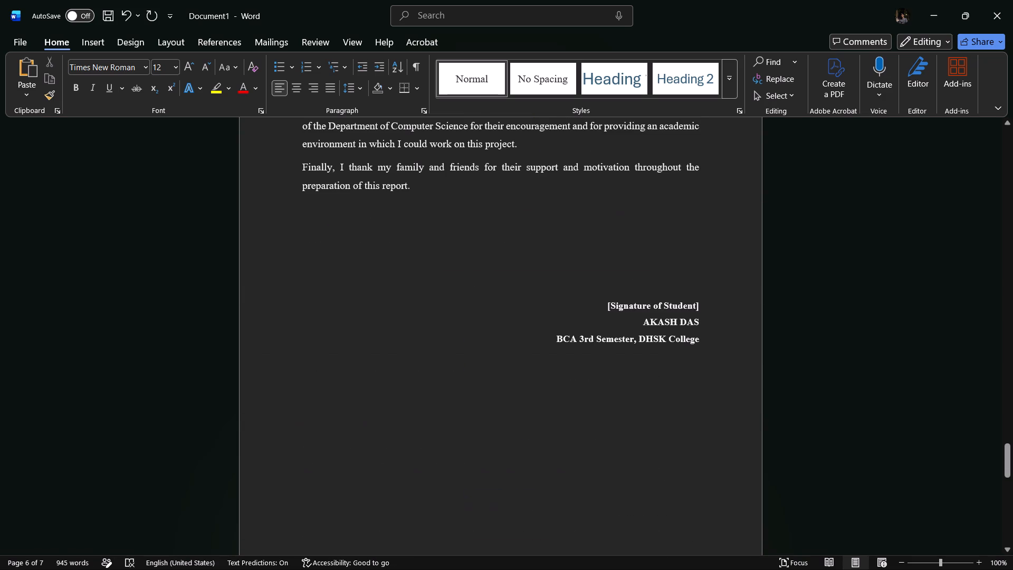
scroll(537, 376, "up", 4)
left_click(412, 299)
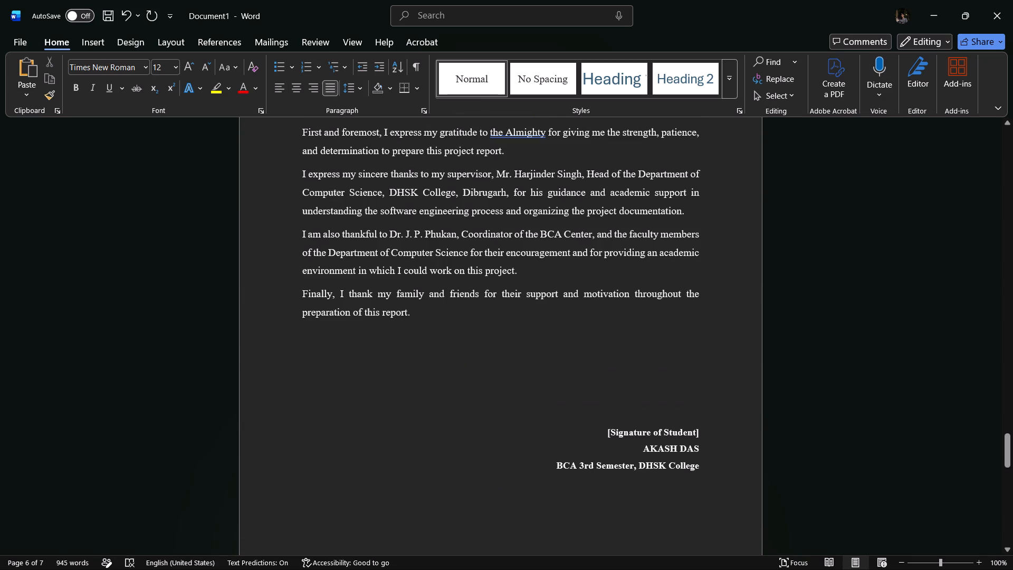
left_click(404, 241)
scroll(432, 505, "down", 8)
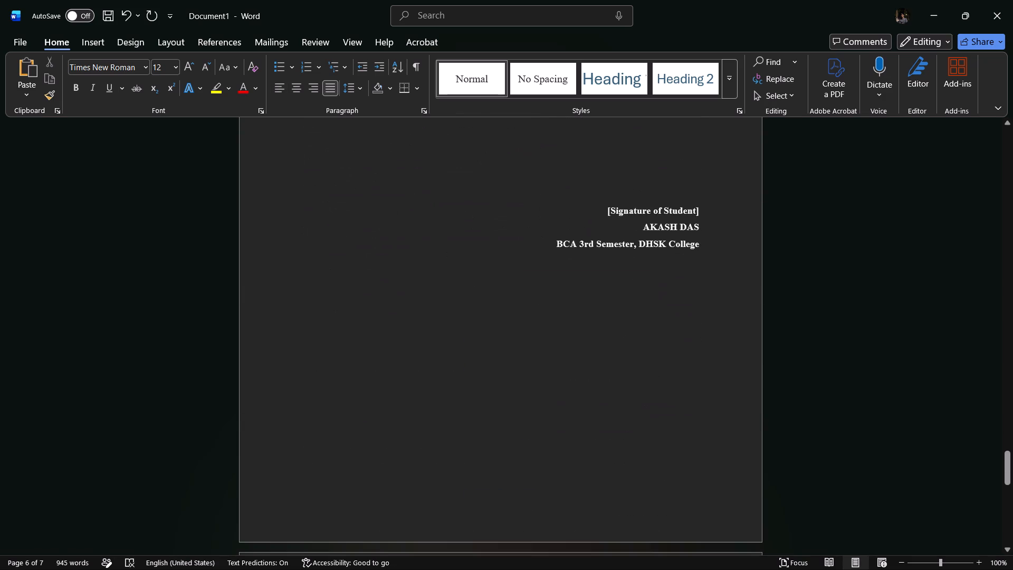
scroll(432, 505, "down", 4)
left_click(432, 502)
scroll(432, 501, "up", 7)
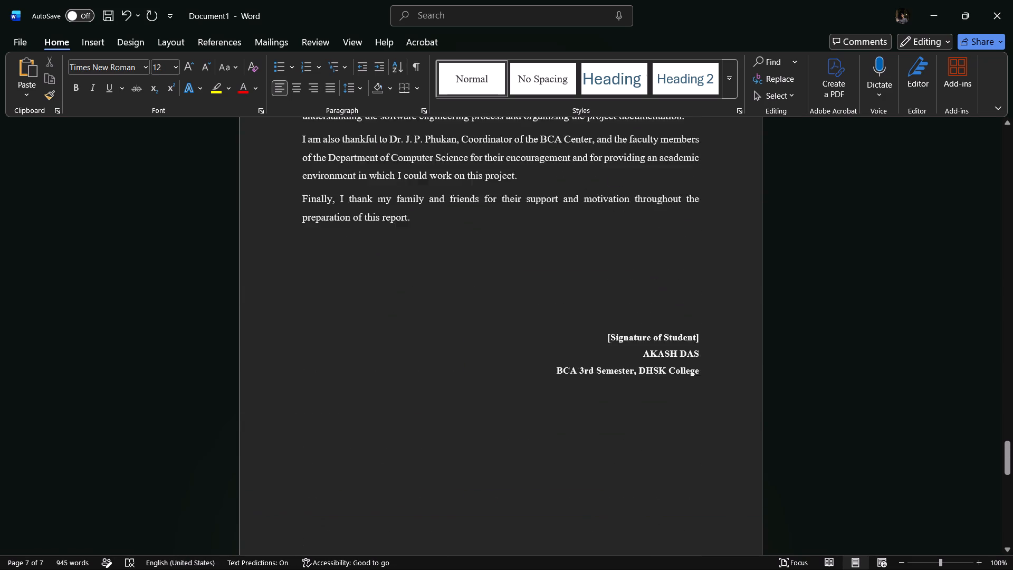
scroll(421, 500, "up", 7)
left_click_drag(352, 297, 434, 350)
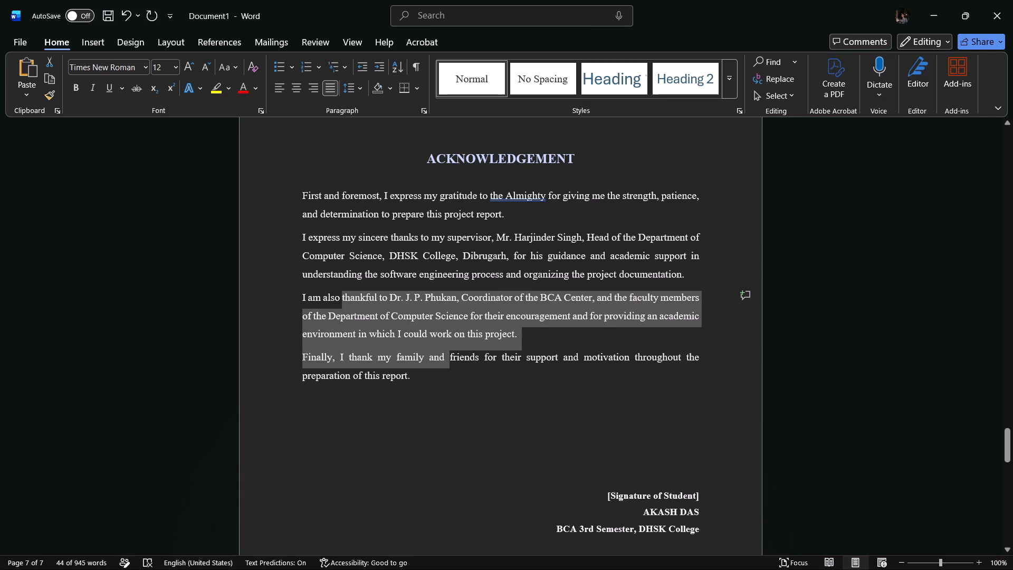
left_click(454, 444)
scroll(452, 446, "down", 15)
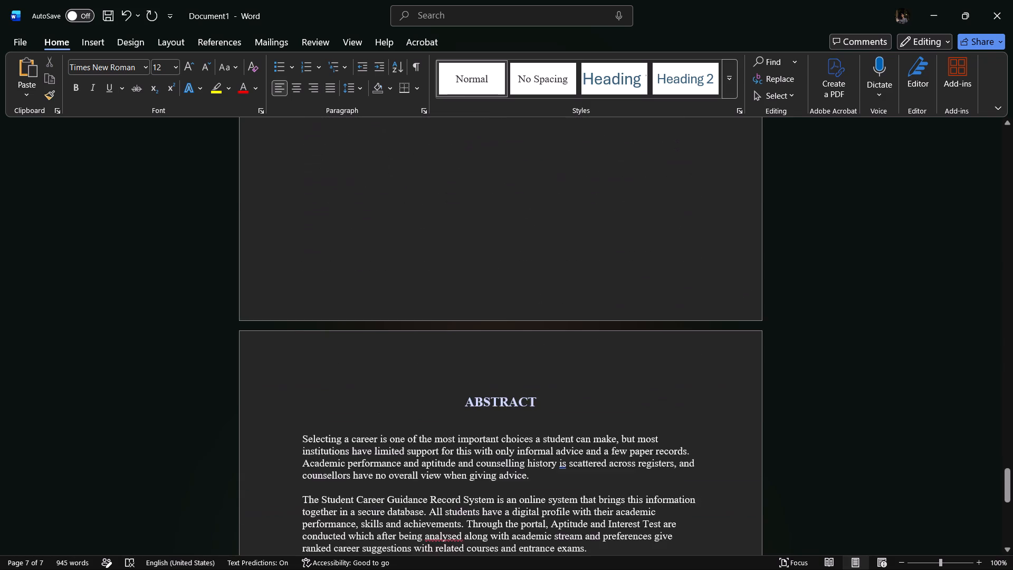
scroll(450, 448, "down", 5)
scroll(318, 319, "up", 9)
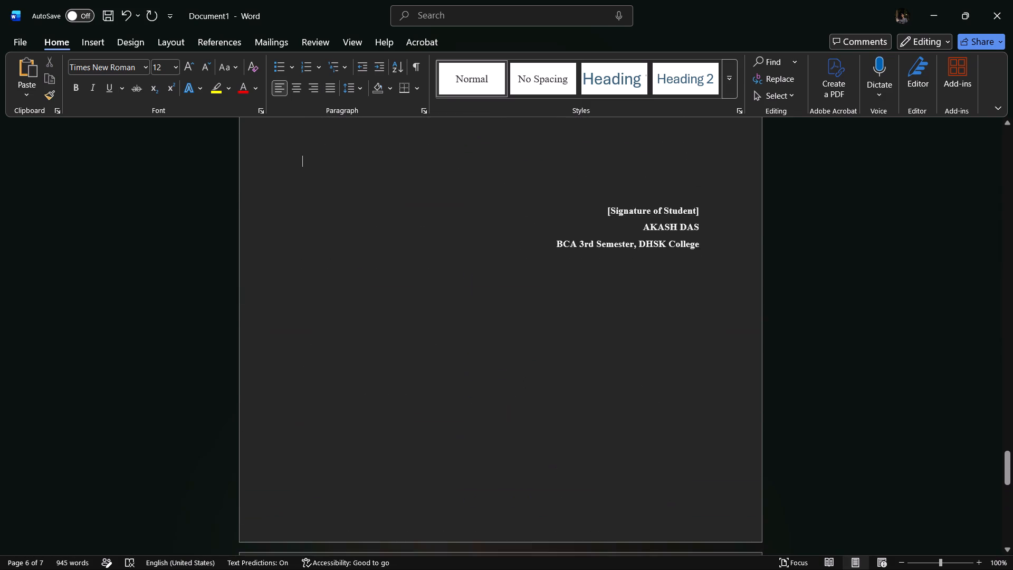
scroll(378, 355, "up", 8)
scroll(378, 355, "down", 15)
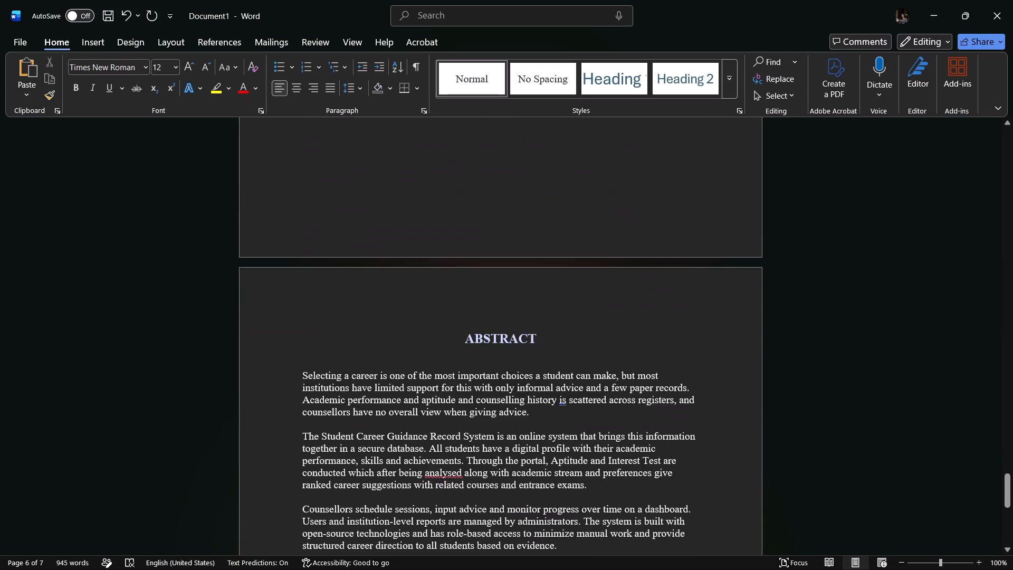
scroll(379, 358, "down", 4)
Set the line spacing of the three abstract paragraphs and the Key points line to 1.5.
left_click_drag(298, 240, 453, 396)
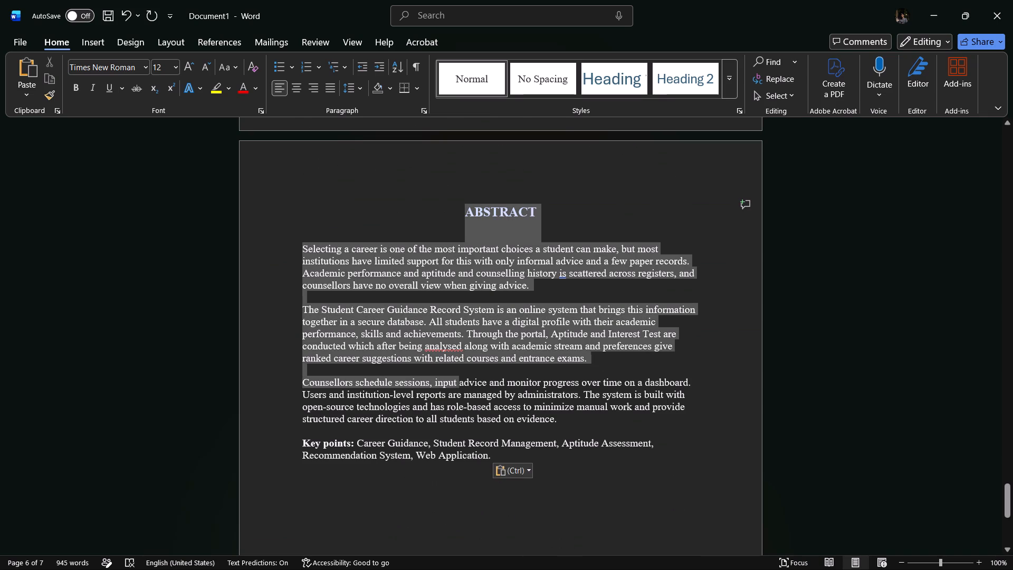
left_click_drag(453, 396, 482, 456)
left_click(497, 505)
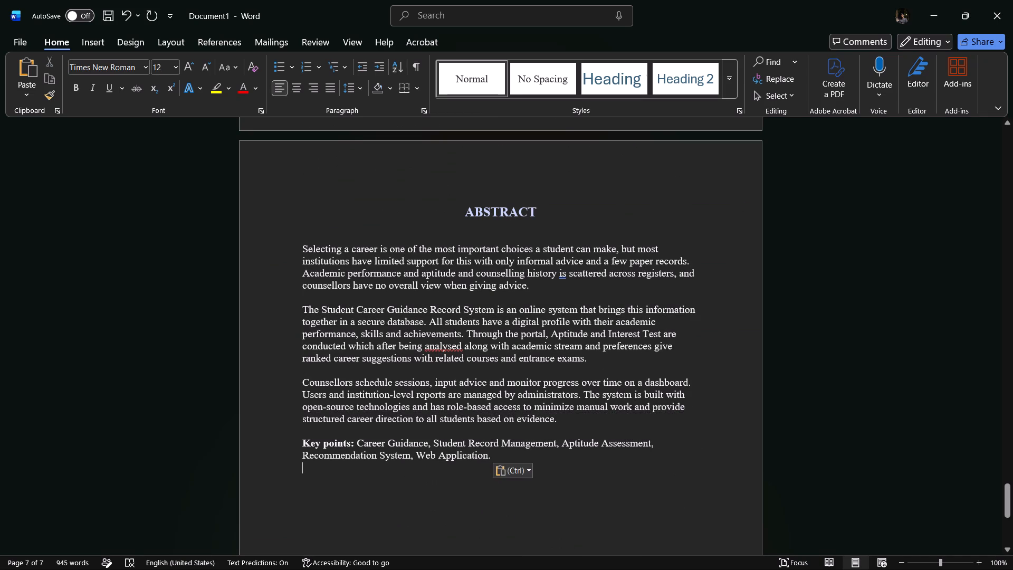
left_click_drag(292, 245, 482, 460)
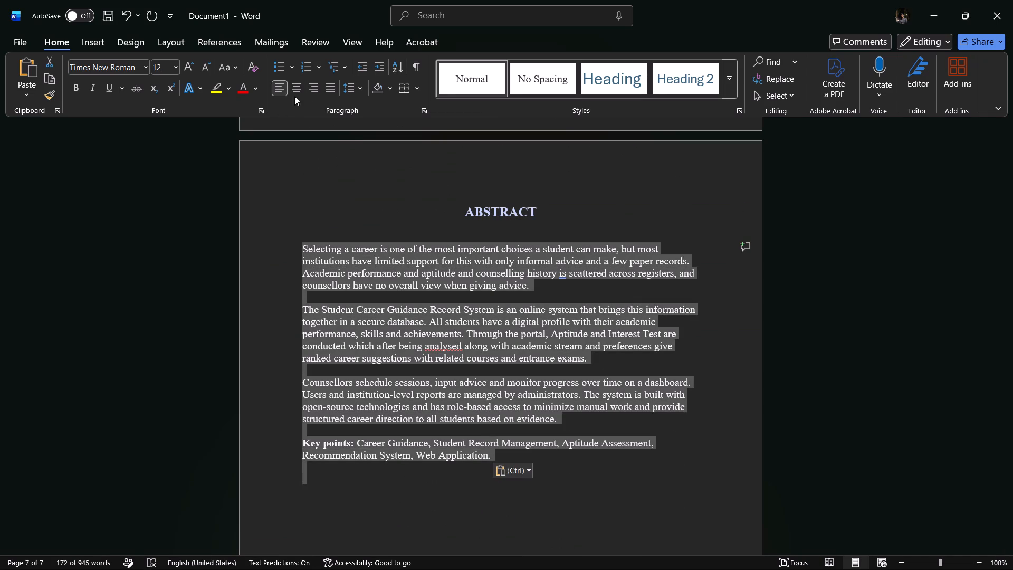
left_click(359, 89)
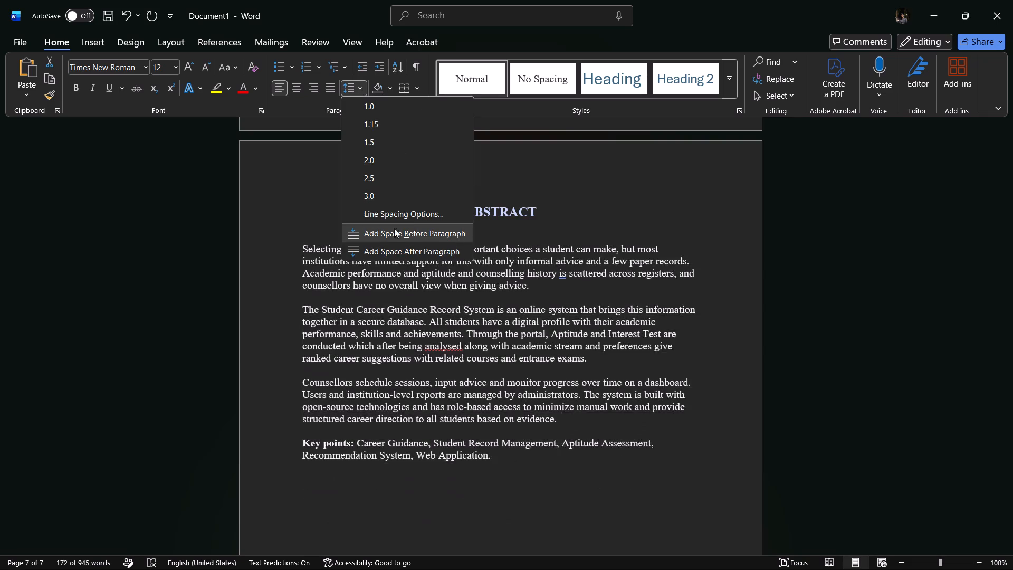
left_click(362, 147)
left_click(641, 203)
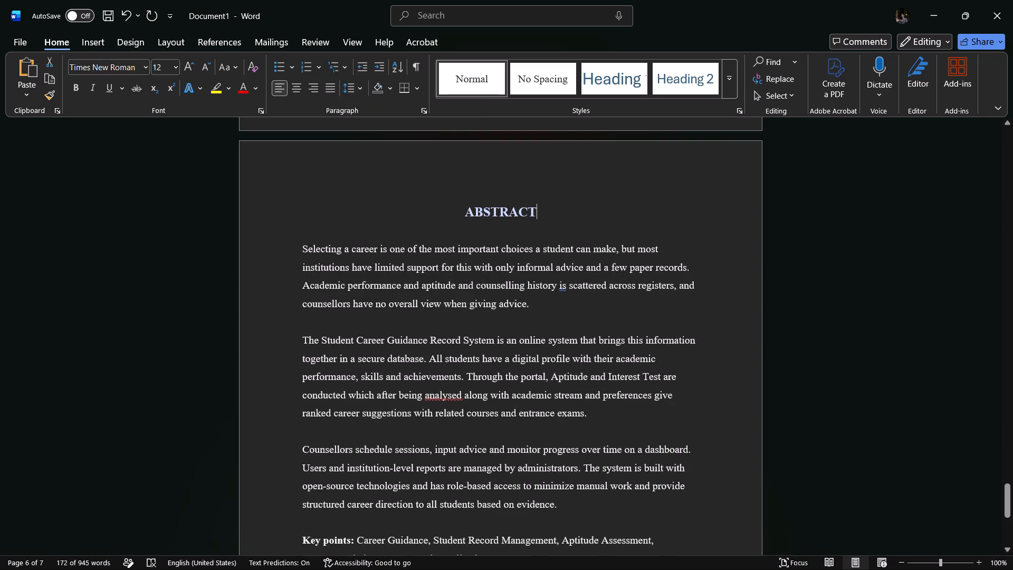
Examine the abstract text and Keywords lines in SRS_Project_Report_Template.docx and the Doctor Appointment Booking SRS document for reference.
scroll(611, 325, "down", 6)
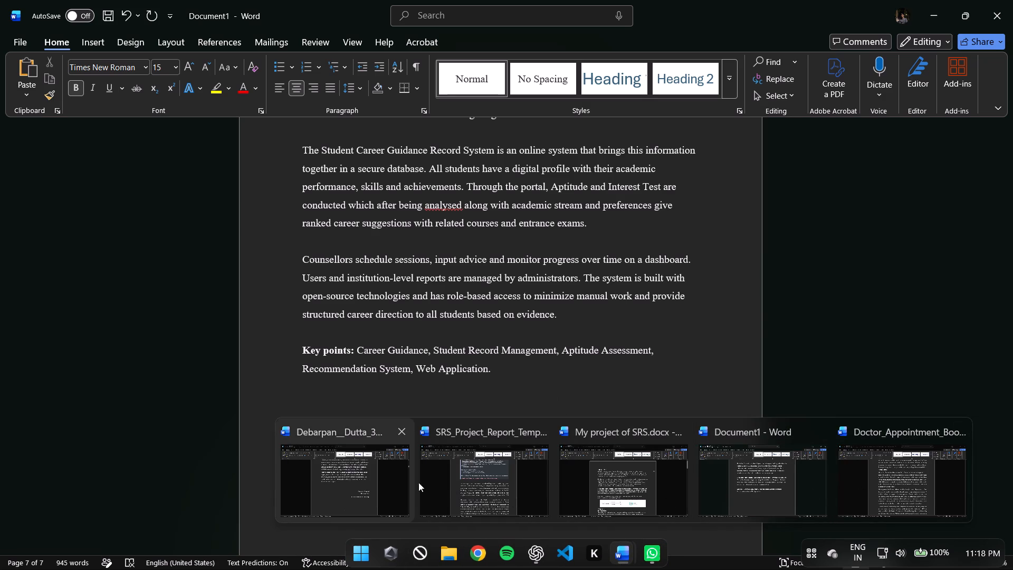
left_click(445, 481)
scroll(453, 465, "down", 15)
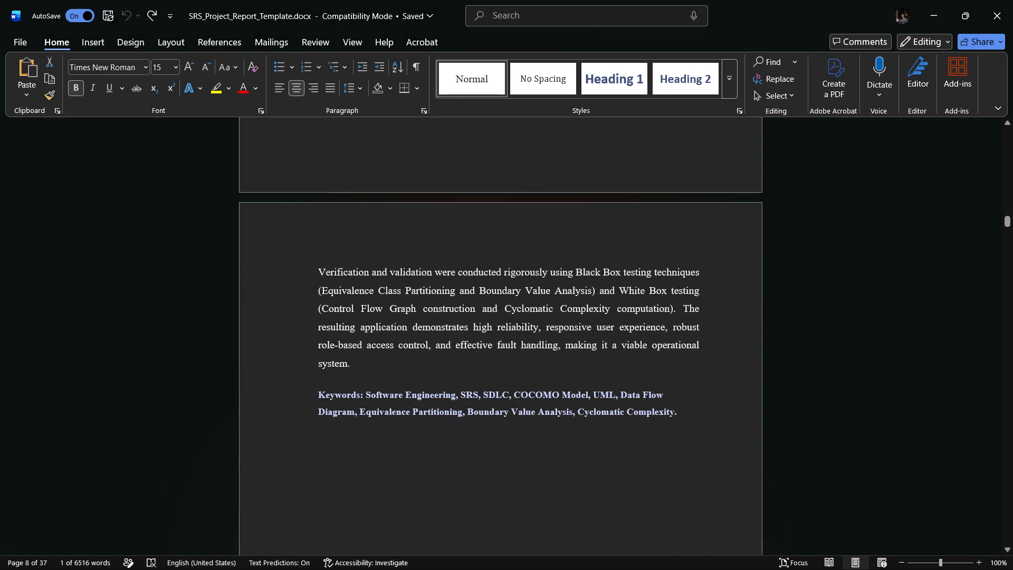
left_click(399, 475)
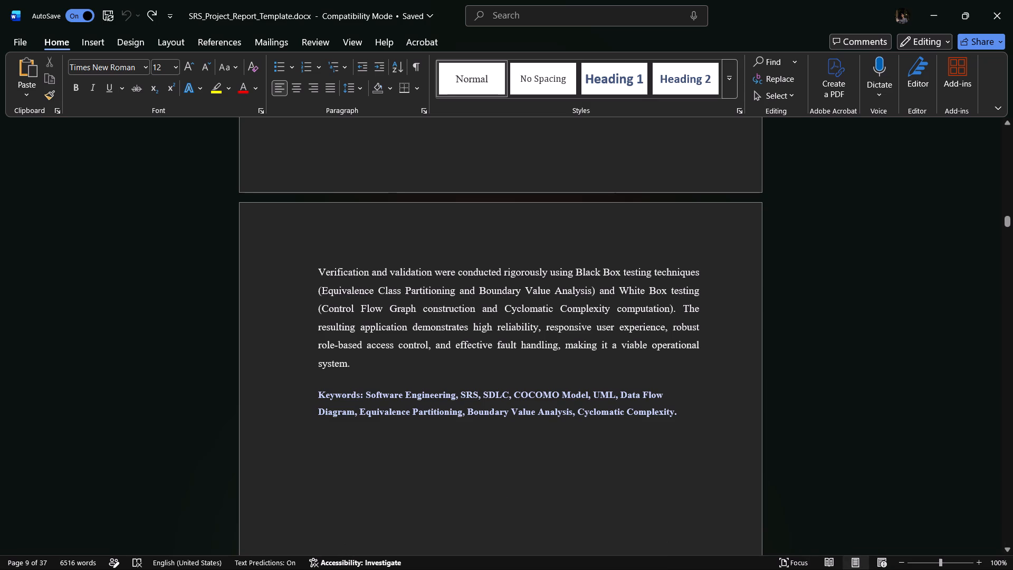
scroll(681, 486, "up", 9)
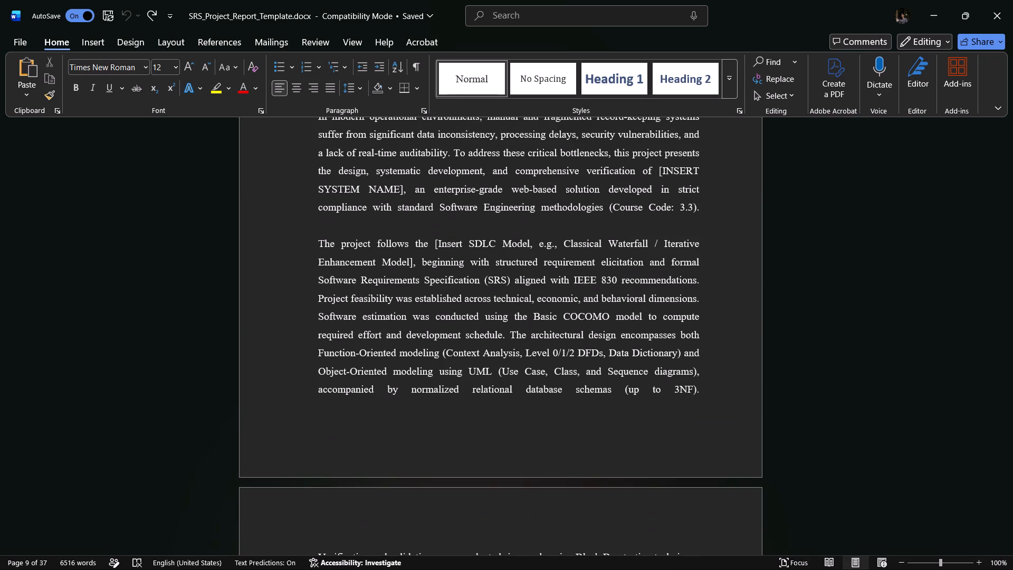
scroll(748, 458, "down", 5)
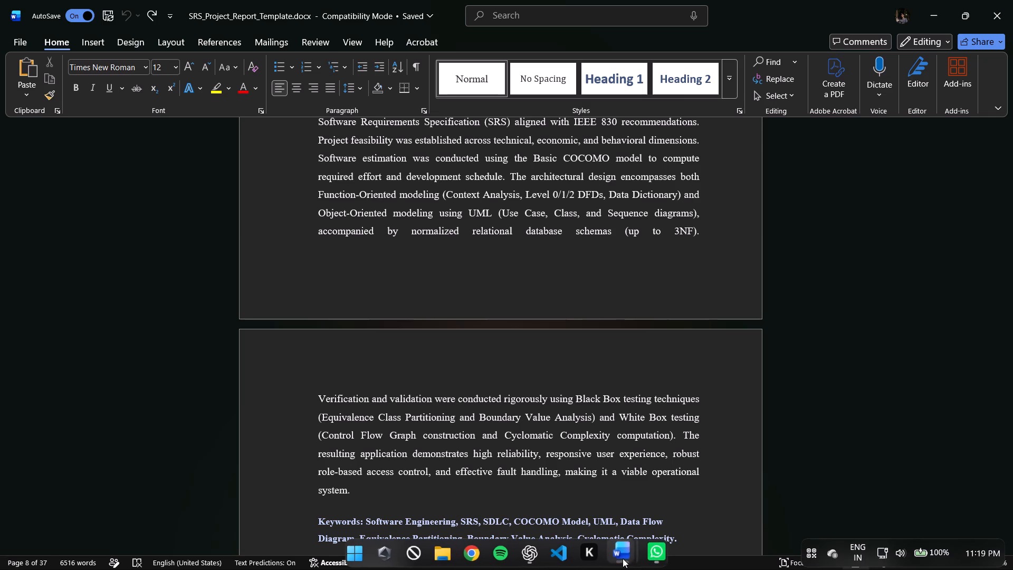
left_click(890, 477)
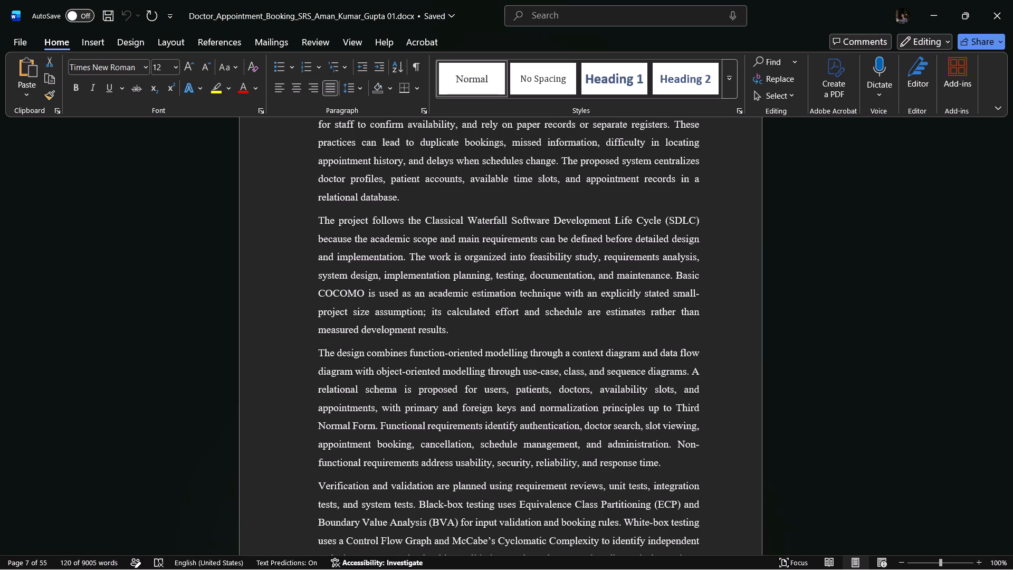
scroll(891, 476, "up", 11)
scroll(744, 435, "down", 9)
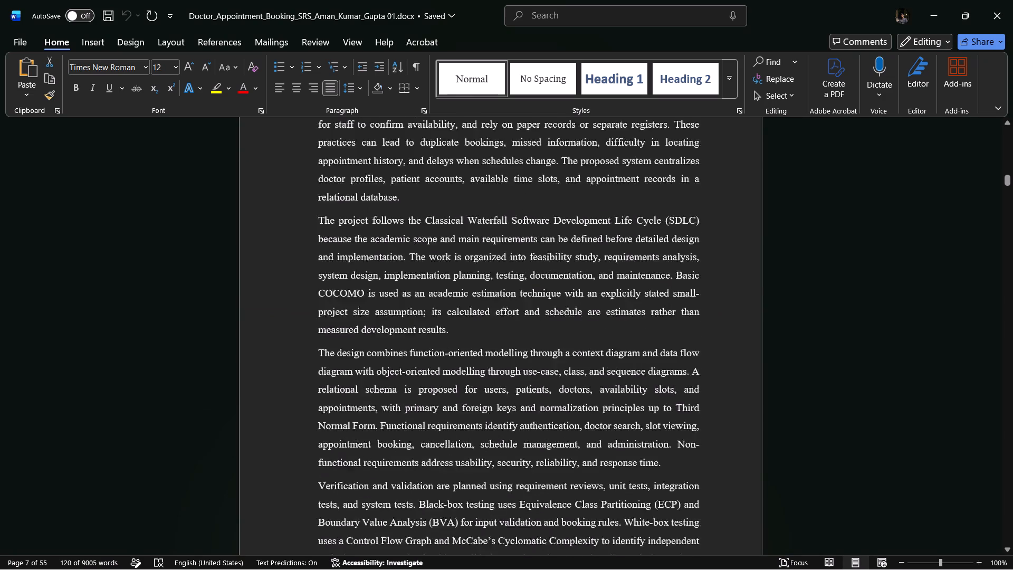
scroll(733, 429, "down", 19)
scroll(722, 422, "down", 4)
scroll(721, 419, "up", 10)
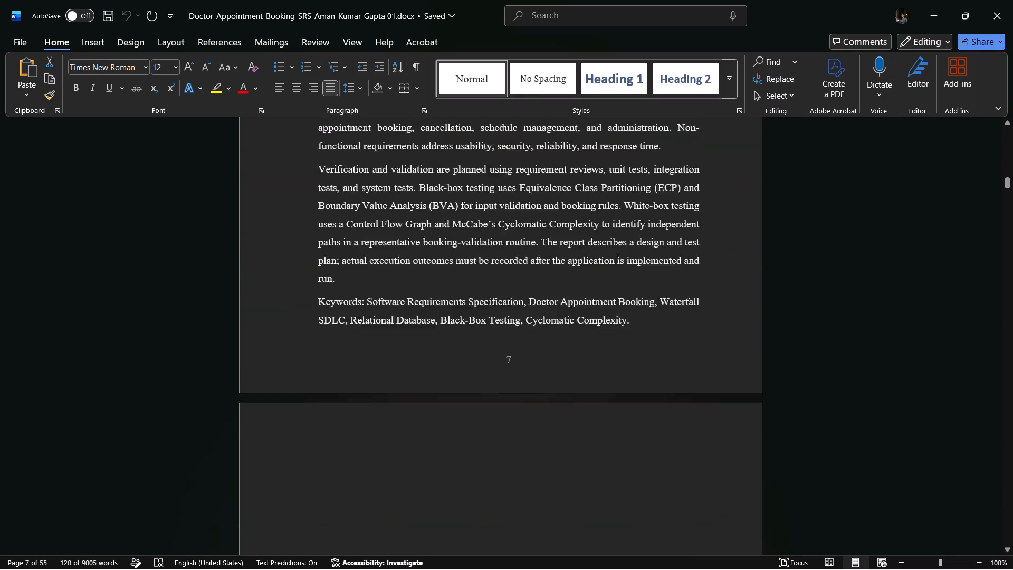
scroll(718, 420, "up", 13)
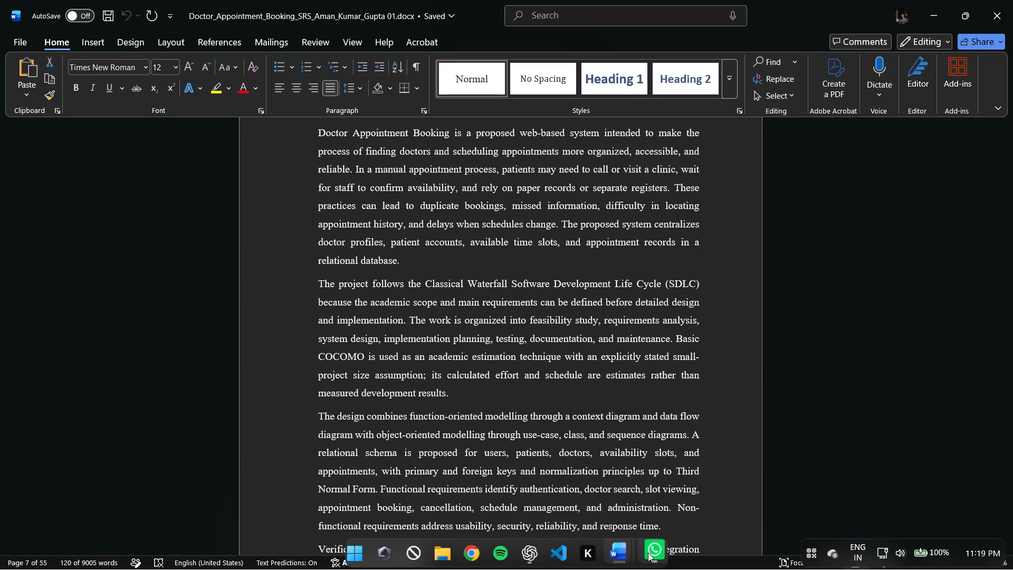
Switch back to Document1 and remove the Key points line below the last abstract paragraph.
left_click(773, 504)
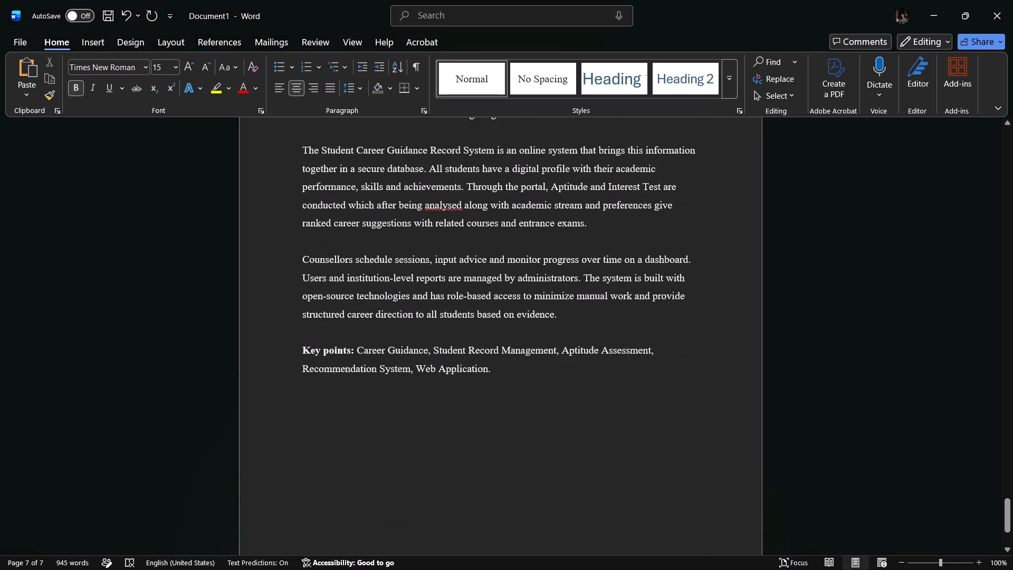
scroll(577, 356, "up", 5)
scroll(595, 343, "down", 3)
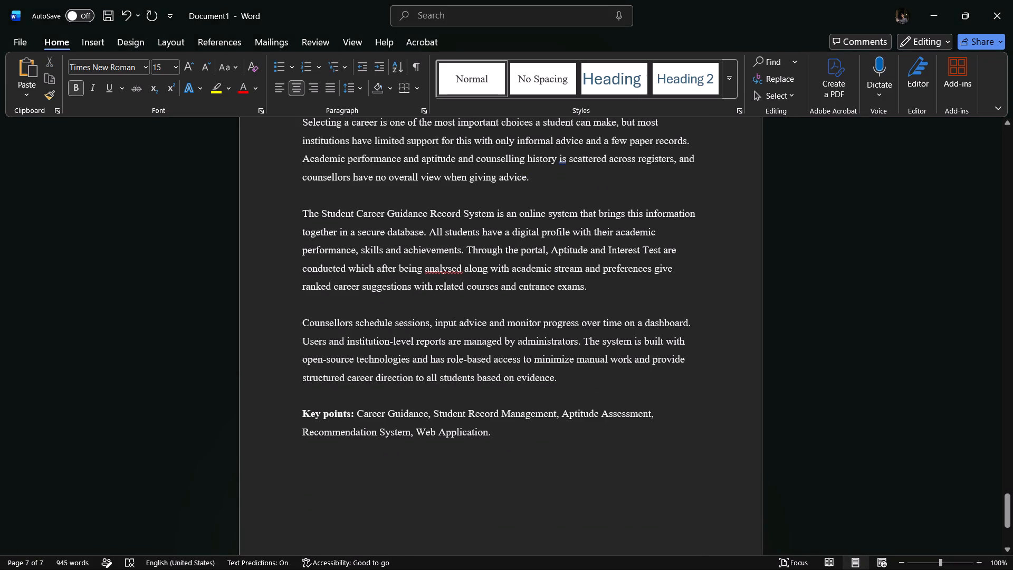
left_click_drag(298, 408, 492, 464)
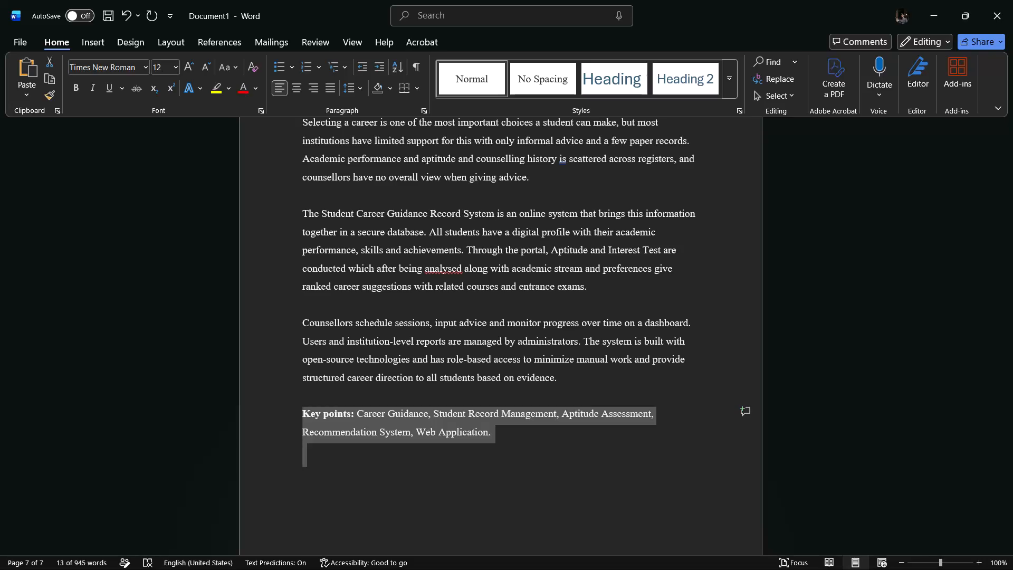
key("shift+bar")
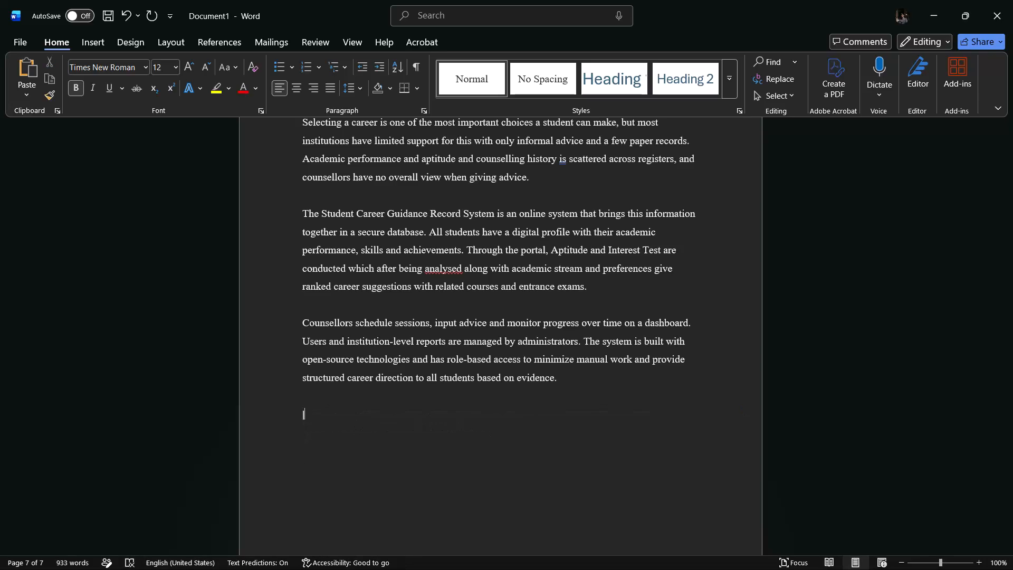
key("BackSpace")
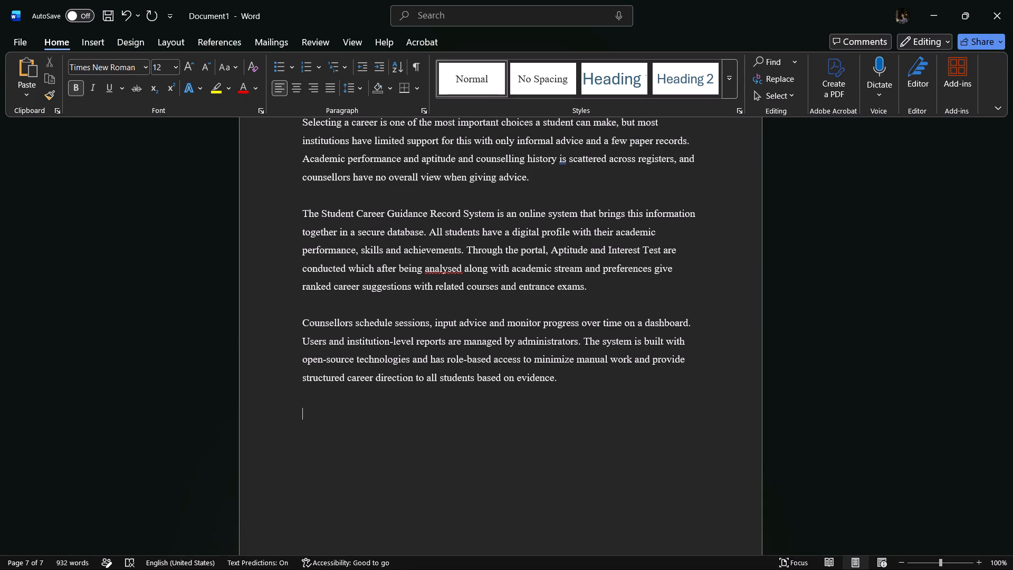
key("backslash")
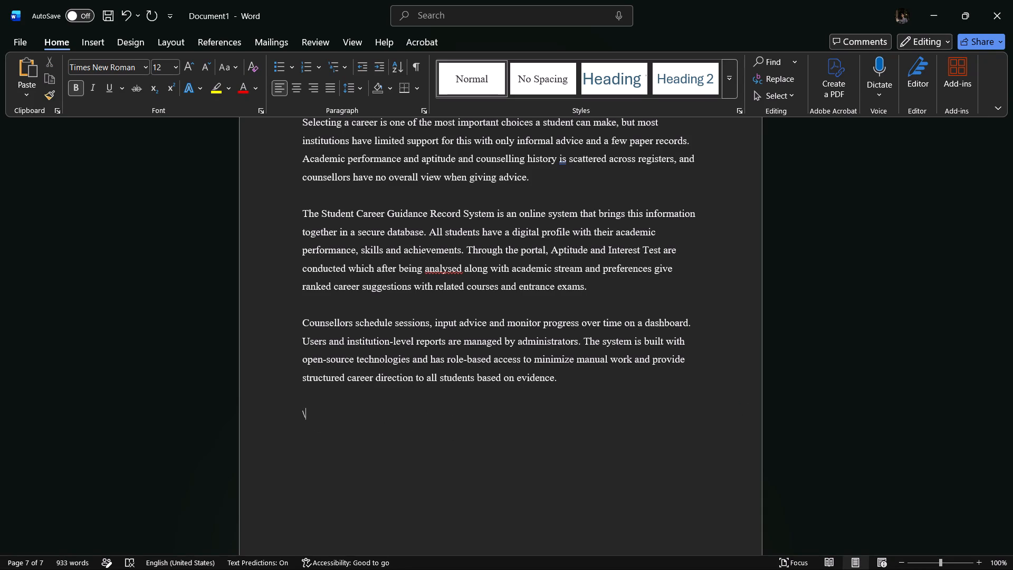
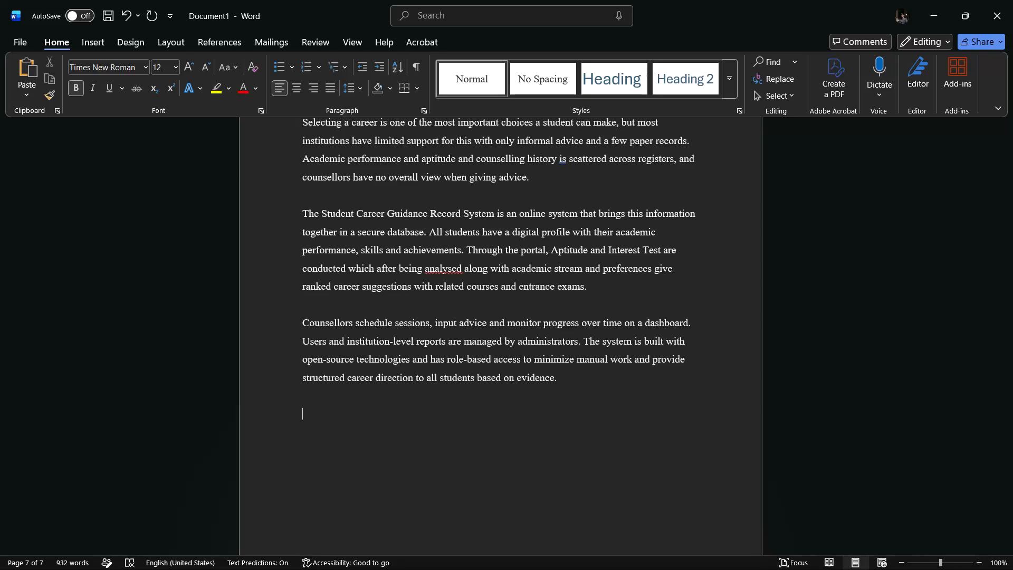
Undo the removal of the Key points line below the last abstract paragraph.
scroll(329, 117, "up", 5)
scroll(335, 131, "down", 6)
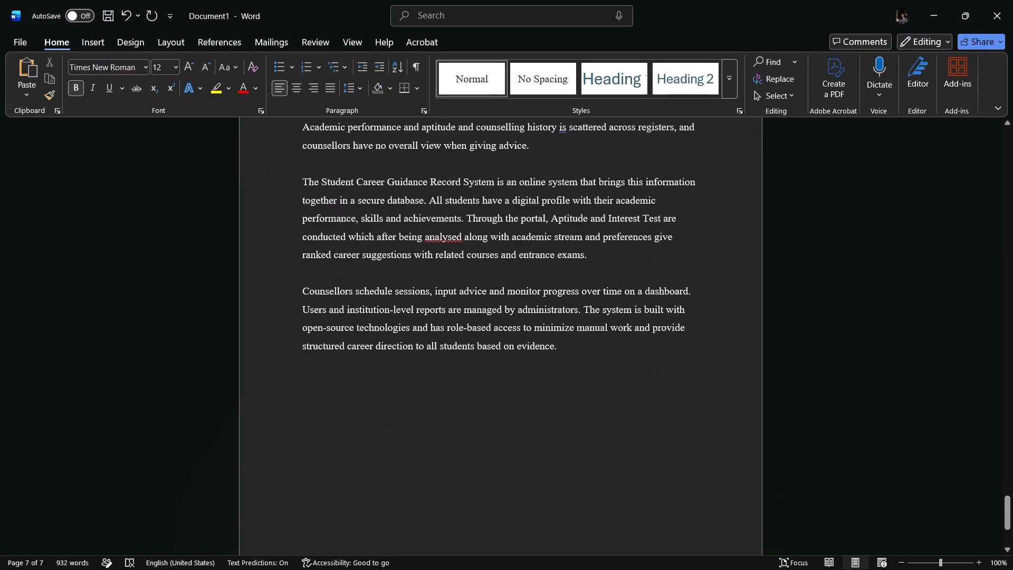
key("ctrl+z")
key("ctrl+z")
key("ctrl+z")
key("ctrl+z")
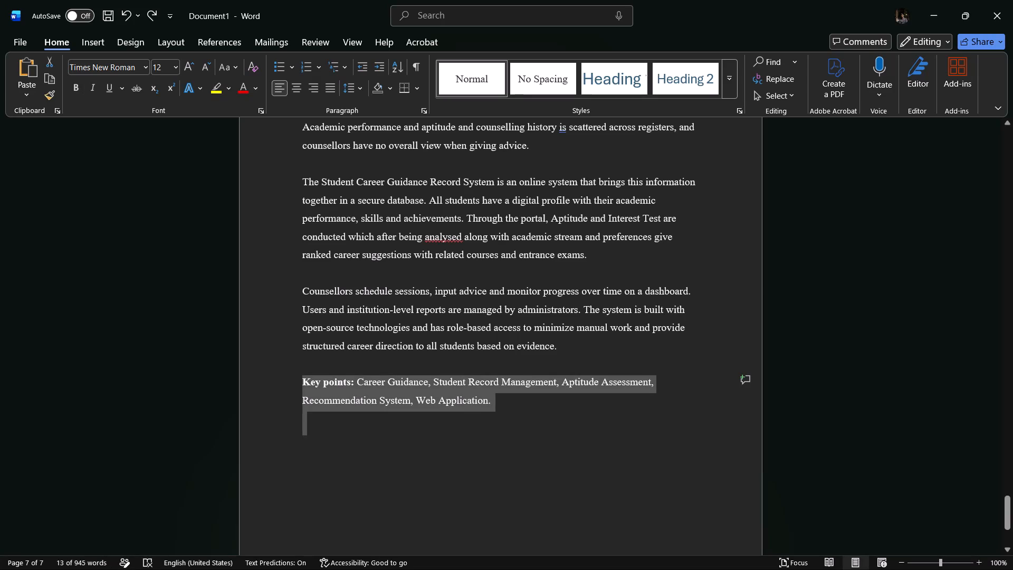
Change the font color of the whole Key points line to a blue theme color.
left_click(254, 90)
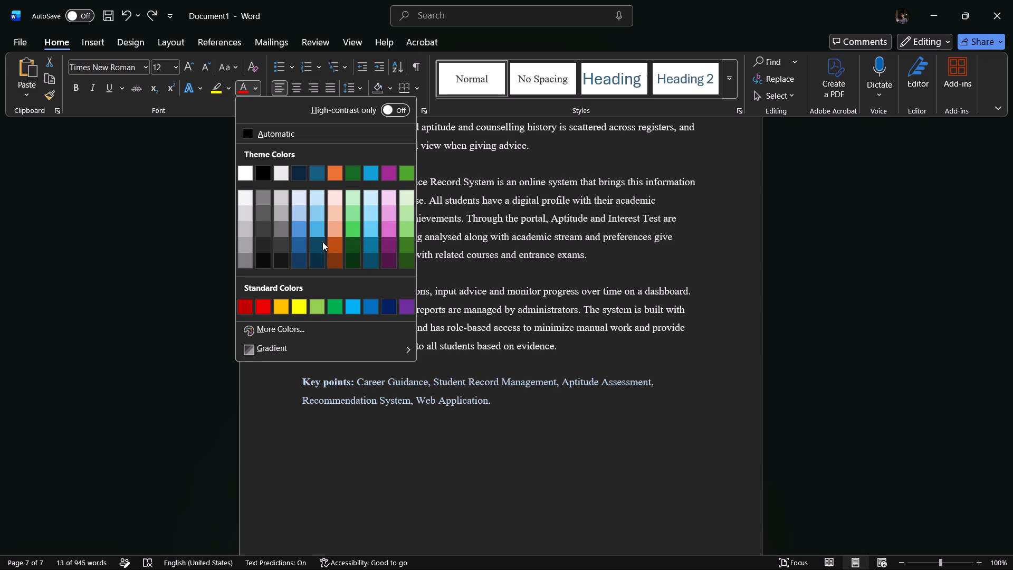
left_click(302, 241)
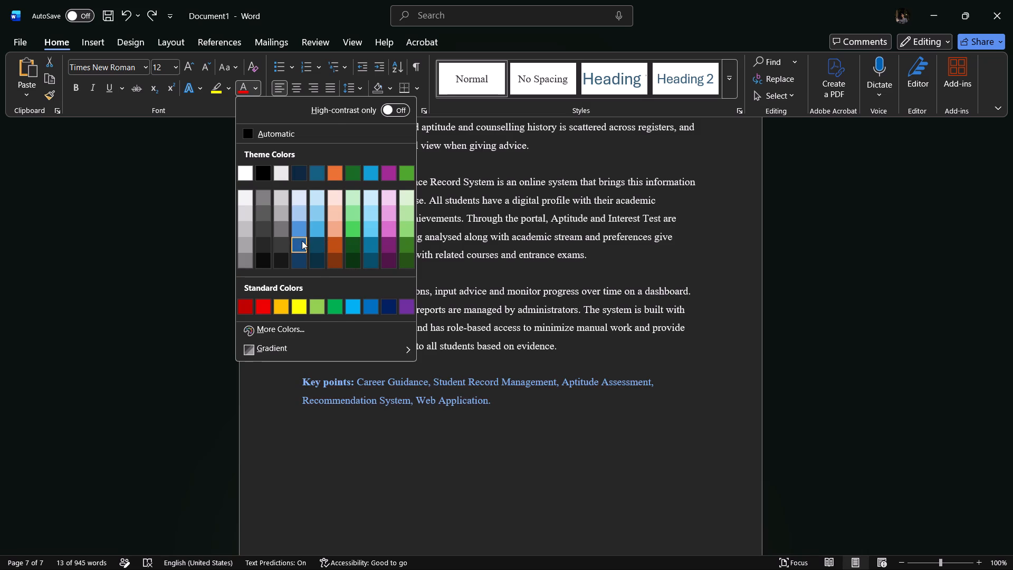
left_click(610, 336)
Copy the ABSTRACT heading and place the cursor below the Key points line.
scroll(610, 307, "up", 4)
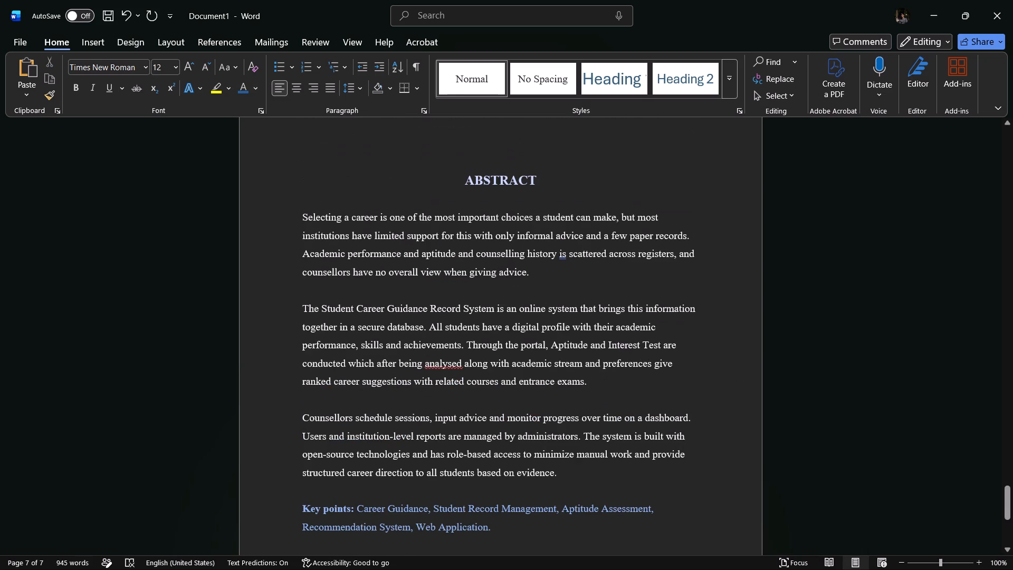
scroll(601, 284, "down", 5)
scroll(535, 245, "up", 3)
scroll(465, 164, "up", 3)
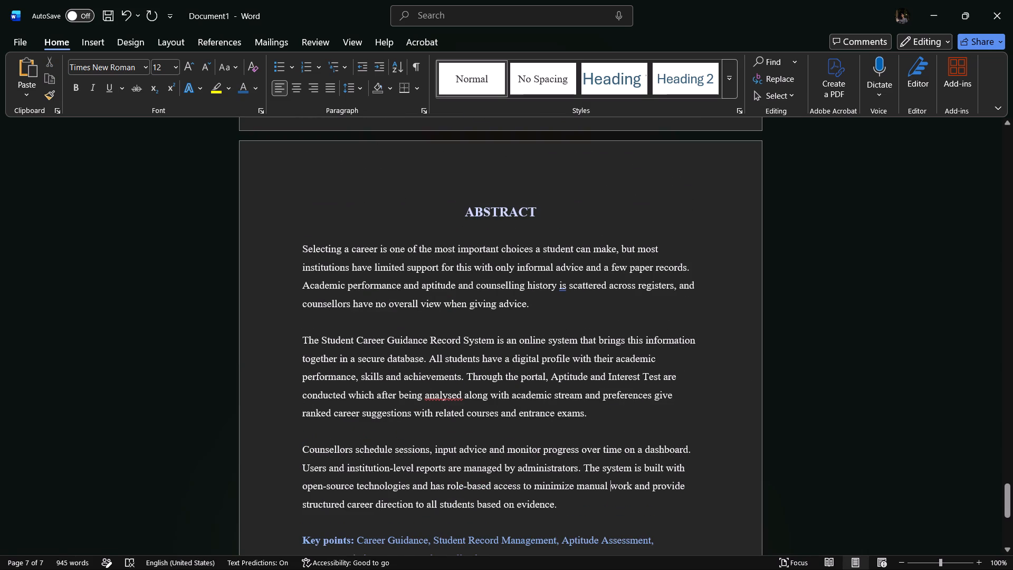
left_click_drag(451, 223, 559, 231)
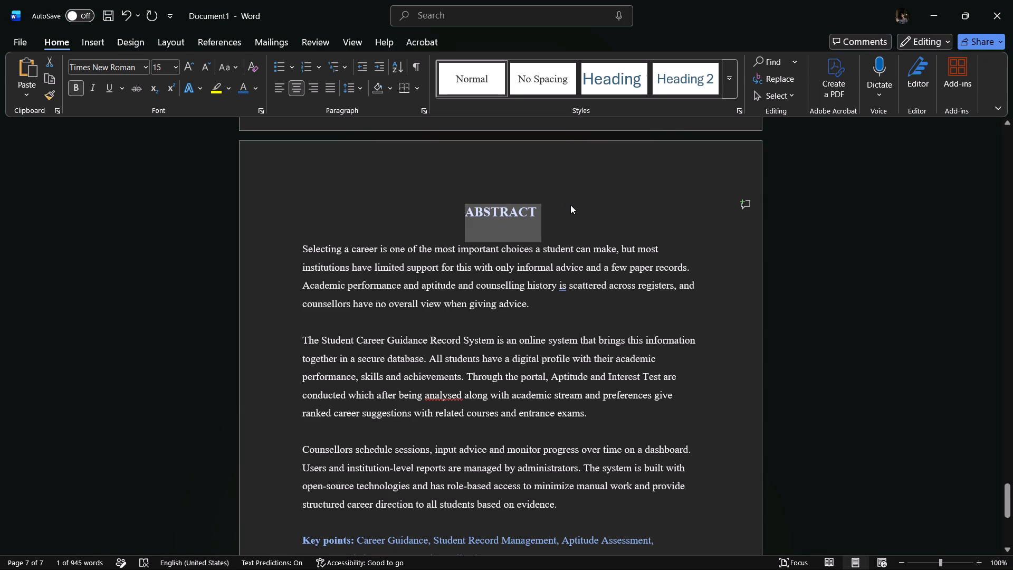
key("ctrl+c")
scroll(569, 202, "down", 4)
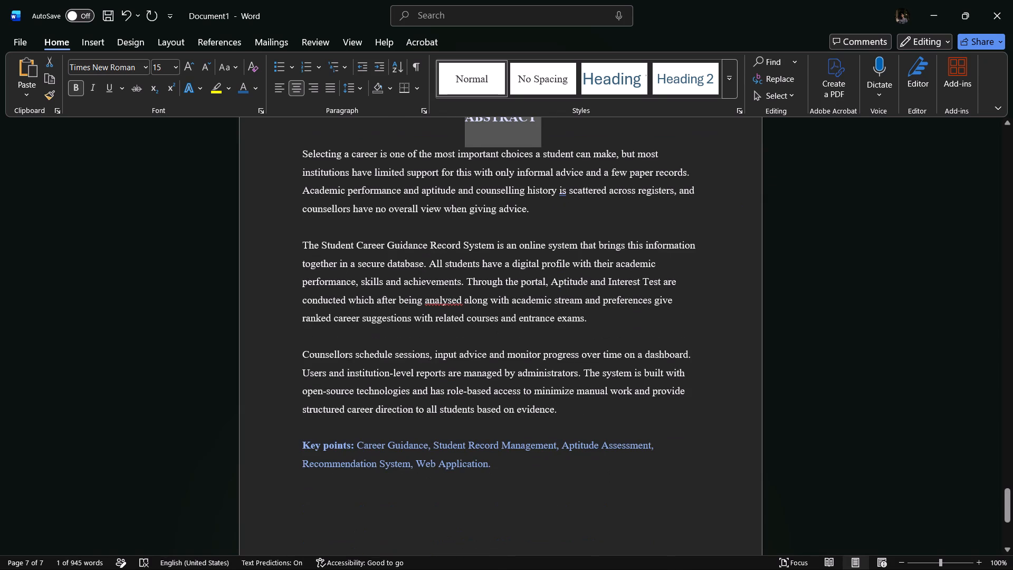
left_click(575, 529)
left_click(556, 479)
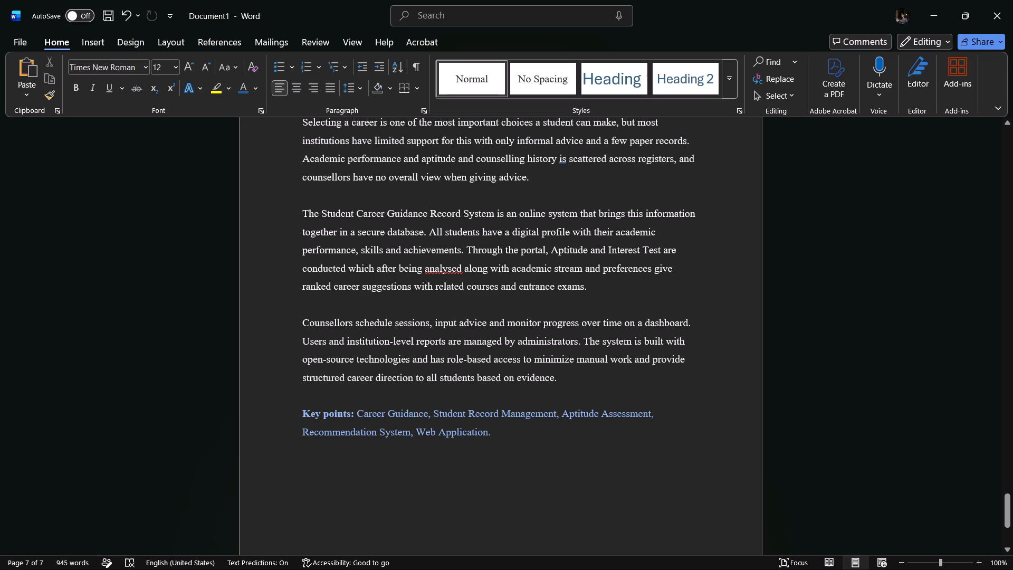
Examine the abstract and Chapter 1 text in My project of SRS.docx for reference.
left_click_drag(300, 408, 516, 448)
left_click(504, 503)
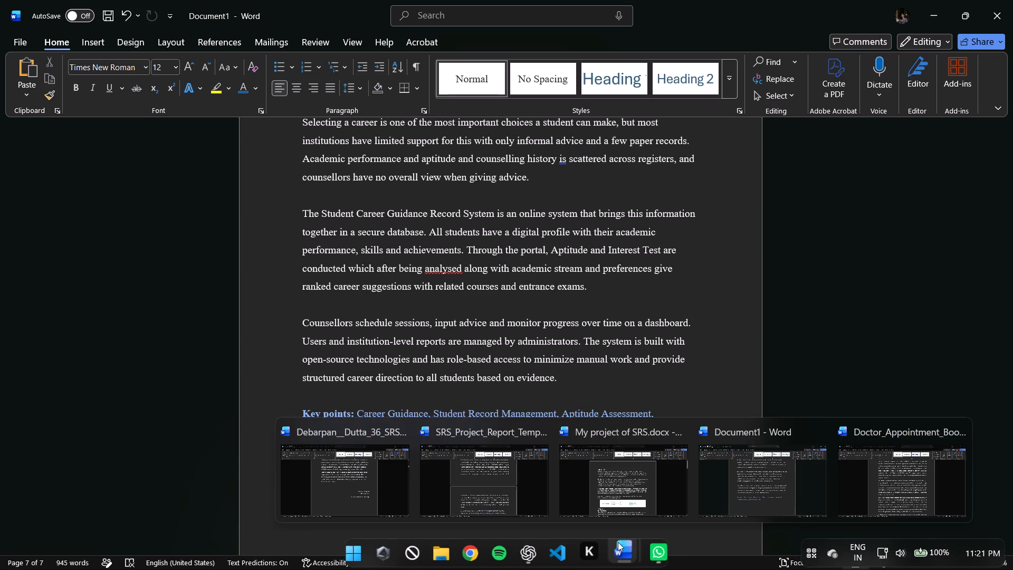
left_click(646, 474)
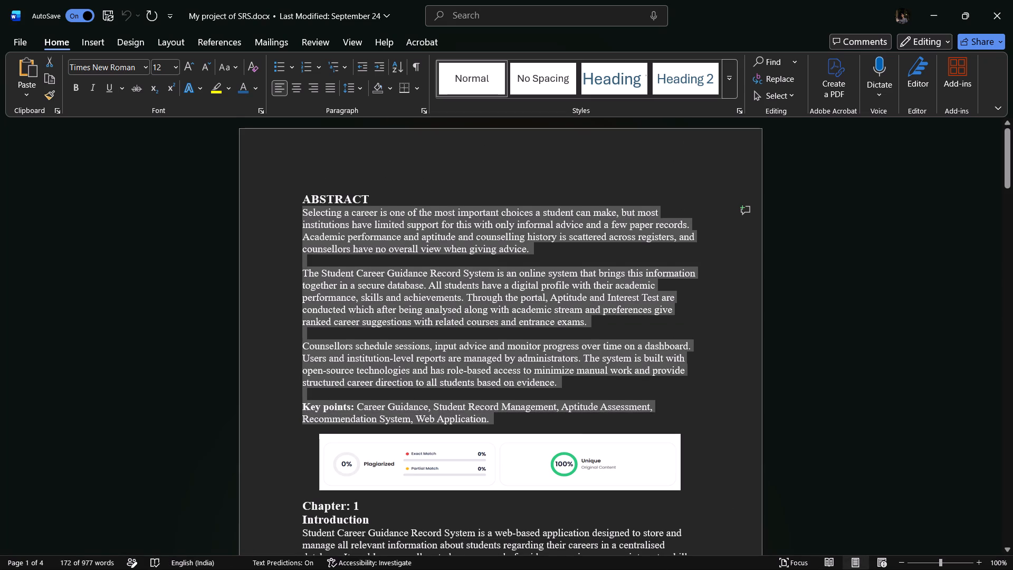
scroll(605, 477, "down", 14)
scroll(601, 479, "up", 4)
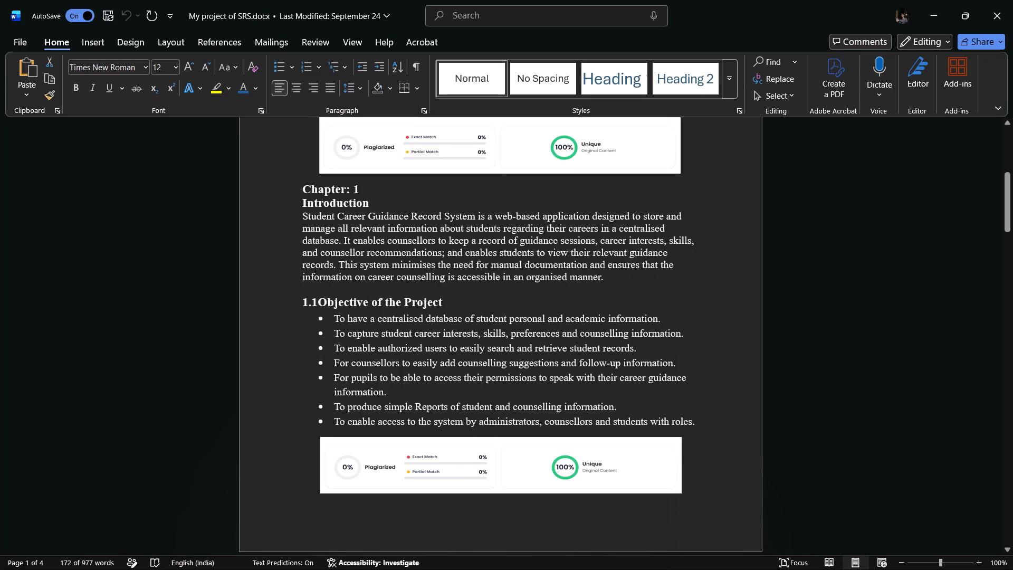
scroll(601, 479, "up", 6)
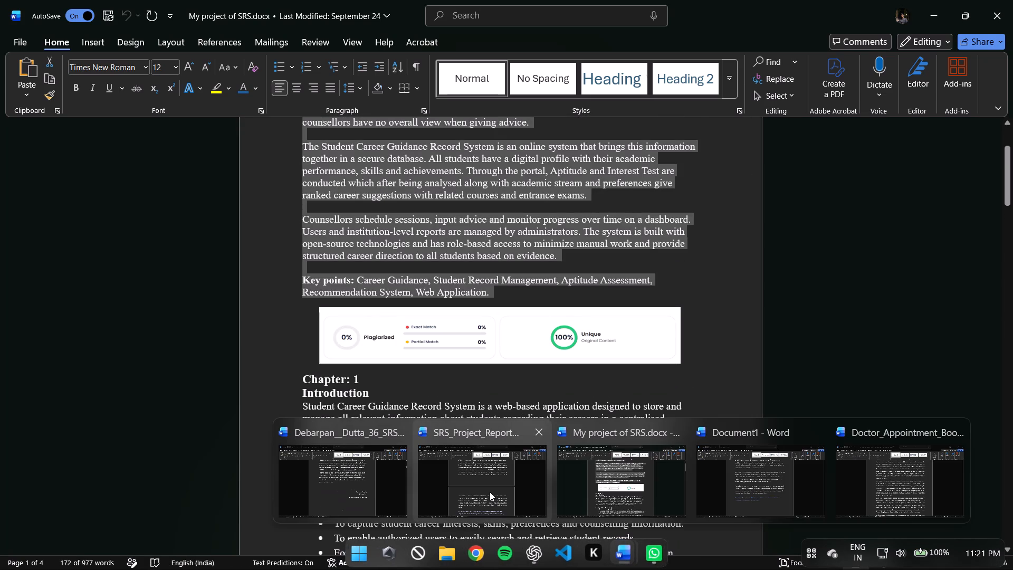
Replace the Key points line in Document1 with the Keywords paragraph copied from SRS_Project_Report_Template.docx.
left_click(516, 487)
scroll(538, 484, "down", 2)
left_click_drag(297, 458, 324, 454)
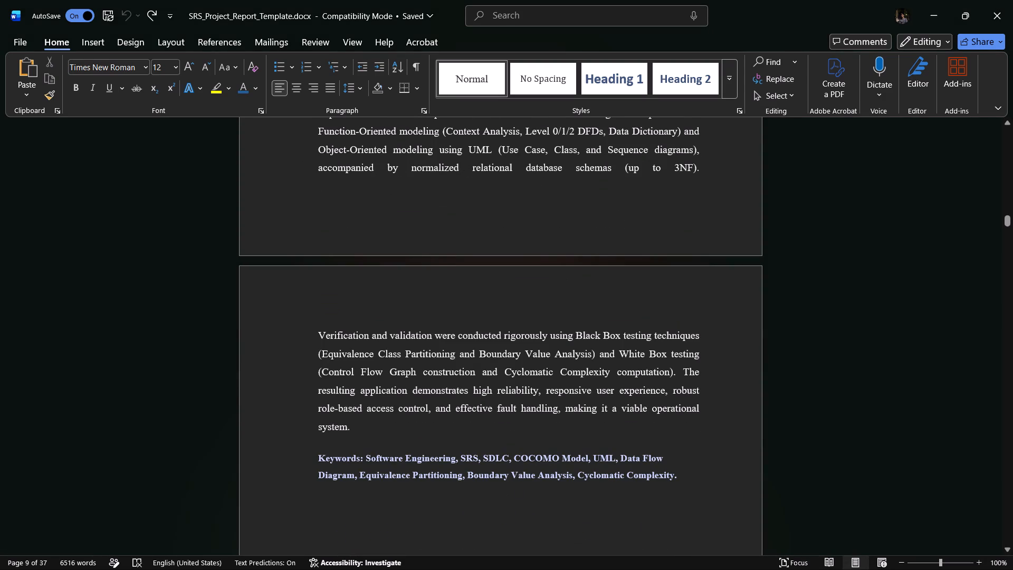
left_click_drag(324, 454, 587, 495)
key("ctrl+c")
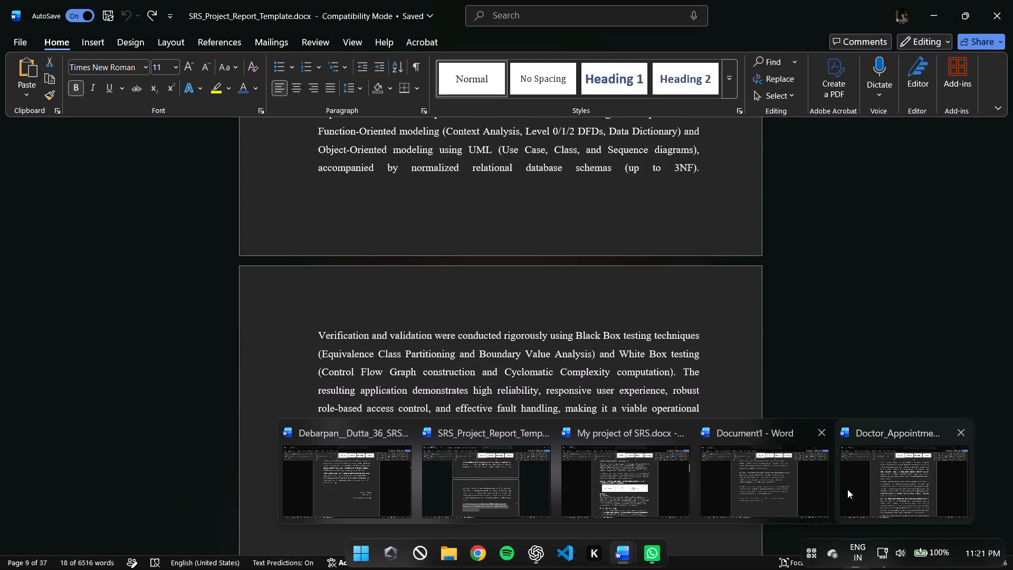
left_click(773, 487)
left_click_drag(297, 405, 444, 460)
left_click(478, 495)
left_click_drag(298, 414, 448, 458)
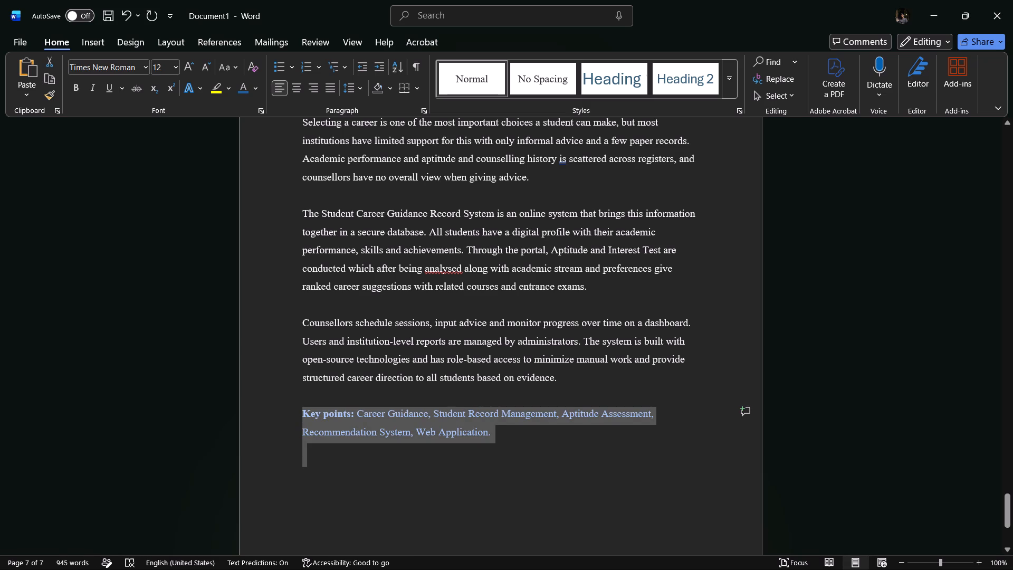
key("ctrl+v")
Replace the Keywords paragraph in Document1 with the Key points line copied from My project of SRS.docx.
scroll(464, 424, "up", 7)
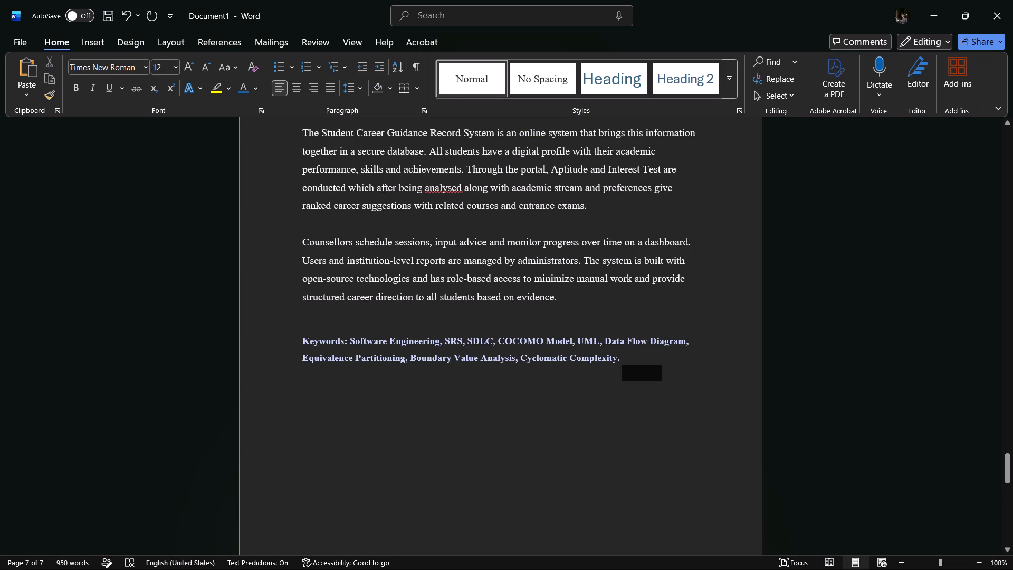
left_click_drag(296, 341, 605, 376)
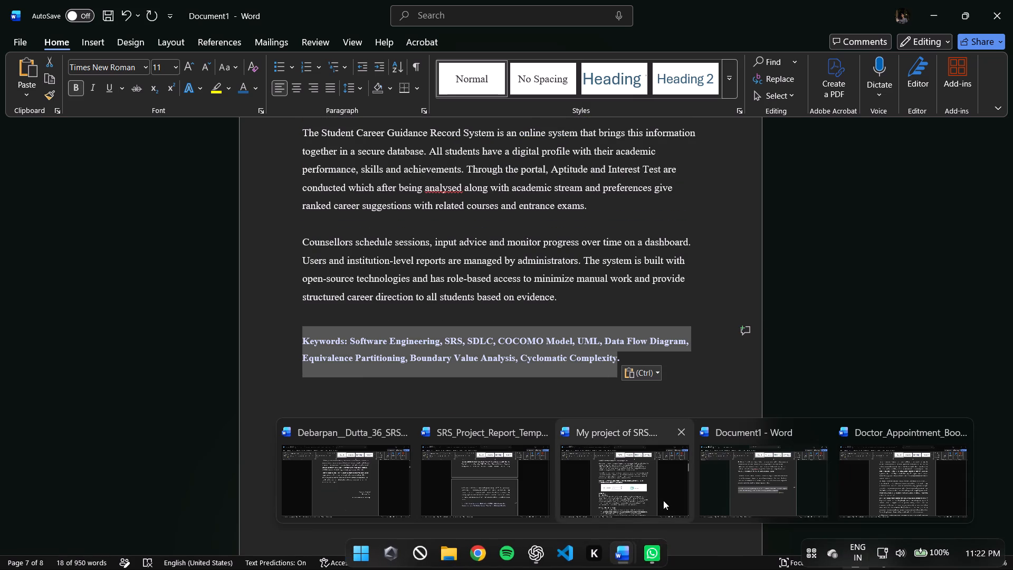
left_click(647, 497)
left_click(276, 329)
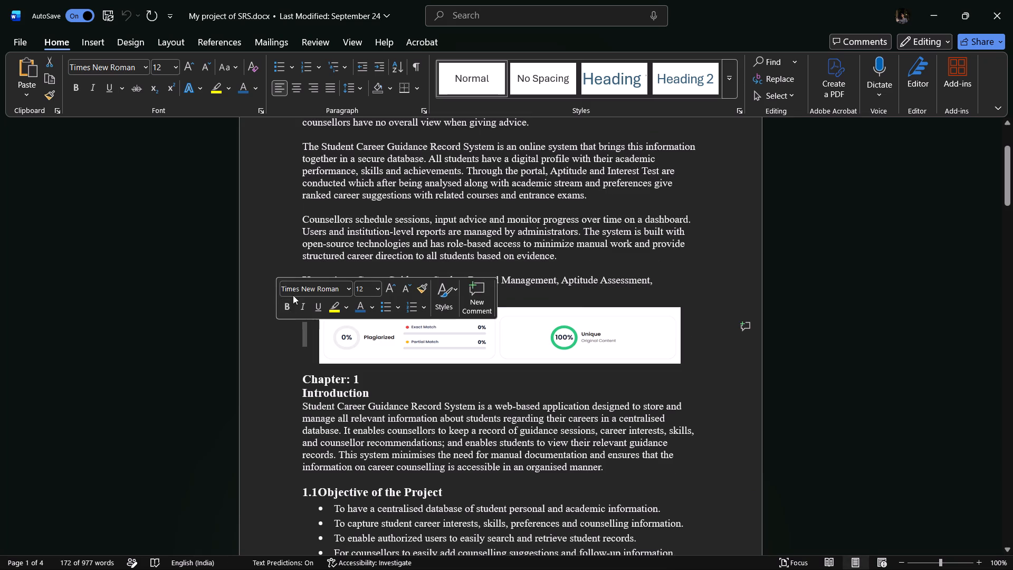
left_click(224, 277)
left_click(297, 278)
left_click_drag(297, 278, 451, 294)
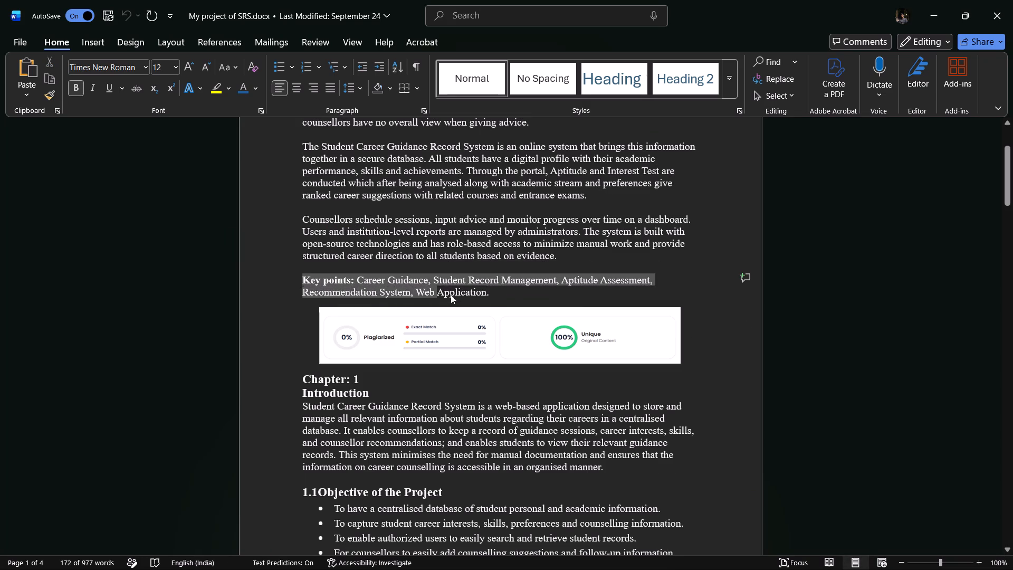
left_click_drag(451, 294, 493, 299)
left_click(498, 294)
left_click_drag(300, 278, 303, 278)
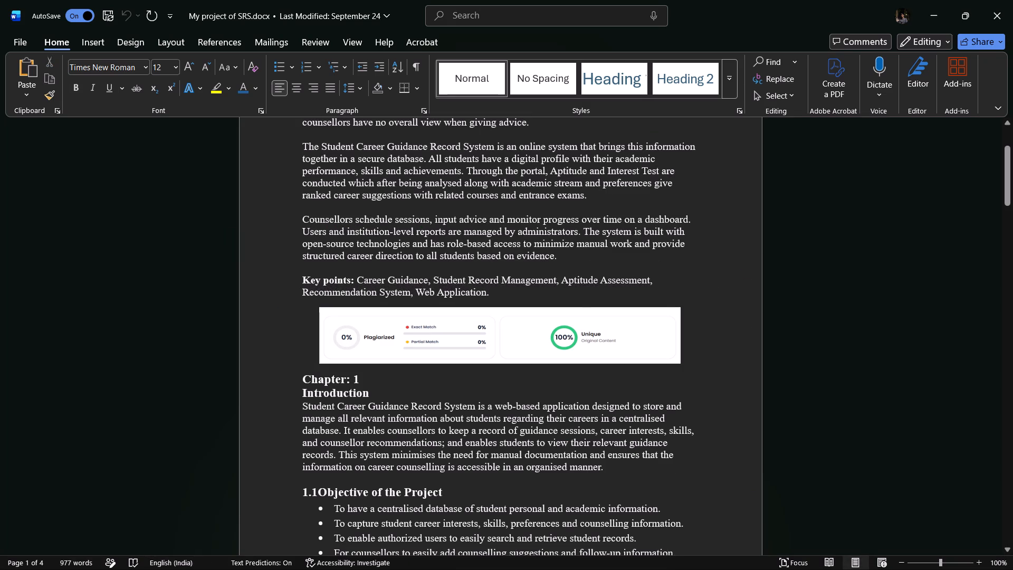
left_click_drag(303, 278, 497, 291)
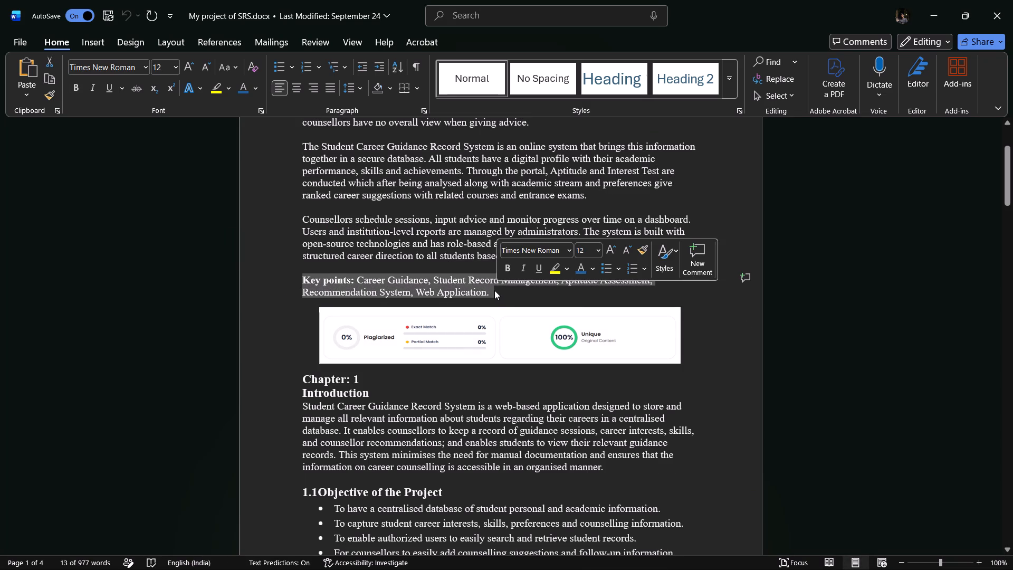
key("ctrl+c")
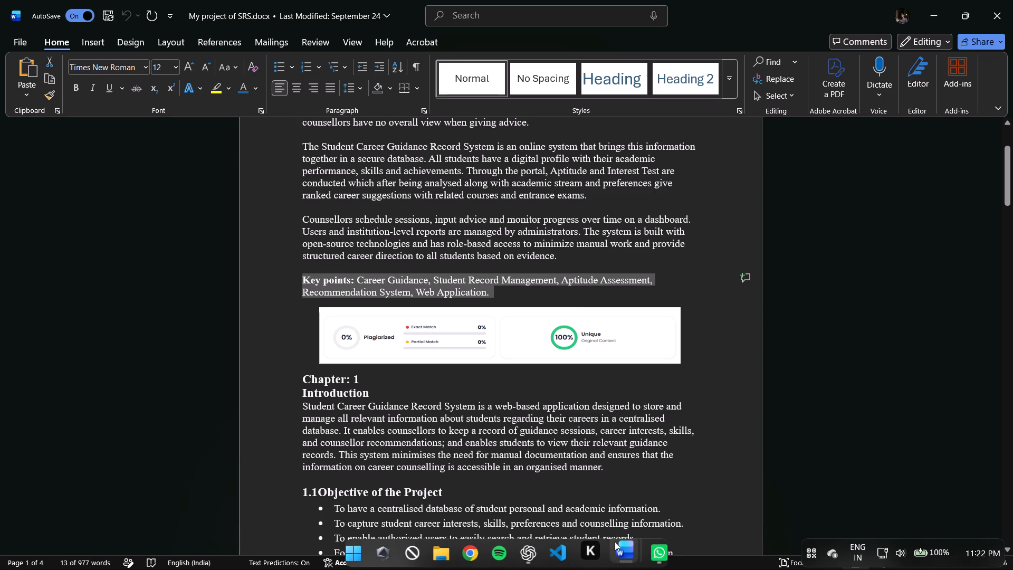
left_click(780, 496)
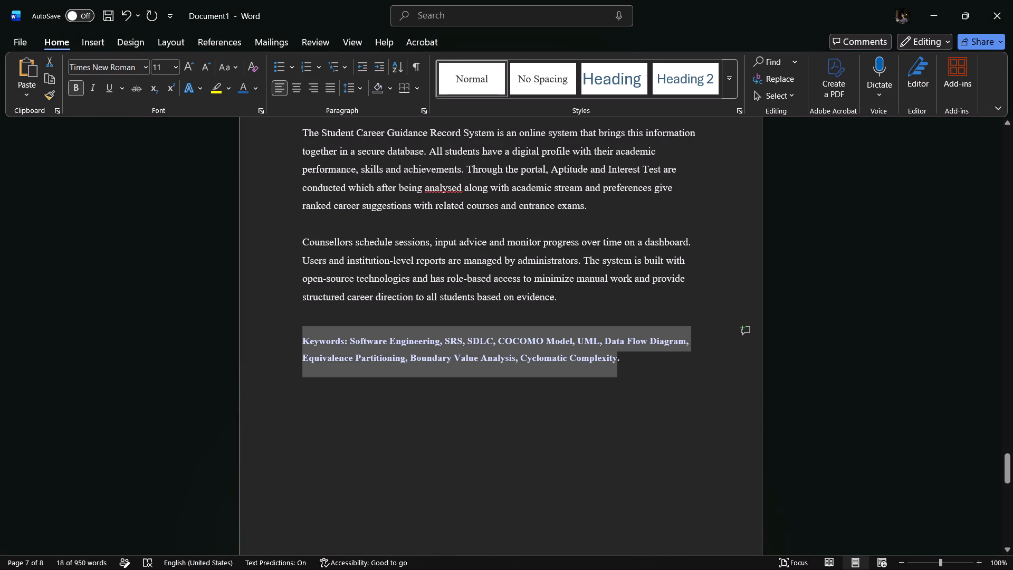
key("ctrl+v")
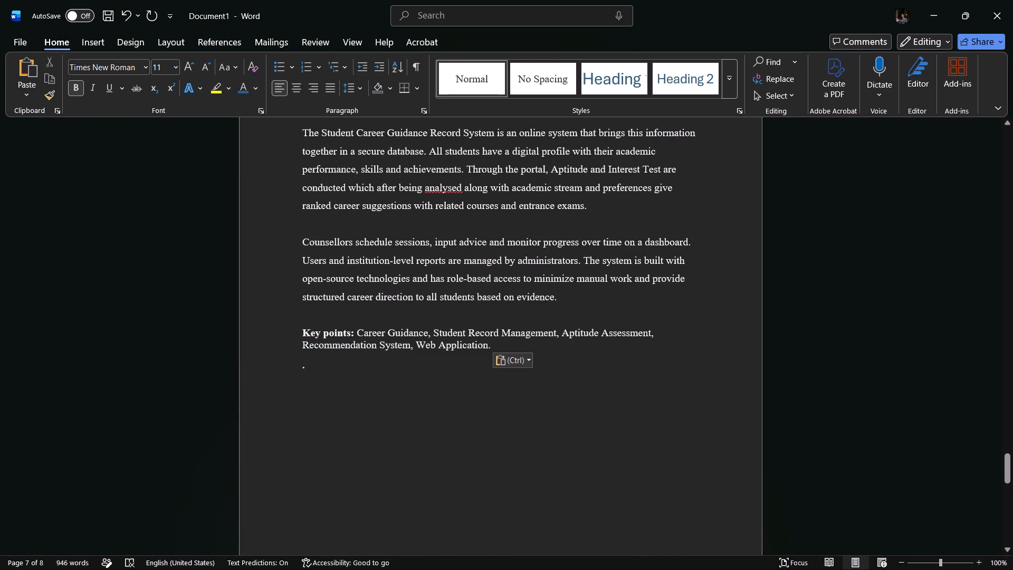
Delete the stray full stop left below the Key points line.
left_click(439, 426)
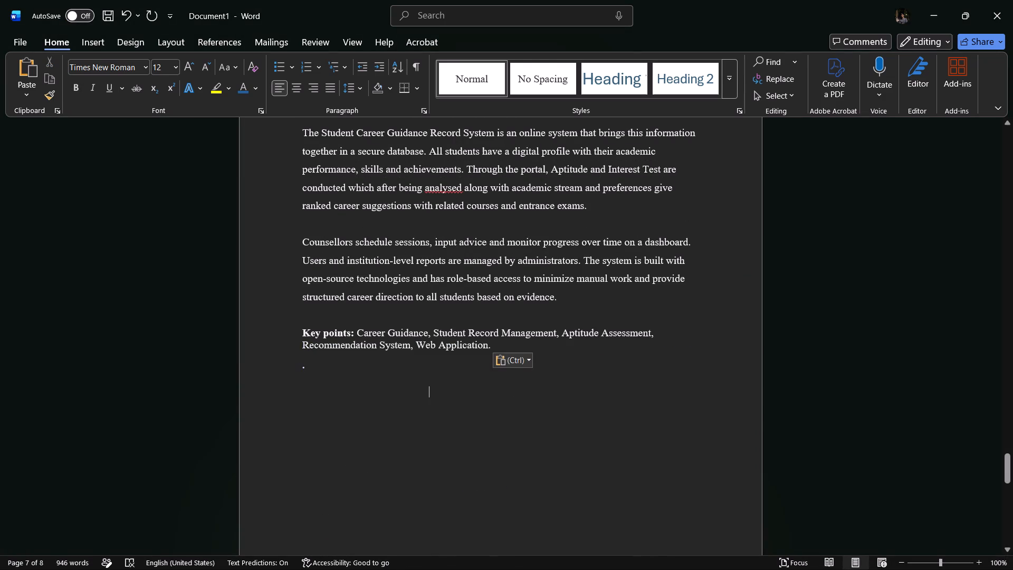
key("BackSpace")
key("BackSpace")
key("BackSpace")
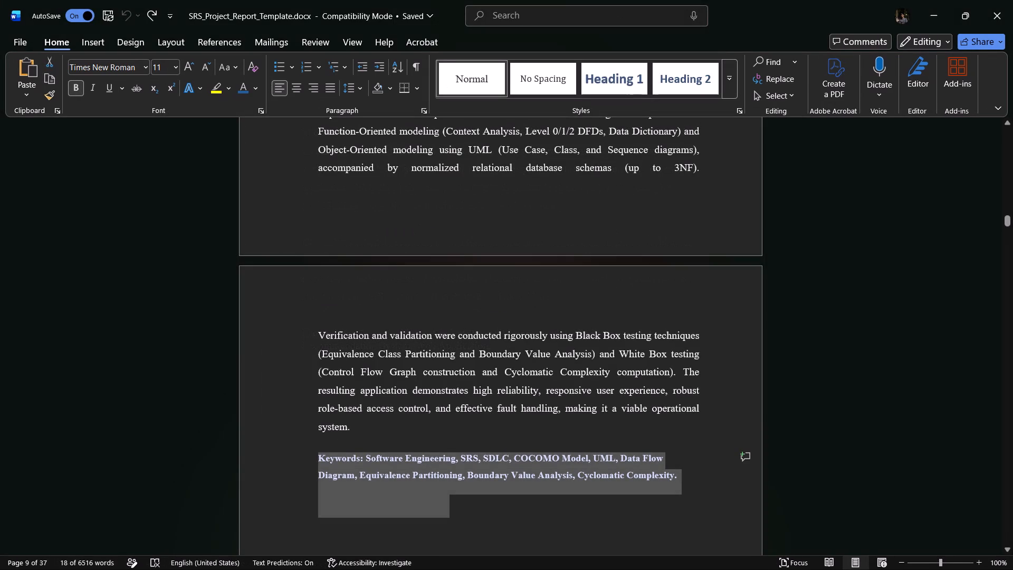
Examine the Mandatory Report Formatting Specifications table in SRS_Project_Report_Template.docx, covering paper size, margins, typography and line spacing.
key("Down")
key("Down")
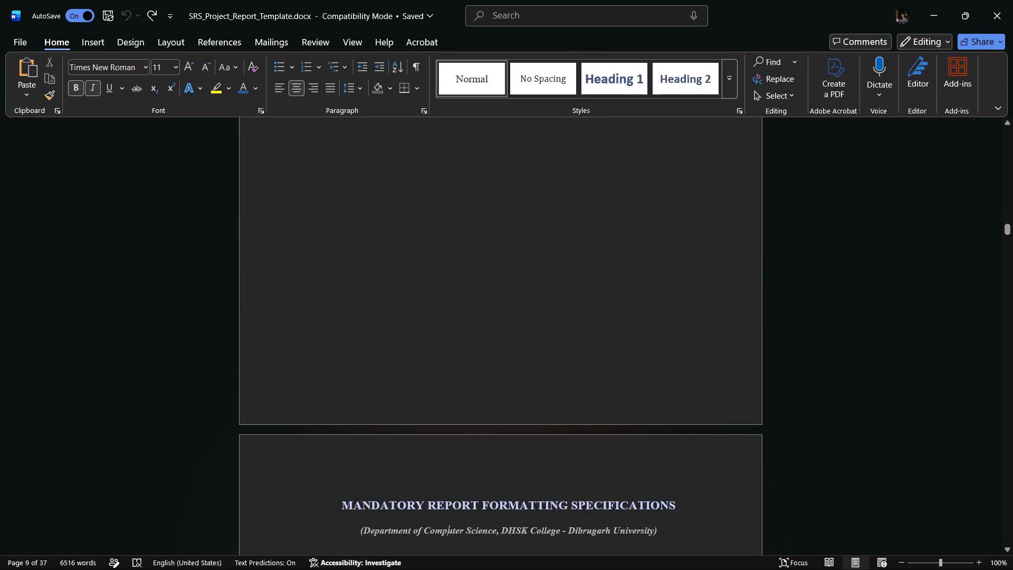
key("Down")
key("Down")
key("Down")
key("Down")
key("Down")
key("Down")
key("Down")
key("Down")
key("Down")
key("Down")
key("Down")
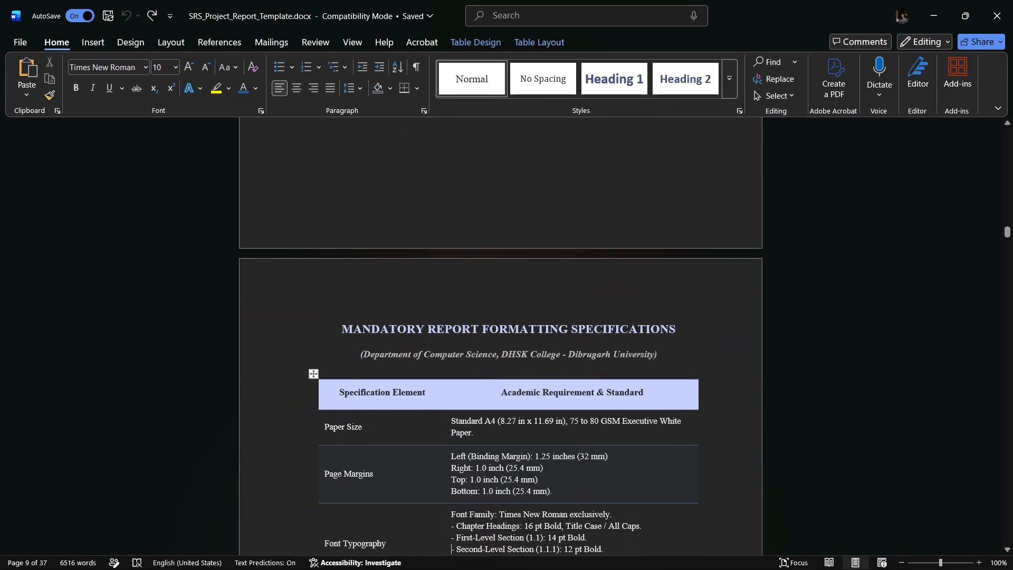
key("Down")
key("Down")
key("Down")
key("Down")
key("Up")
key("Up")
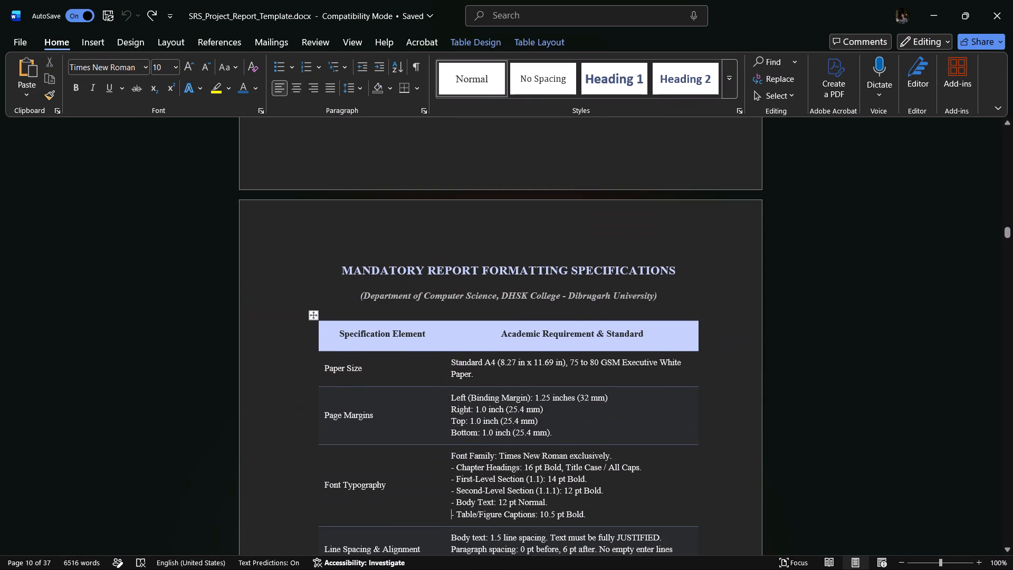
key("Up")
key("Up")
key("Up")
key("Up")
key("Up")
key("Up")
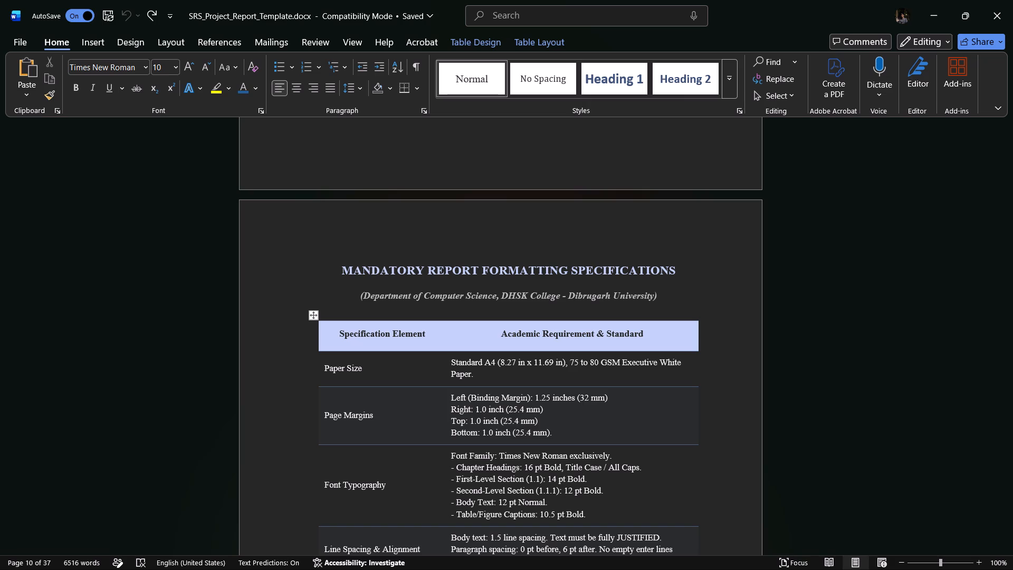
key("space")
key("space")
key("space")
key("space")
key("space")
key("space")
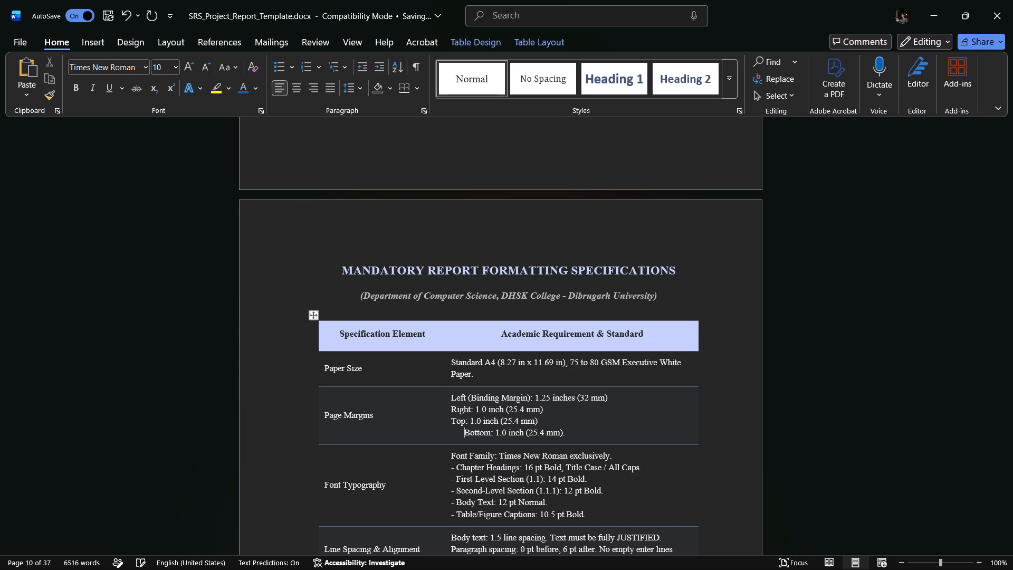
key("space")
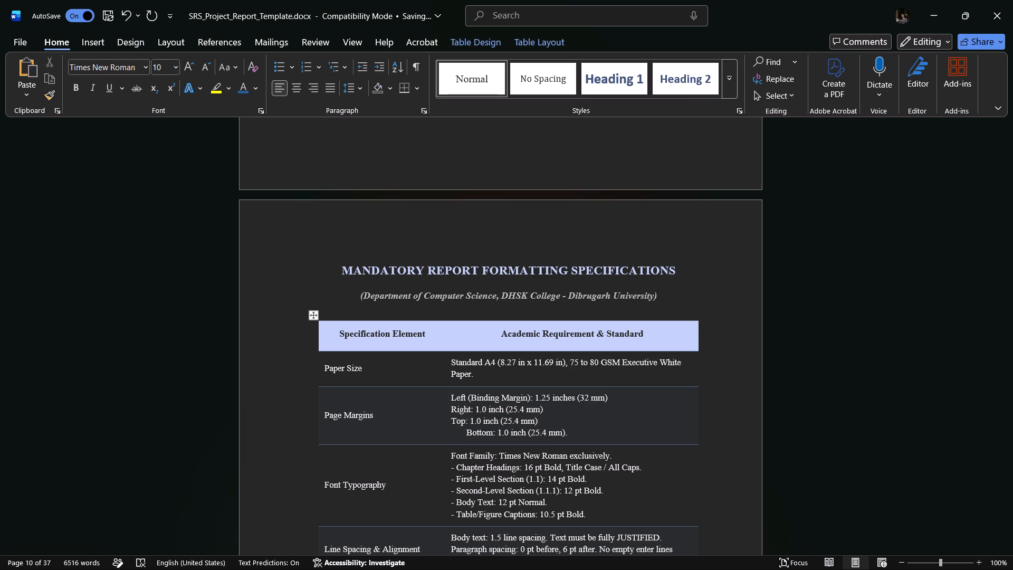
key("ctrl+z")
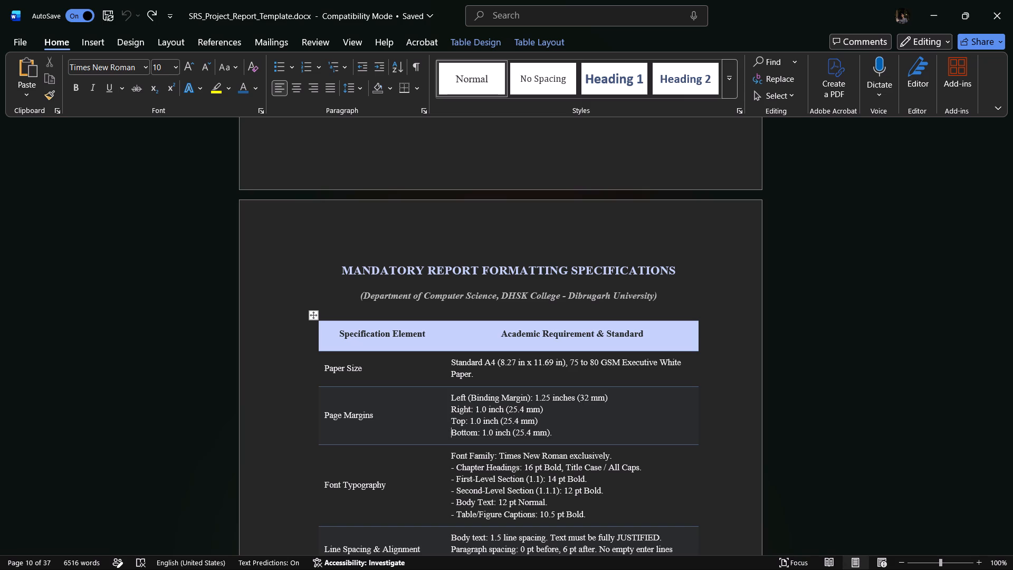
Switch back to Document1 and insert a space on the empty line below the Key points line.
key("alt+Tab")
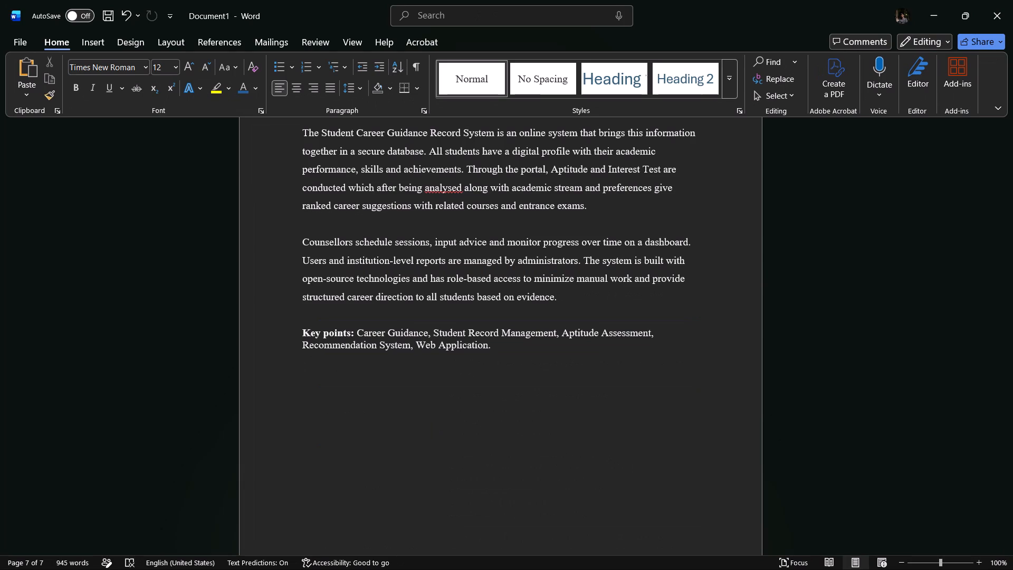
key("space")
scroll(425, 383, "down", 2)
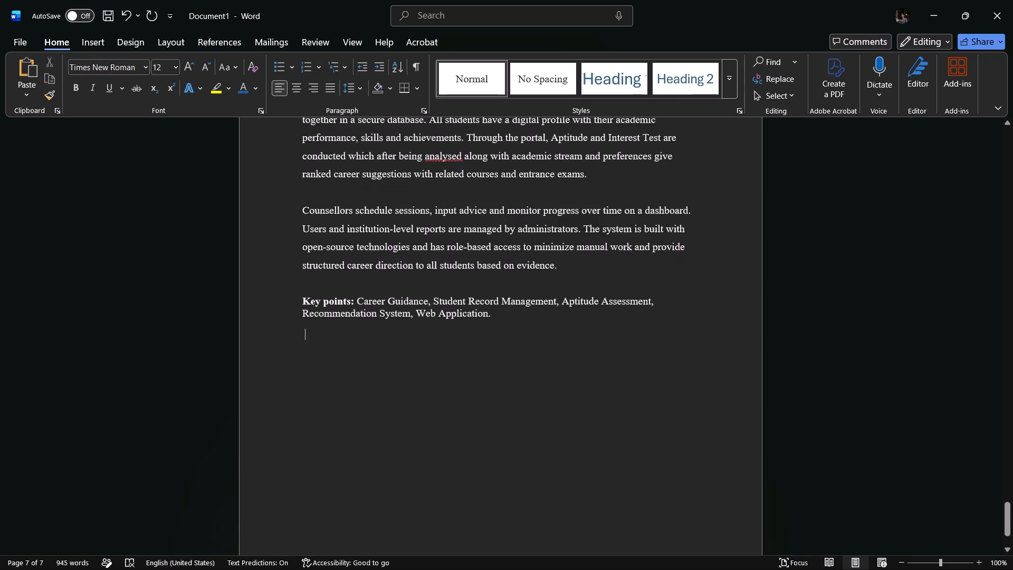
scroll(425, 388, "down", 2)
scroll(425, 388, "up", 3)
Set the font colour of the Key points line below the Abstract to the dark teal-blue theme colour.
left_click_drag(298, 300, 489, 325)
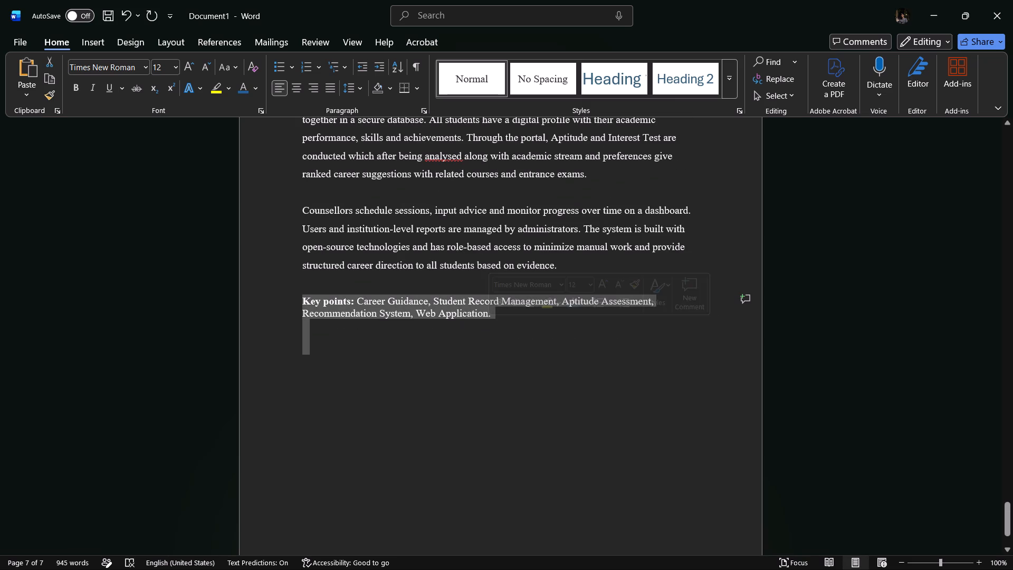
left_click(254, 90)
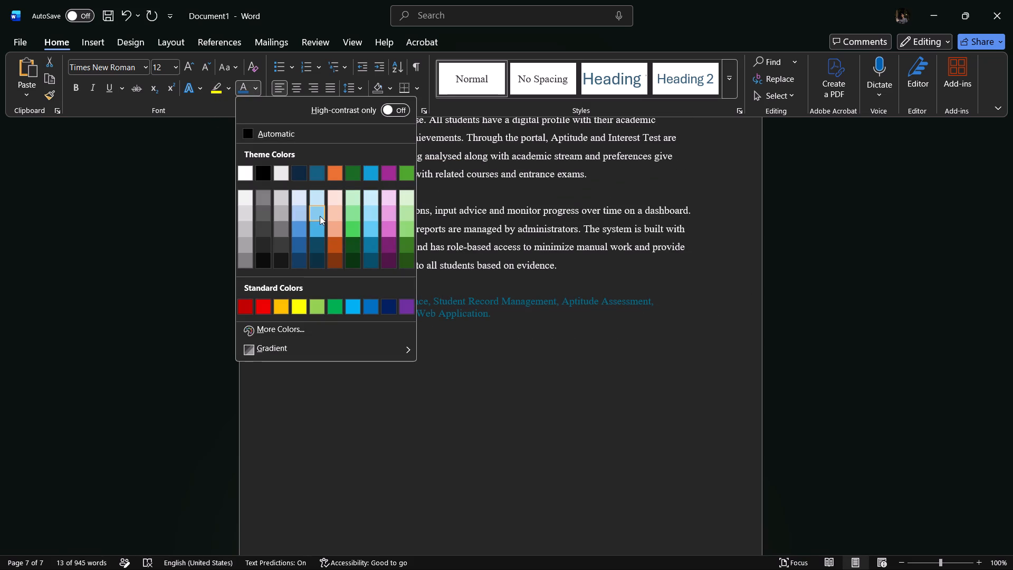
left_click(318, 174)
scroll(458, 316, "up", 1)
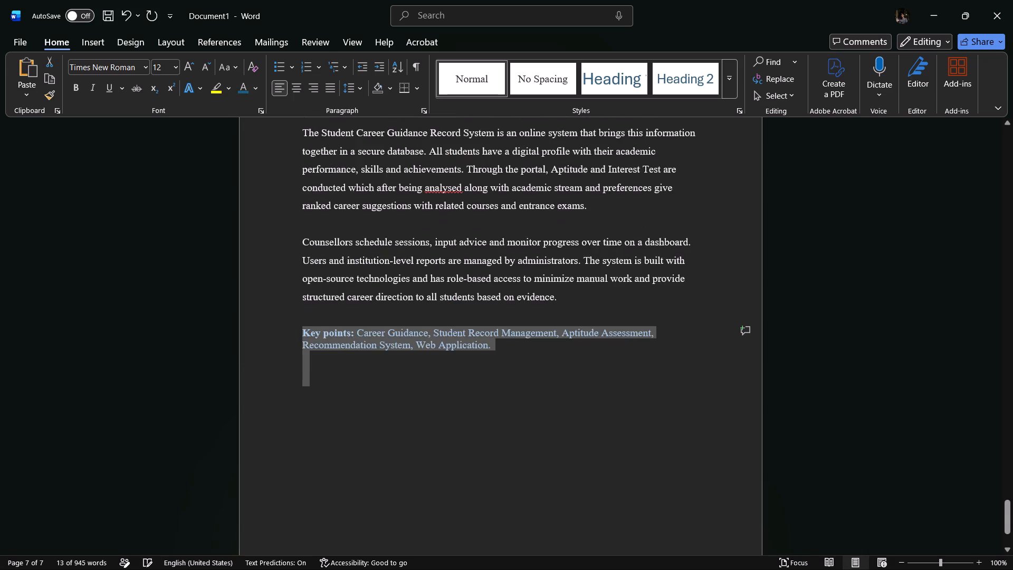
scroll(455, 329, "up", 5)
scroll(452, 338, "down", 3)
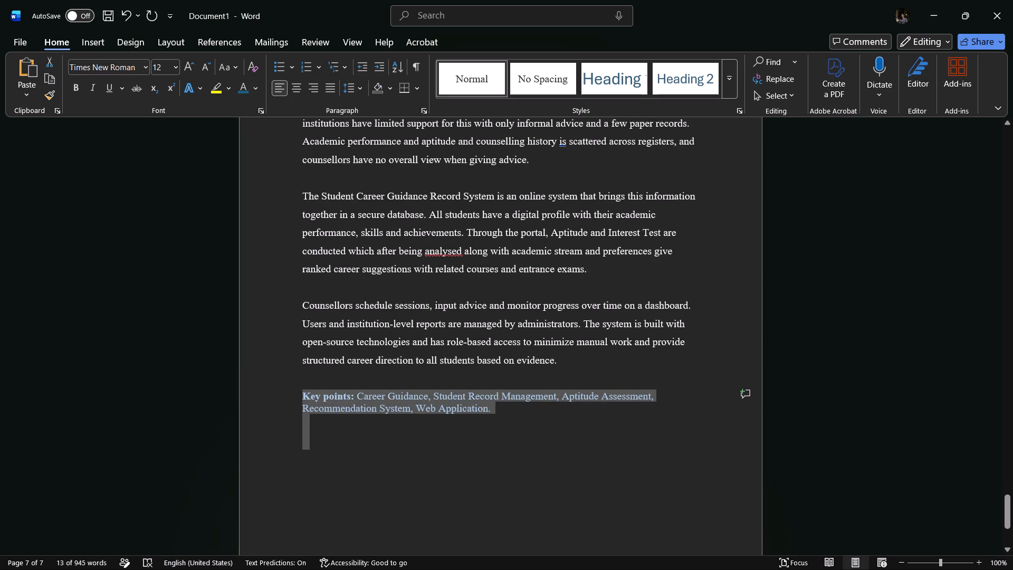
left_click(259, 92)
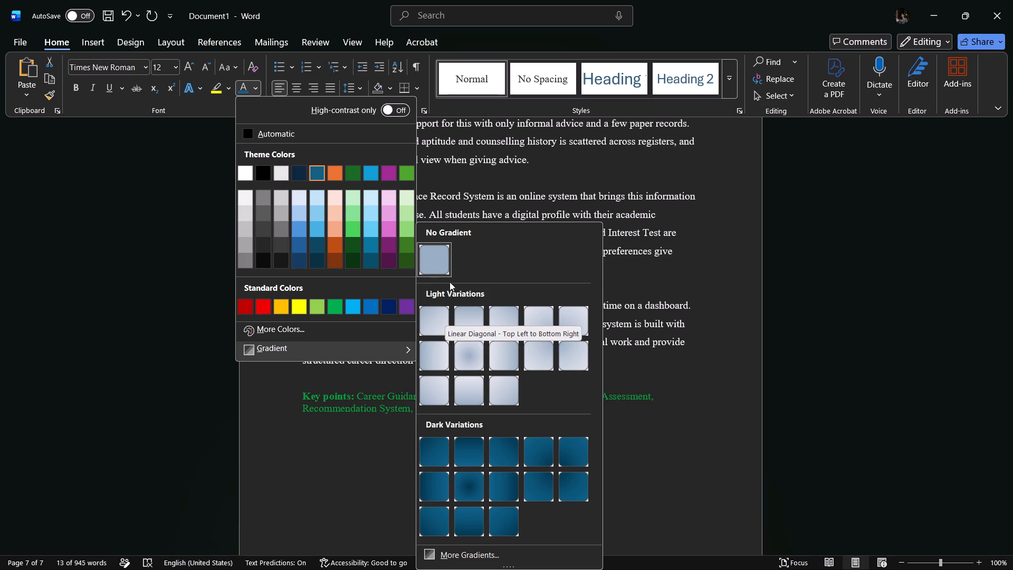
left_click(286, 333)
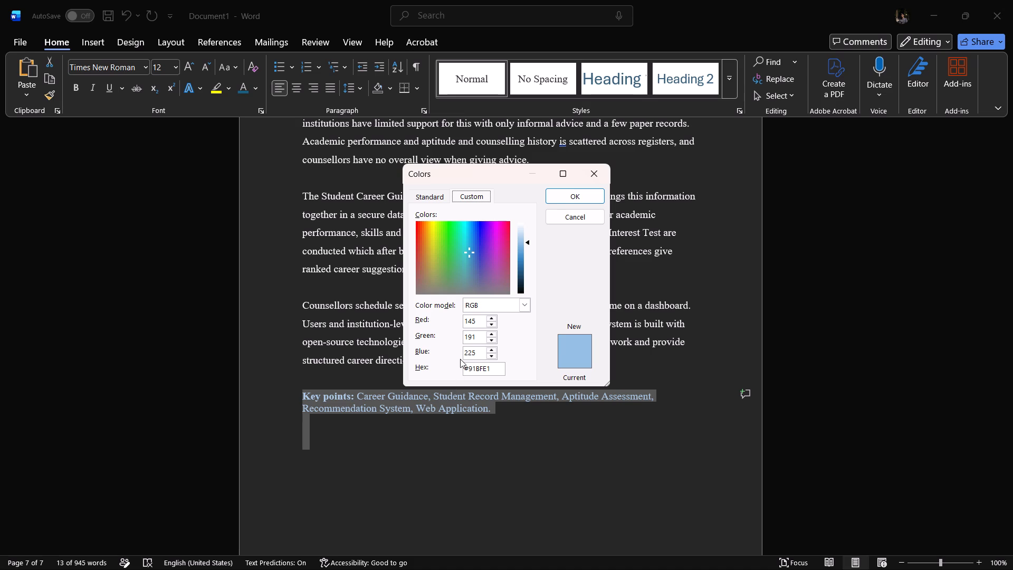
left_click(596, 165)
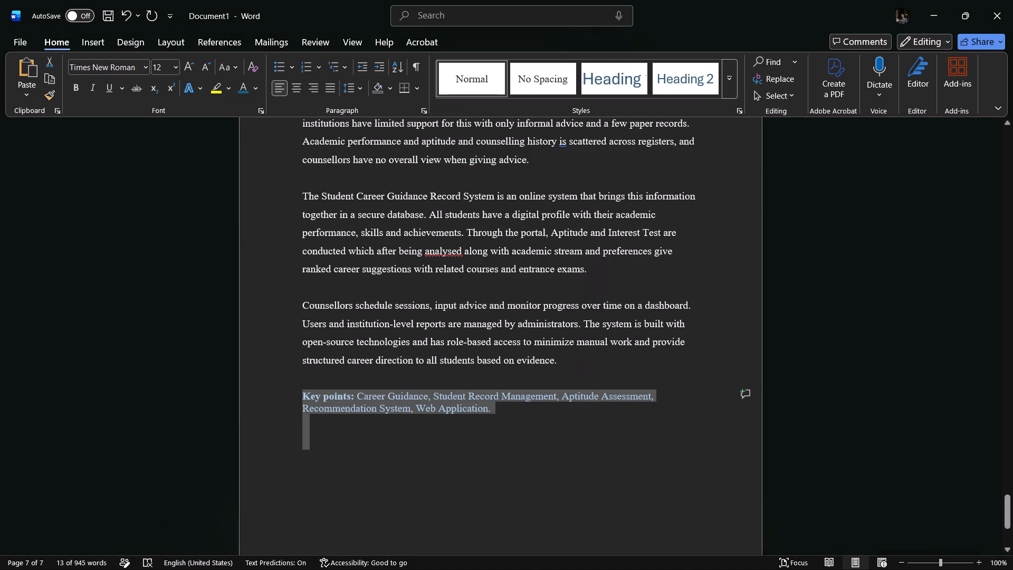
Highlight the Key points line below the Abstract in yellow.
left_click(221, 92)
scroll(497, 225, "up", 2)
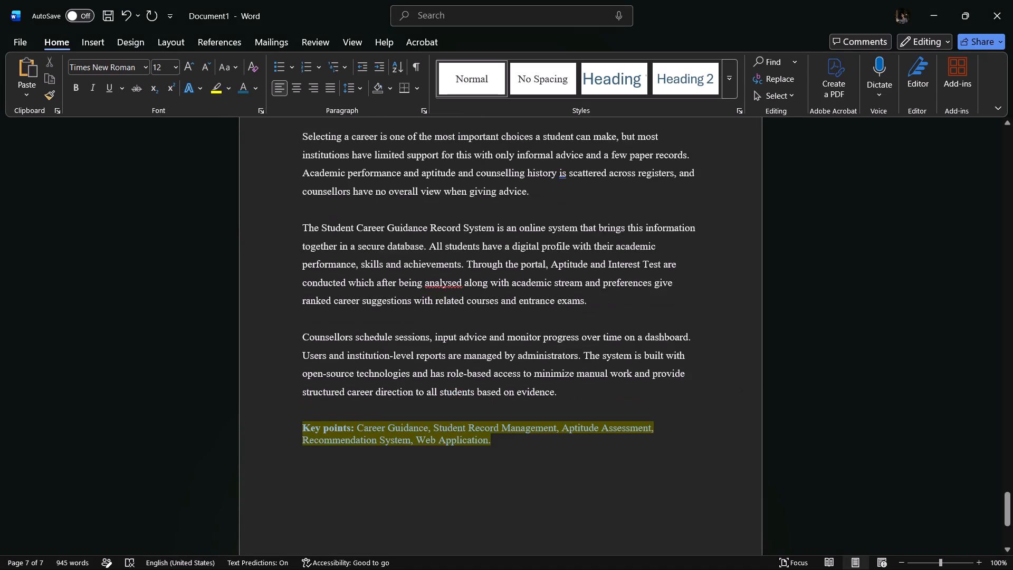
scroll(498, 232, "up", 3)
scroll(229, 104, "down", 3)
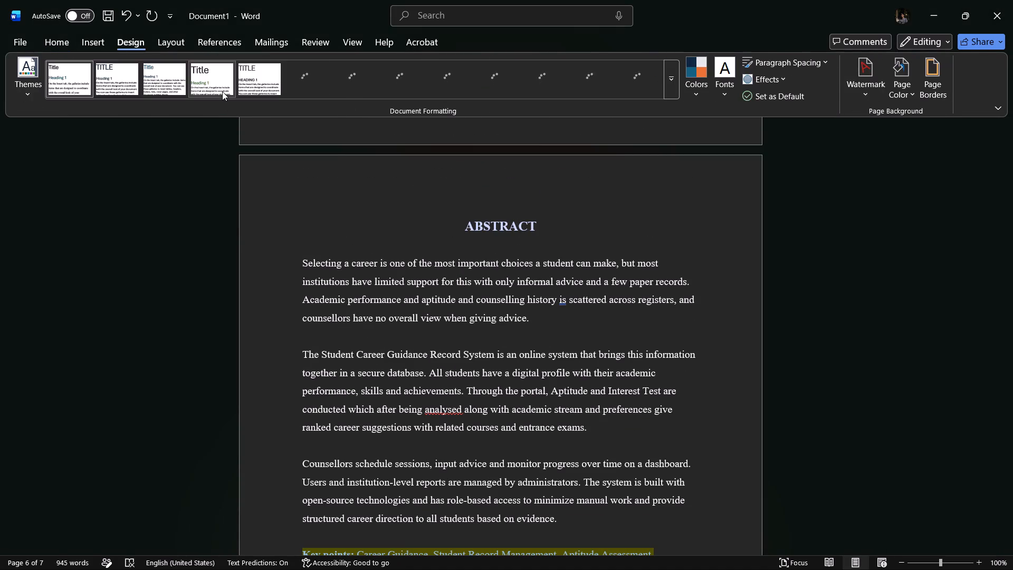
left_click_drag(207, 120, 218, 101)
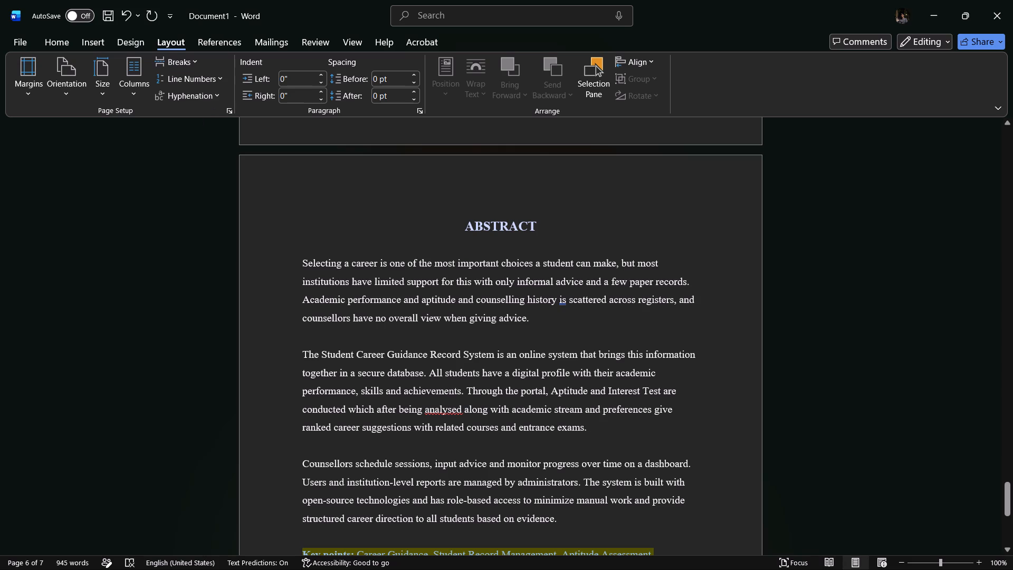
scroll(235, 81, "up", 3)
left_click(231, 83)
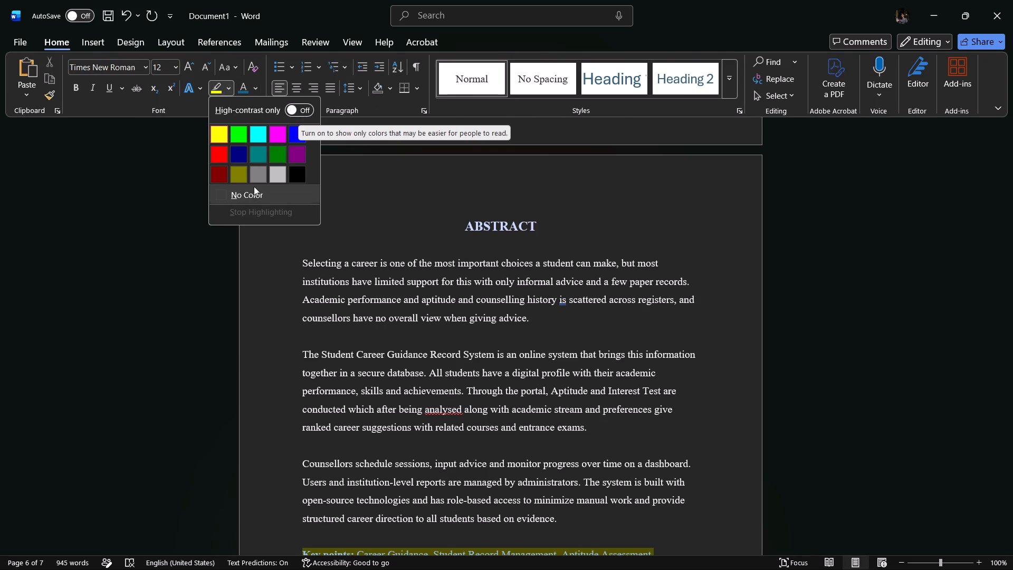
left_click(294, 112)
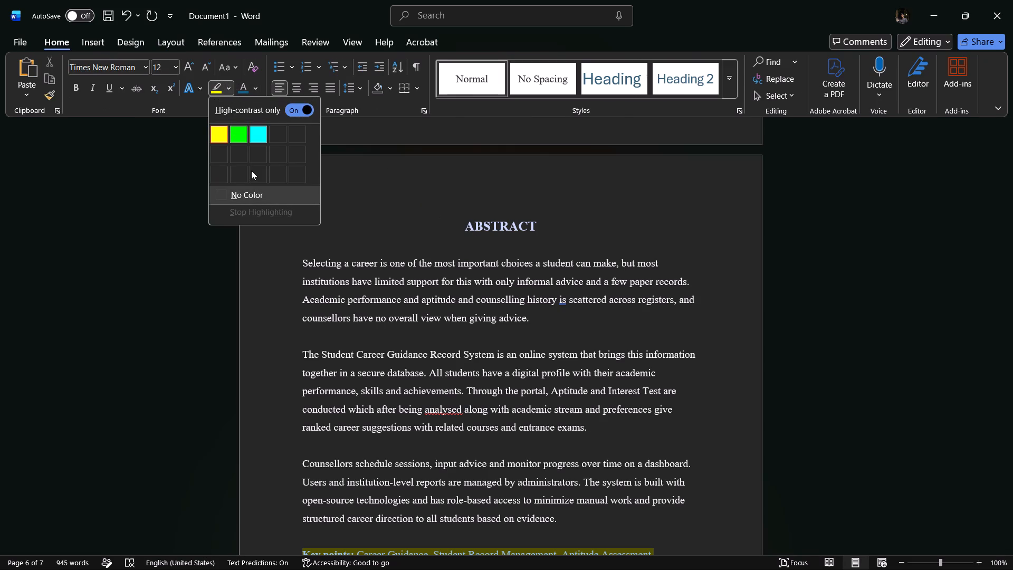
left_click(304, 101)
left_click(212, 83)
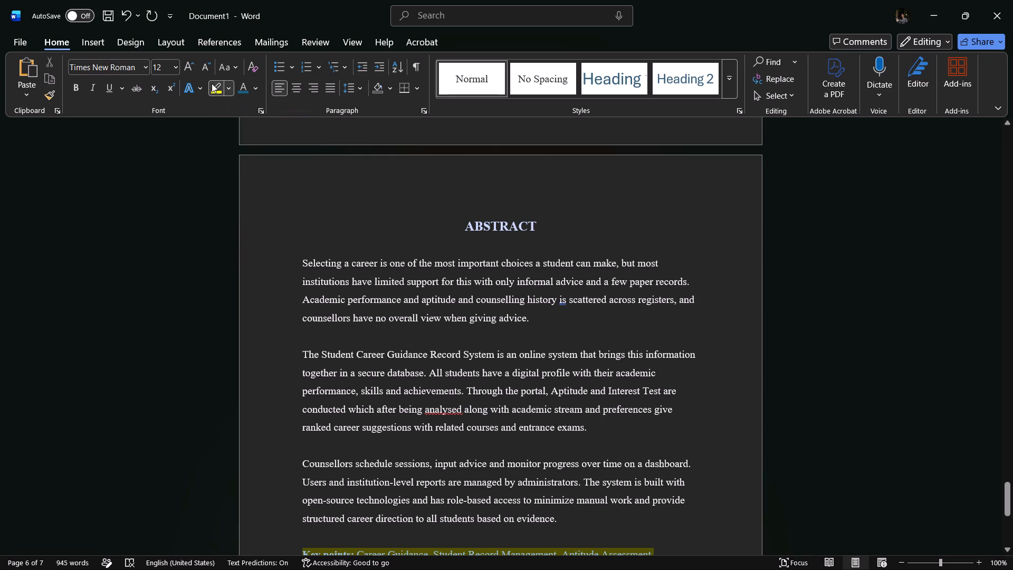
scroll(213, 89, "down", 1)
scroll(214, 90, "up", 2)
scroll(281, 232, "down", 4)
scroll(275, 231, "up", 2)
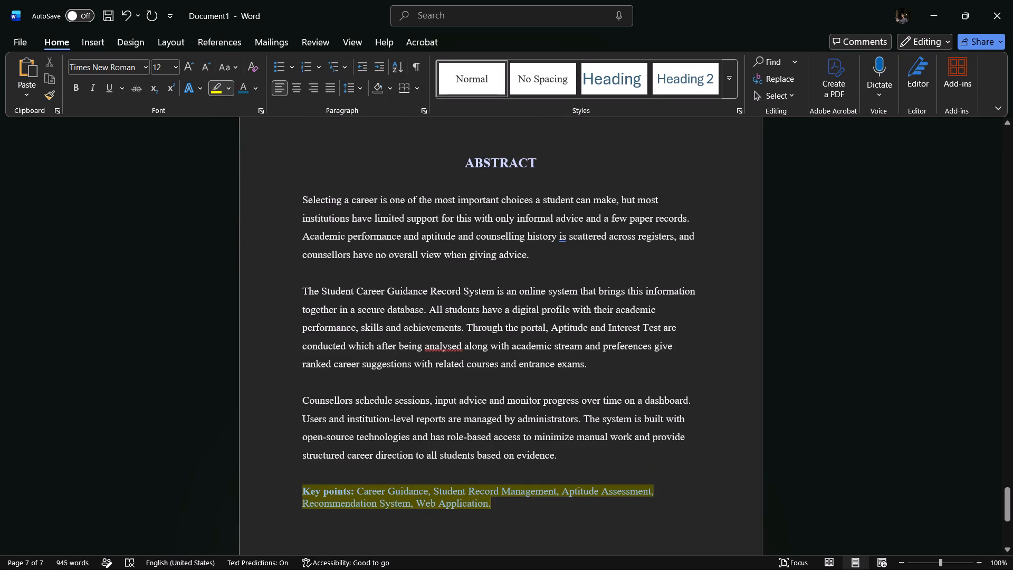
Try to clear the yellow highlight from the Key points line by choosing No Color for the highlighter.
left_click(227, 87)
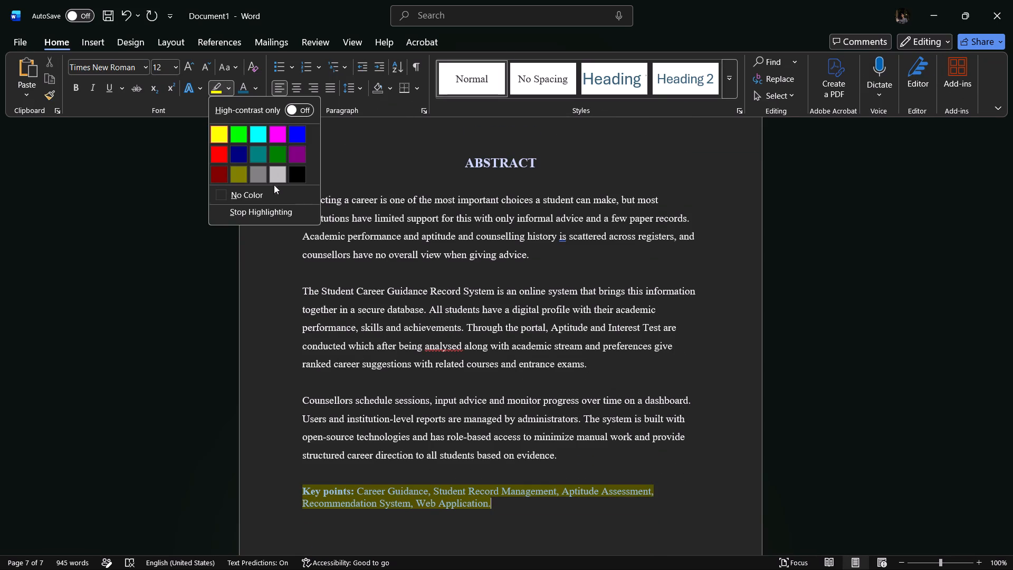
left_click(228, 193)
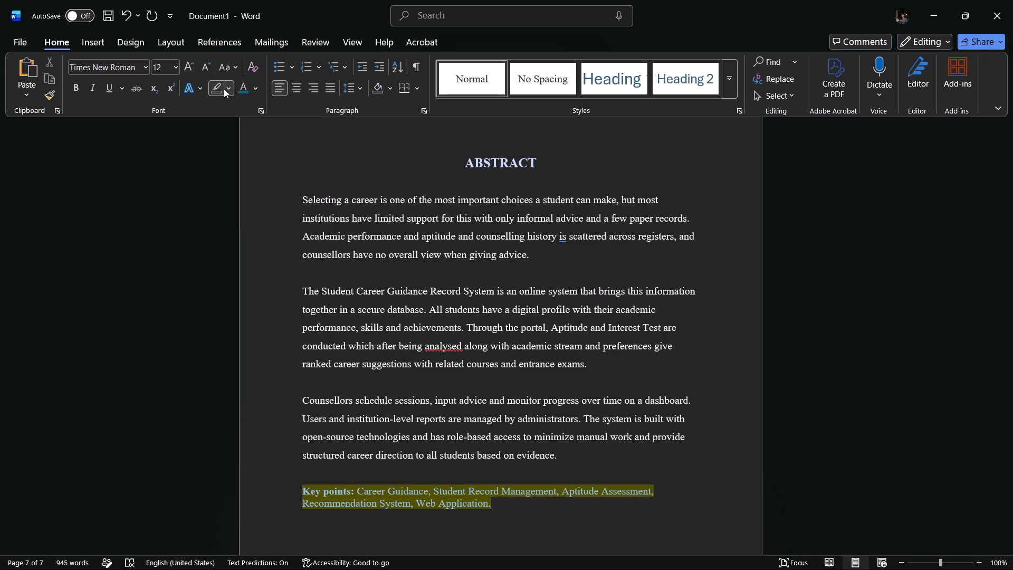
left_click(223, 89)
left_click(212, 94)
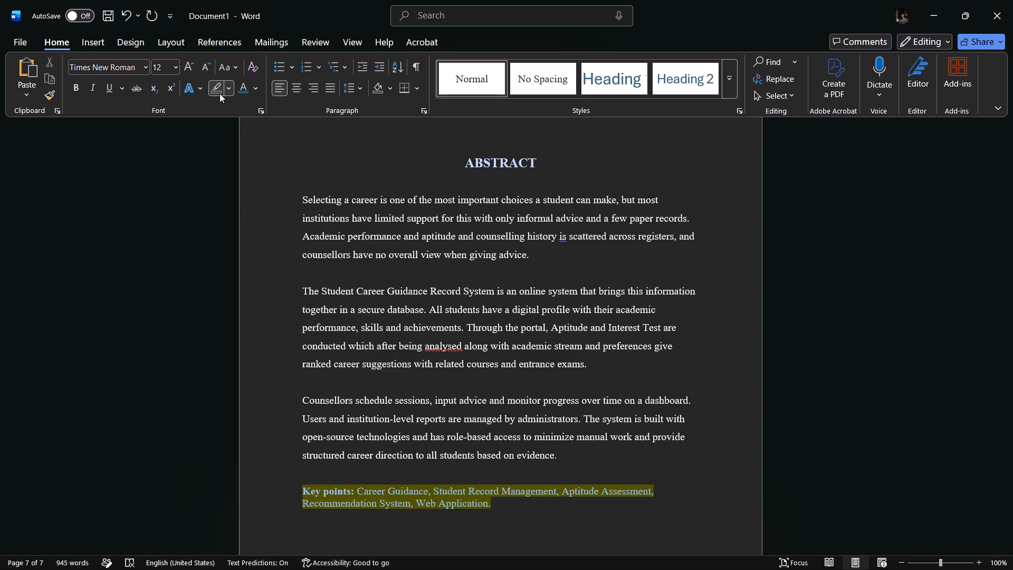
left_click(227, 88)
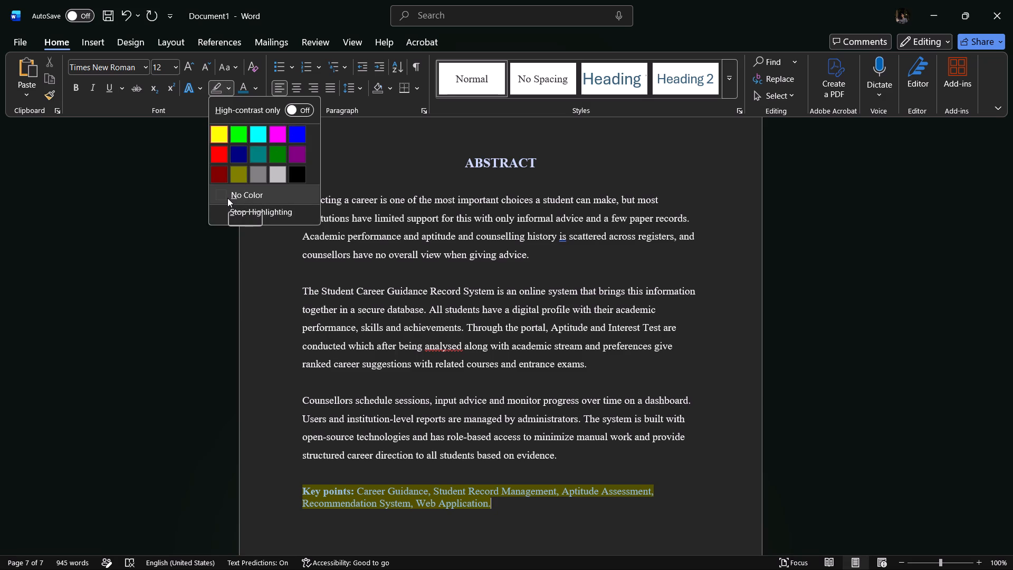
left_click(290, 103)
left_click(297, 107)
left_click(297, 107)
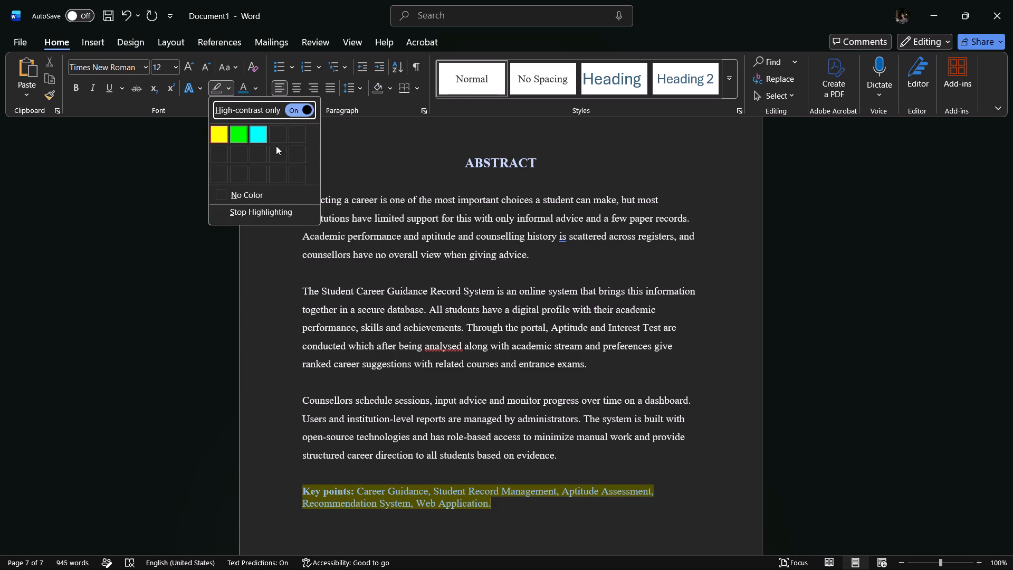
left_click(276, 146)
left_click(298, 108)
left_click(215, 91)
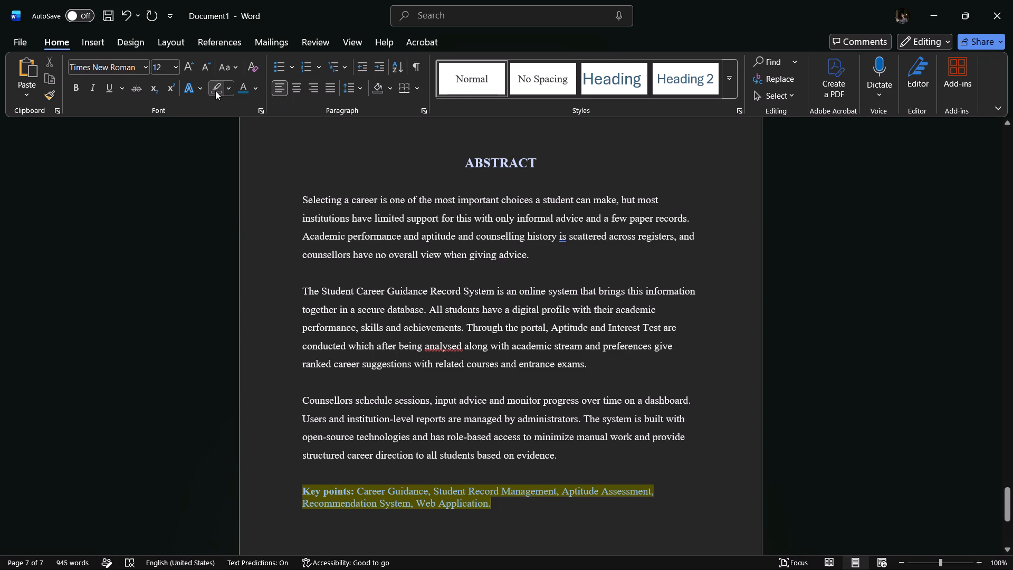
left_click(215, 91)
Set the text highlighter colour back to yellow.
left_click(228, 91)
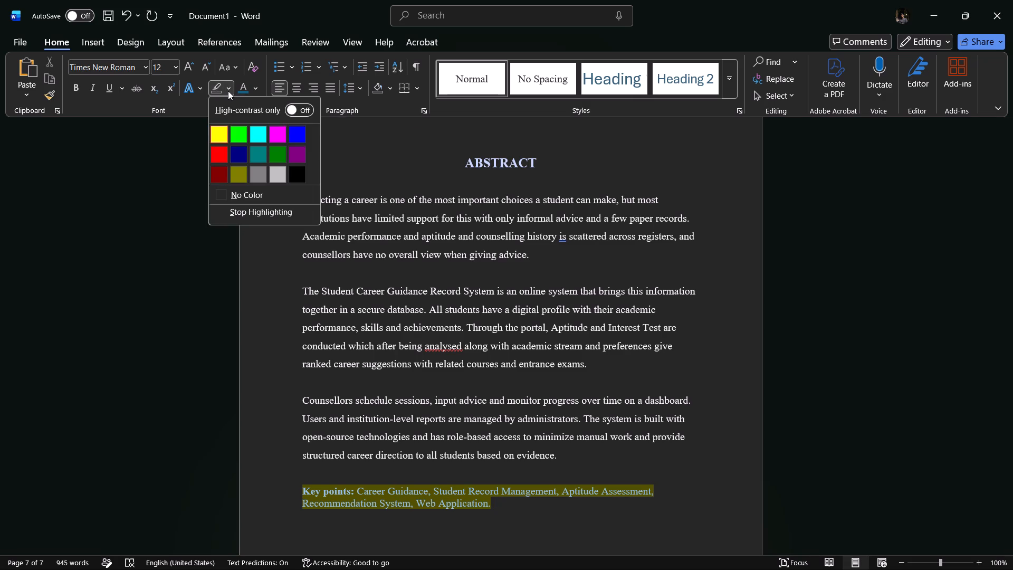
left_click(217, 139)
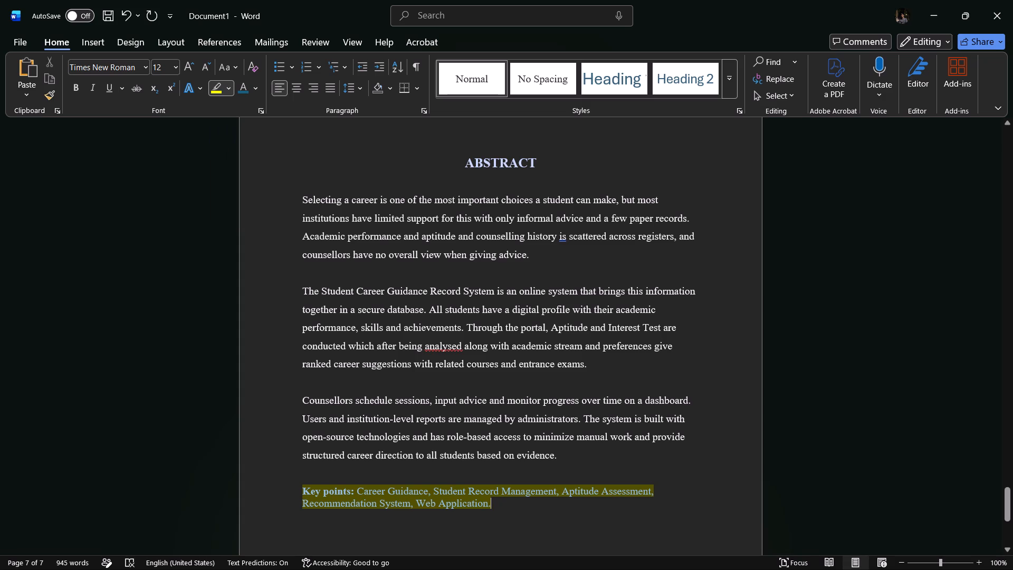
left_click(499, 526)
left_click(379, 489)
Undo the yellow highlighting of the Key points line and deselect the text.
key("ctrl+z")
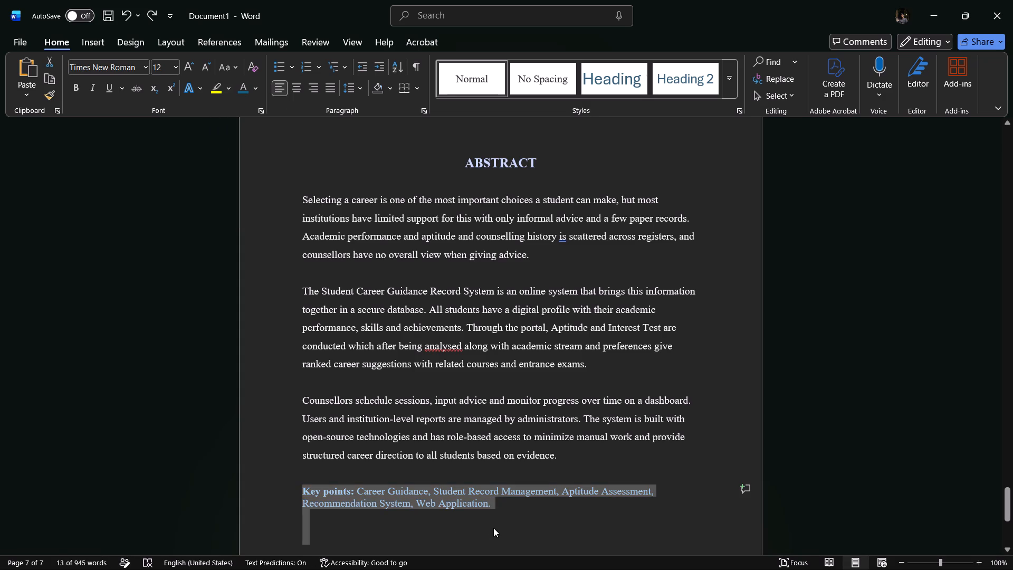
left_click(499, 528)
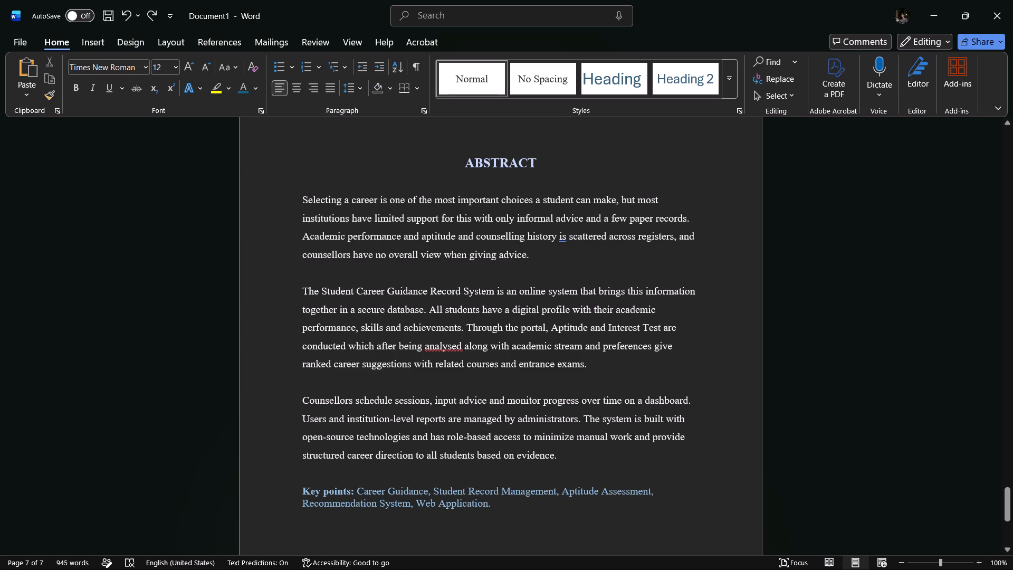
Reapply the current blue font colour to the Key points line below the Abstract.
left_click_drag(294, 489, 471, 502)
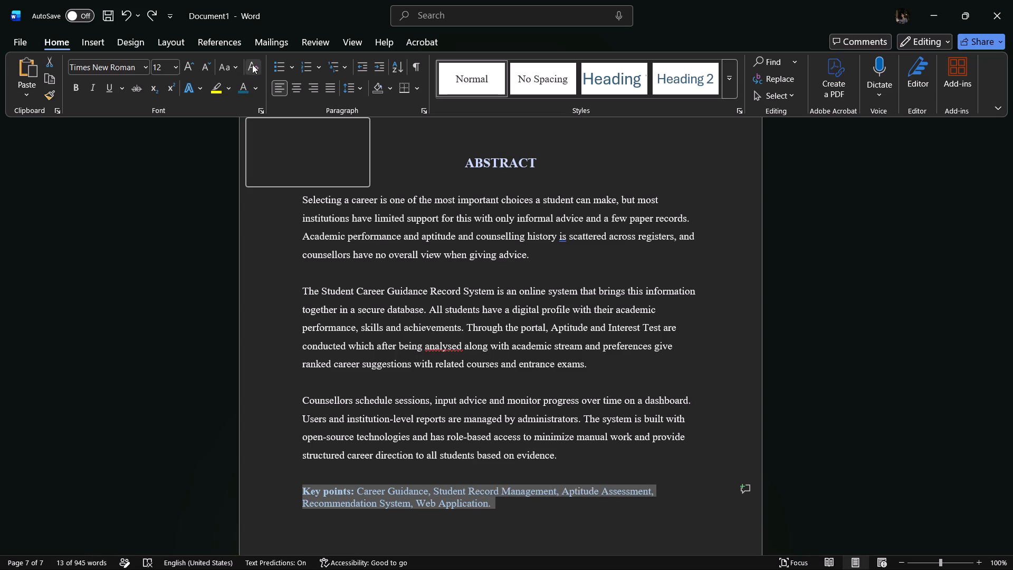
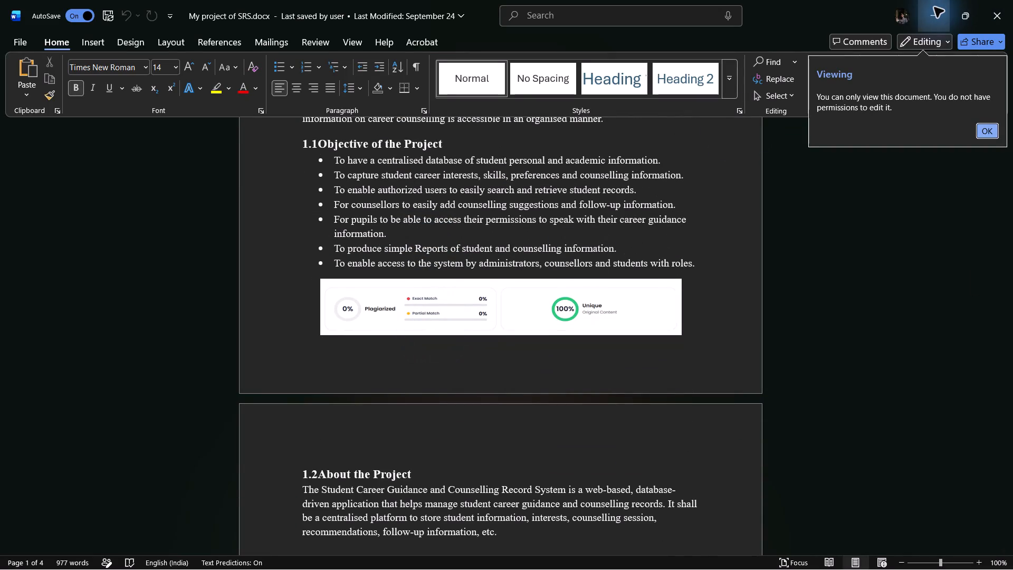
Put the view-only SRS document aside and review the recovered unsaved report from its title page through the certificates to the Abstract.
left_click(933, 6)
scroll(527, 344, "down", 14)
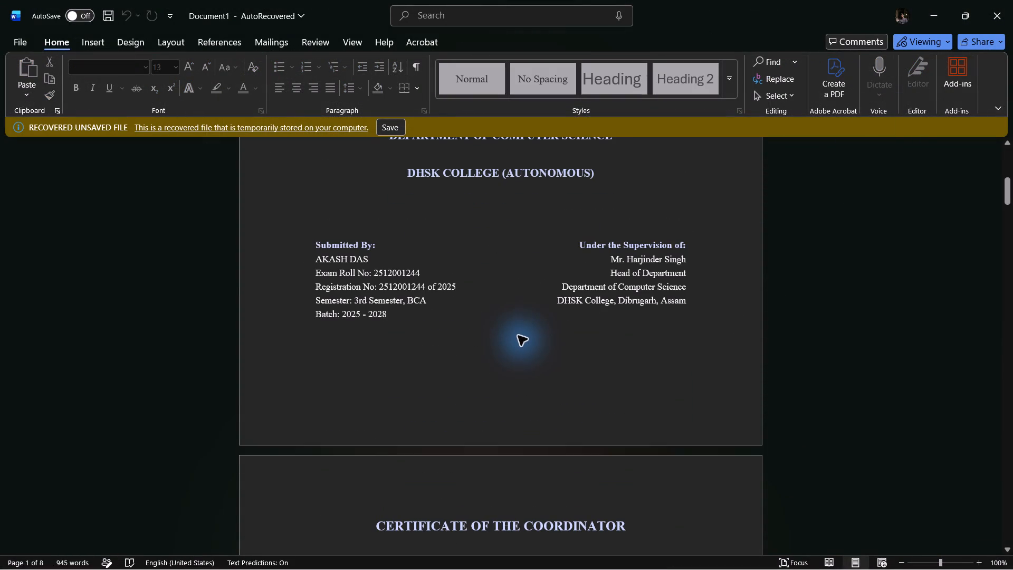
scroll(517, 333, "down", 15)
scroll(549, 315, "up", 2)
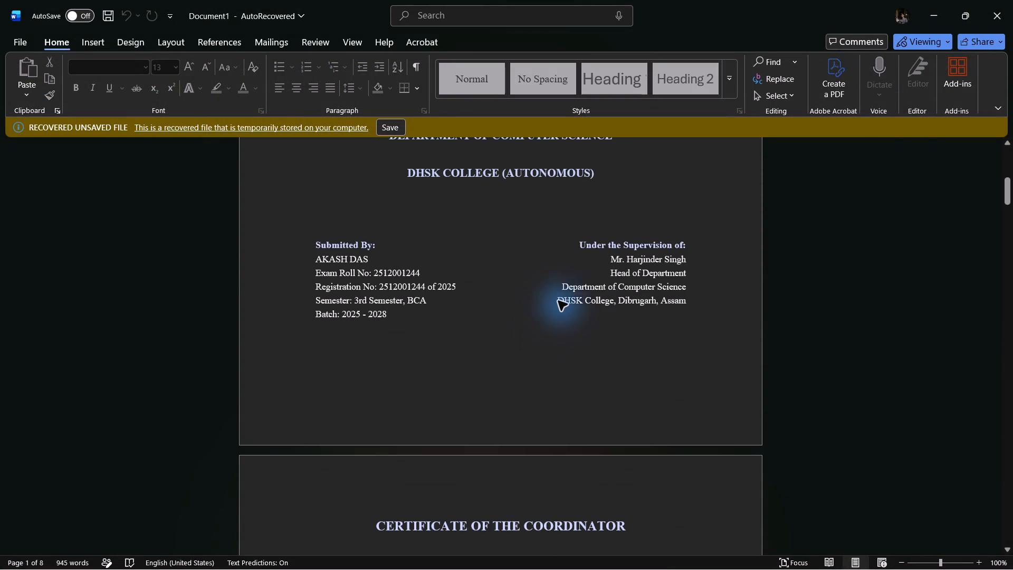
scroll(598, 399, "down", 15)
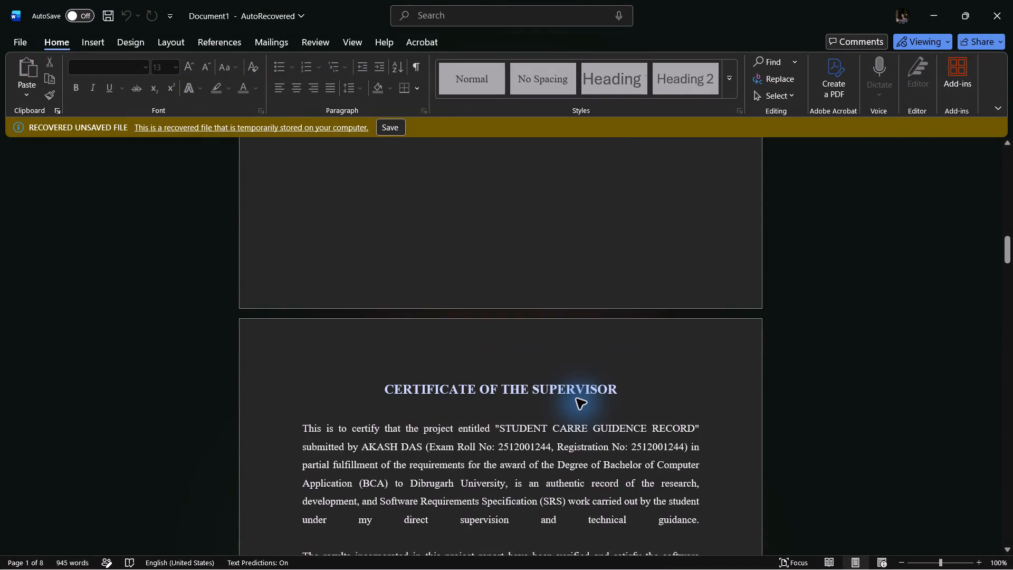
scroll(576, 395, "down", 18)
scroll(577, 387, "down", 7)
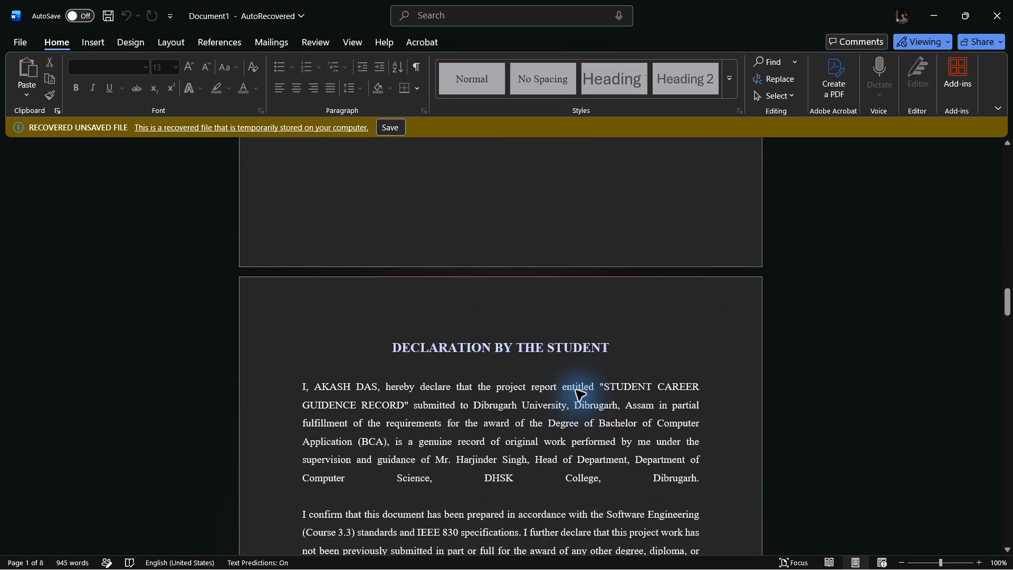
scroll(580, 382, "down", 11)
scroll(475, 322, "down", 8)
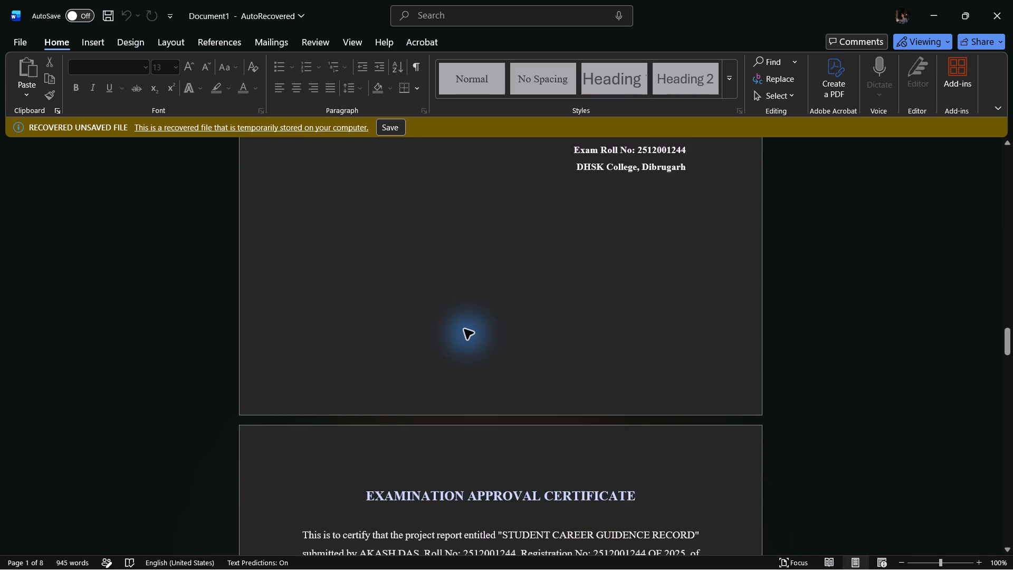
scroll(461, 328, "down", 20)
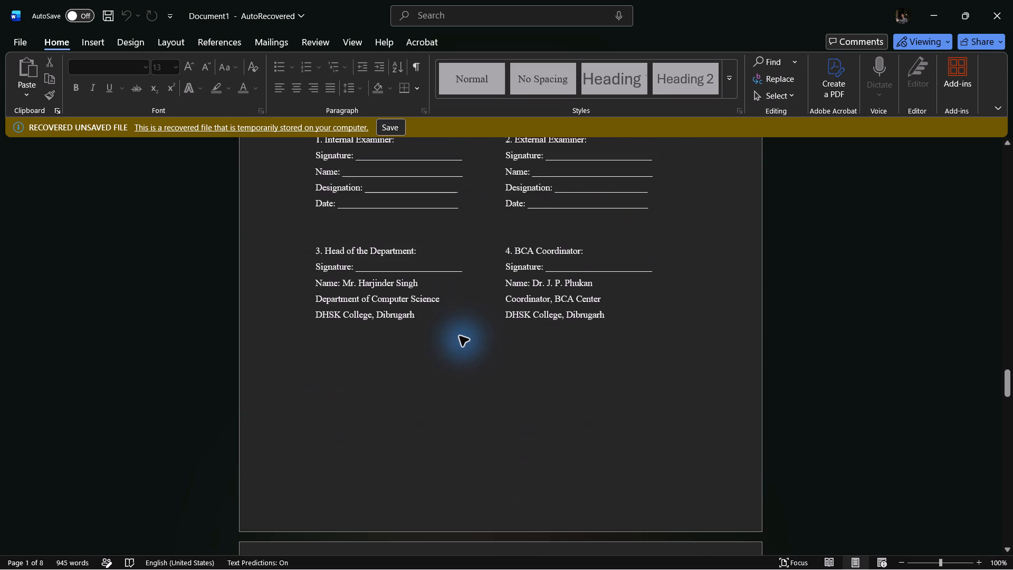
scroll(458, 334, "down", 17)
scroll(451, 331, "down", 10)
scroll(450, 331, "down", 15)
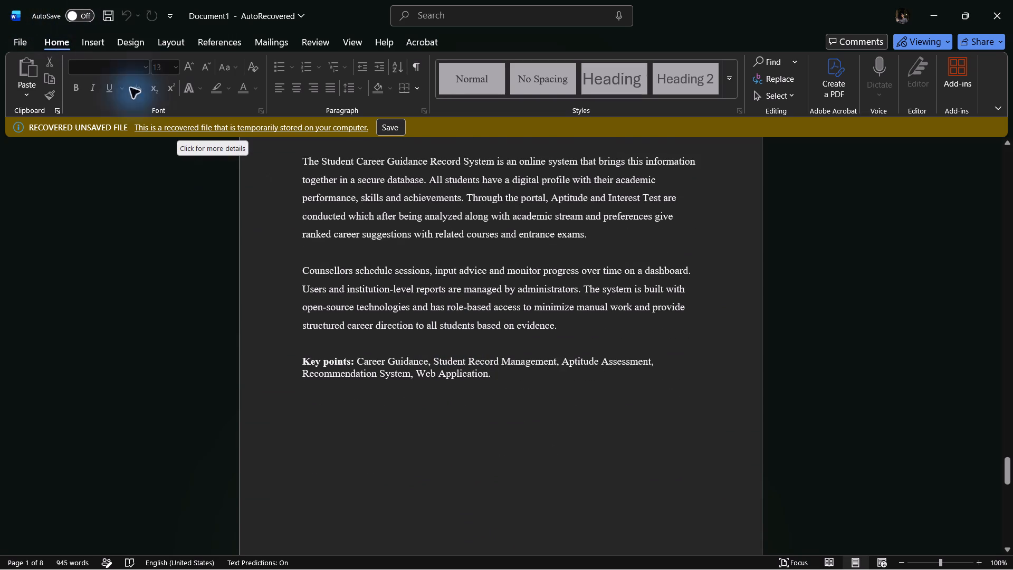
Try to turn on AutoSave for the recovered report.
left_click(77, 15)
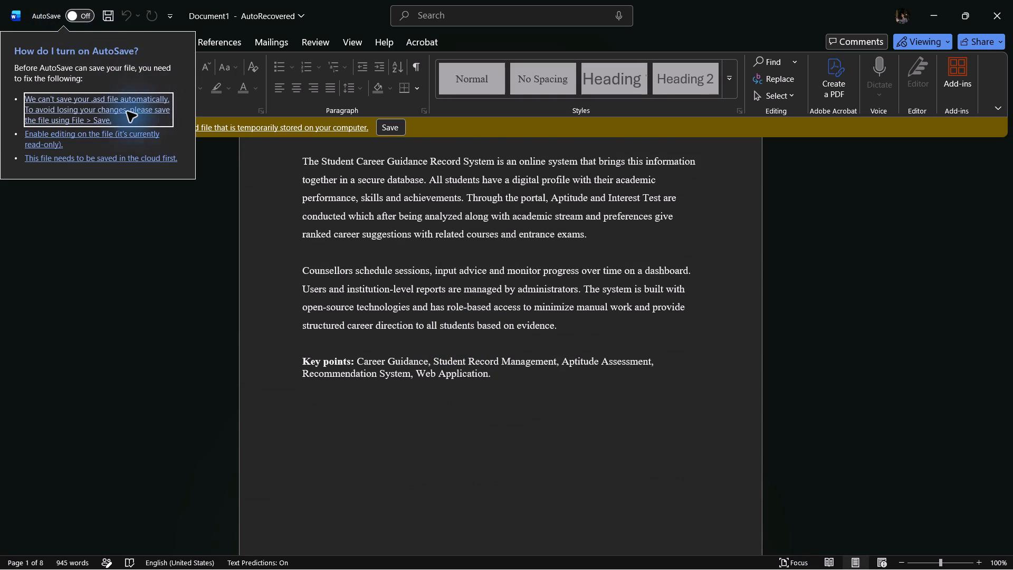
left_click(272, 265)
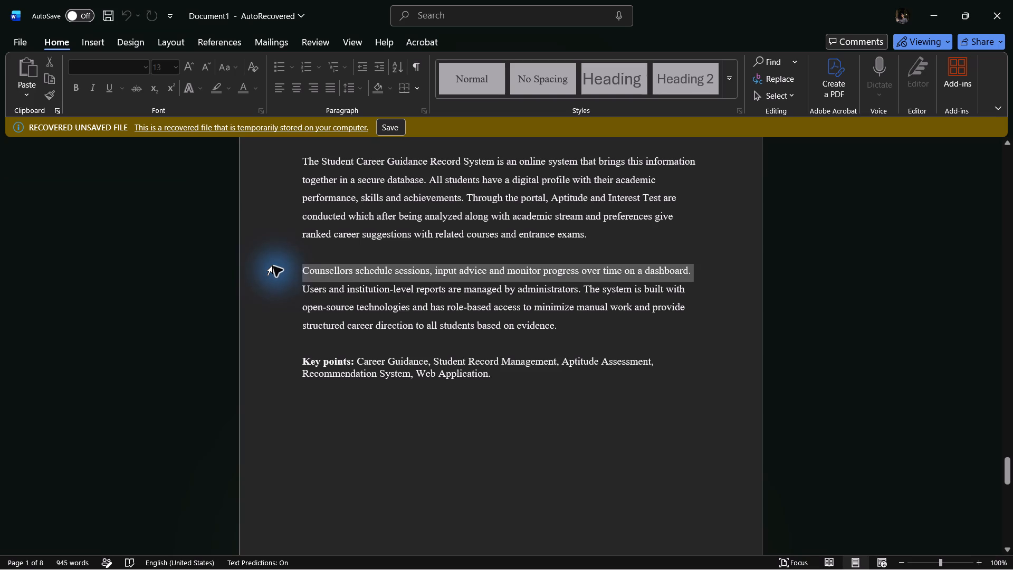
Start saving the recovered report, choosing the local OneDrive Documents folder as the location.
key("ctrl+s")
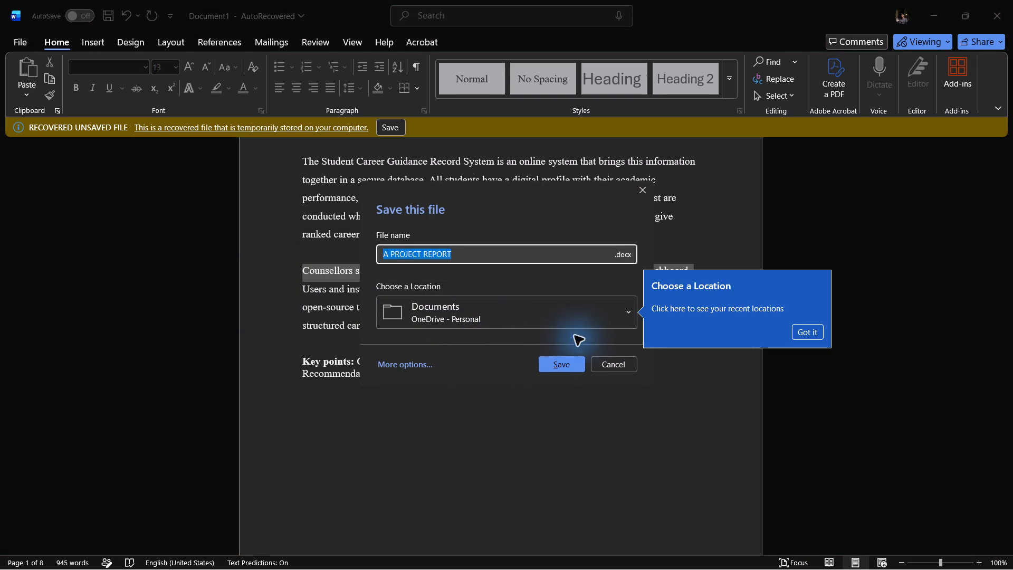
left_click(610, 315)
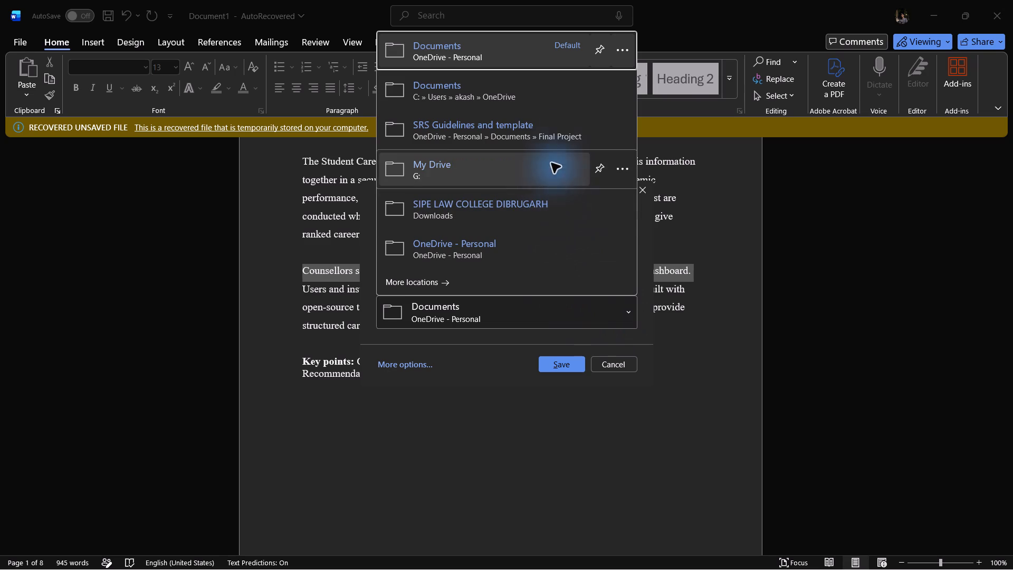
left_click(558, 94)
left_click(603, 307)
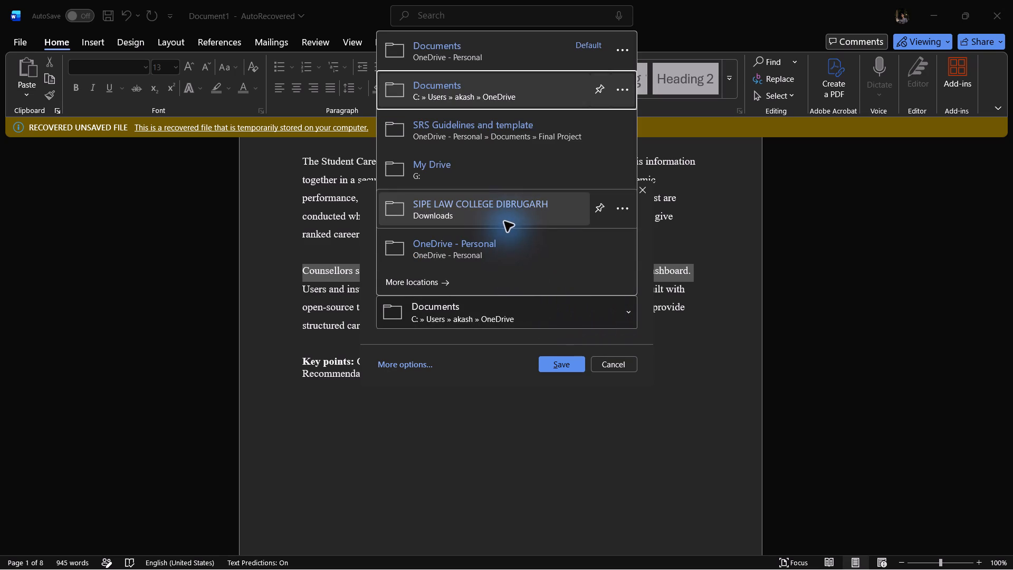
scroll(504, 220, "down", 1)
double_click(534, 97)
left_click(597, 312)
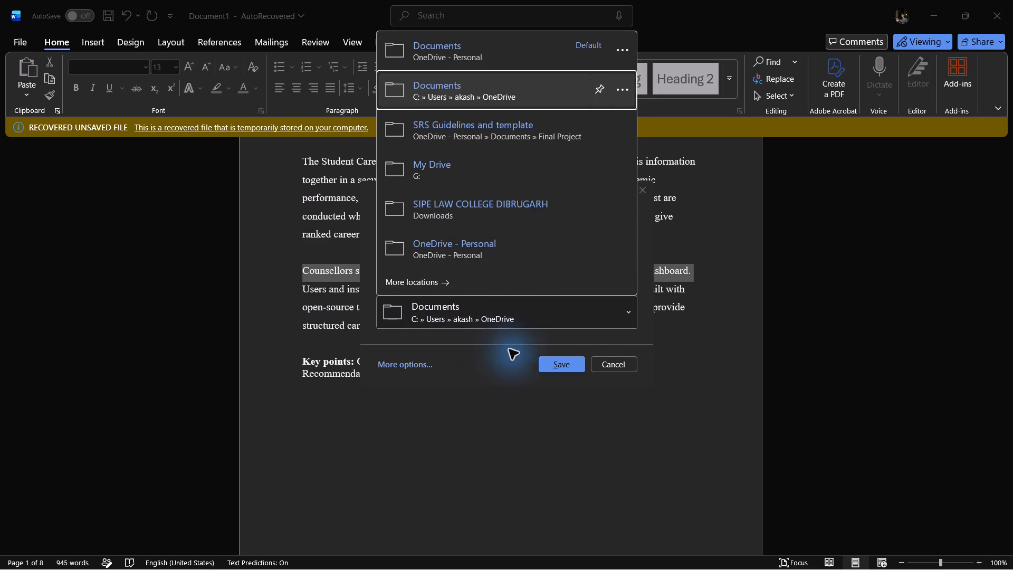
Save the report as A PROJECT REPORT.docx in the Project SRS Doccument files folder inside Documents > Final Project.
left_click(407, 370)
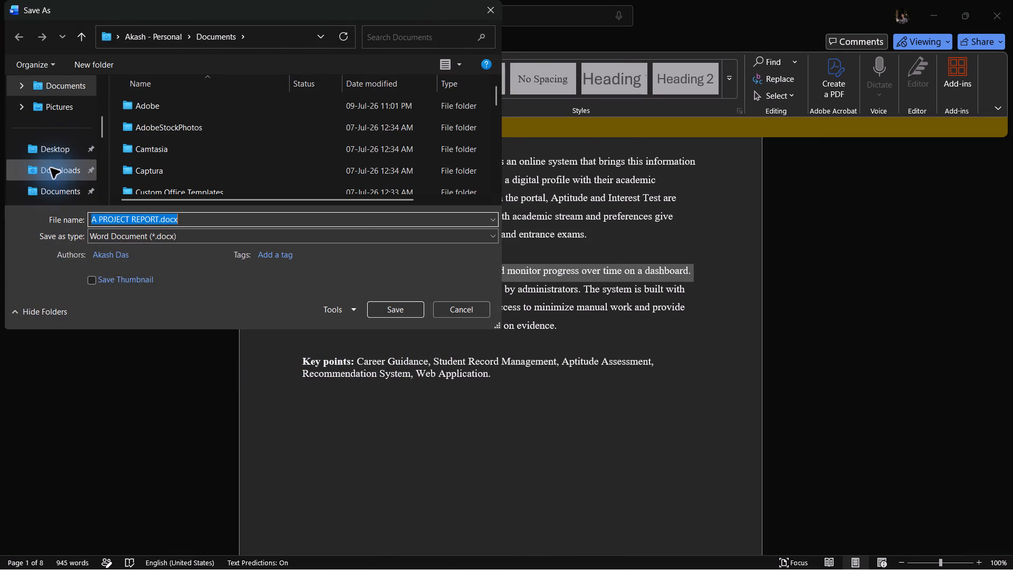
left_click(55, 188)
double_click(62, 165)
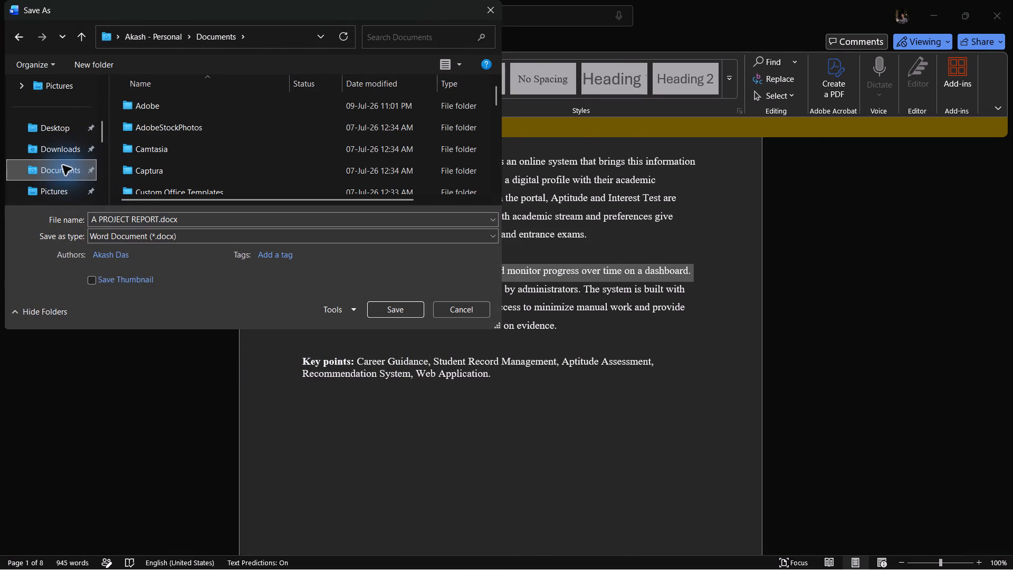
scroll(174, 164, "down", 4)
scroll(195, 156, "up", 2)
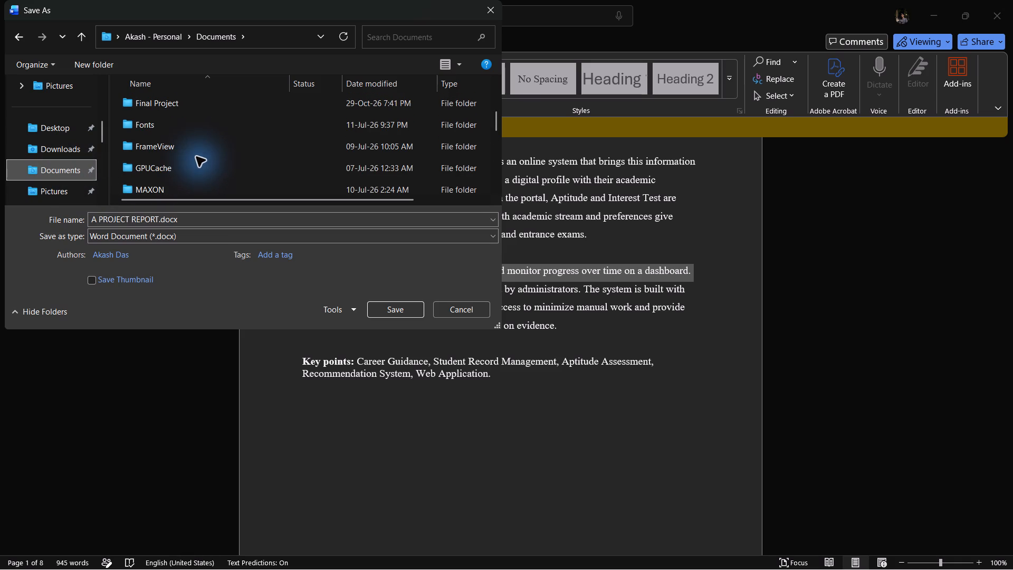
scroll(184, 155, "up", 1)
double_click(171, 170)
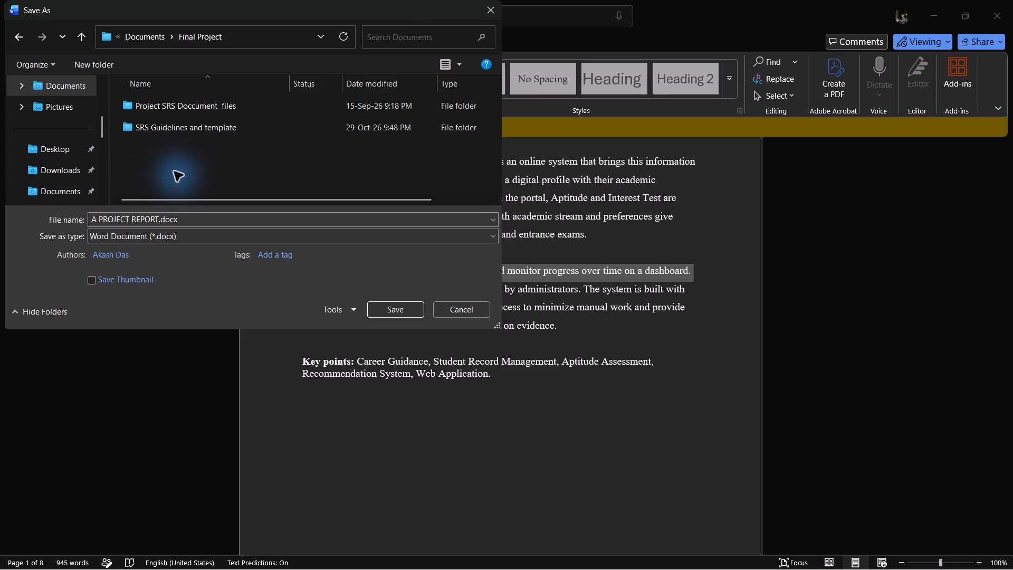
double_click(208, 110)
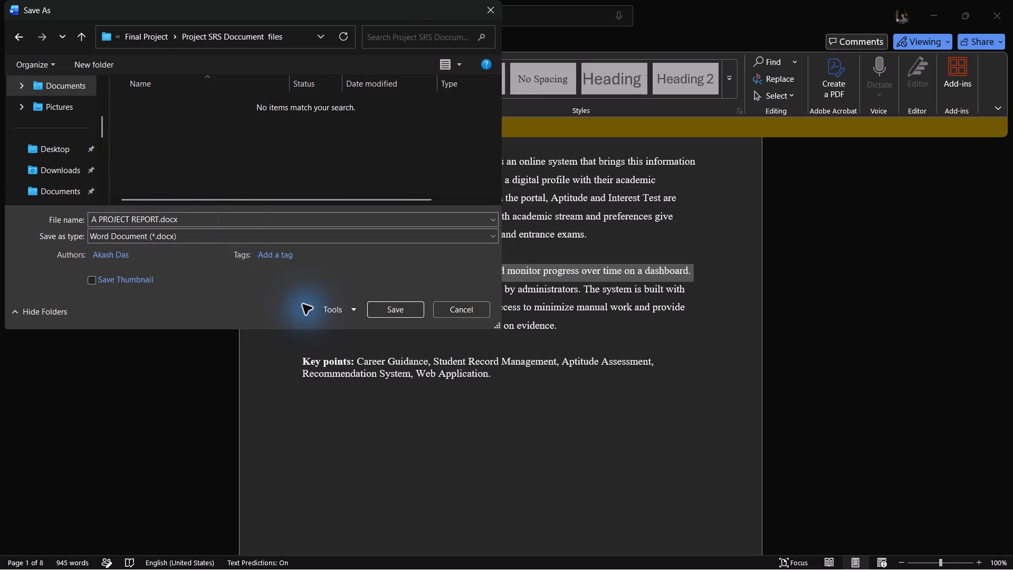
key("Return")
left_click(393, 302)
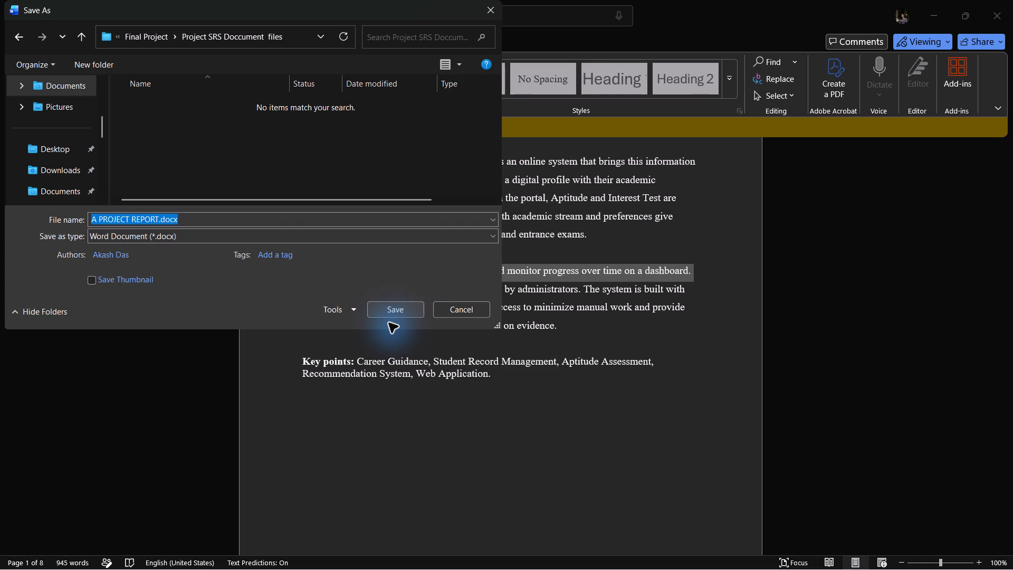
left_click(395, 308)
left_click(465, 474)
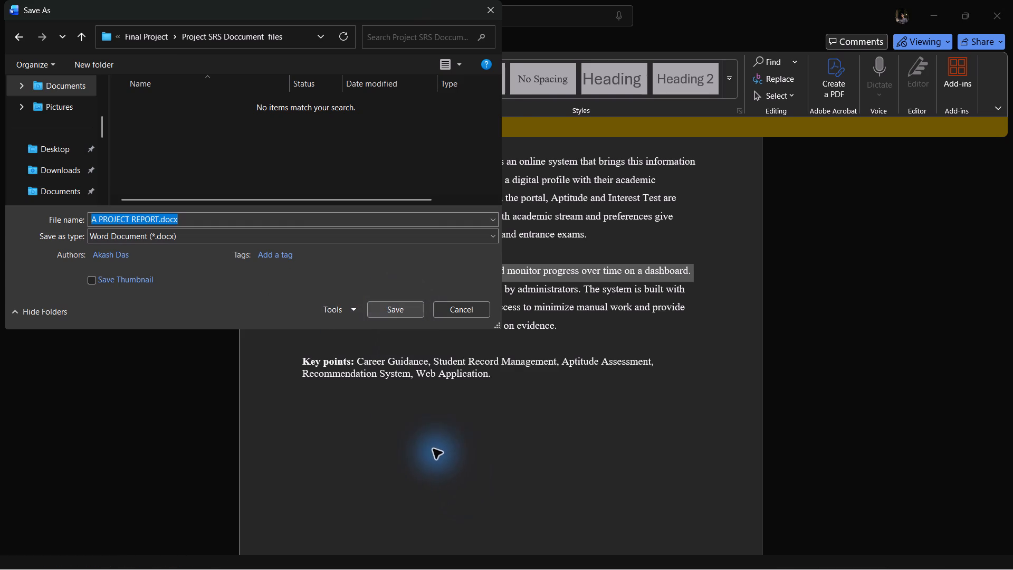
Look over the Abstract page of the saved report.
scroll(436, 346, "up", 5)
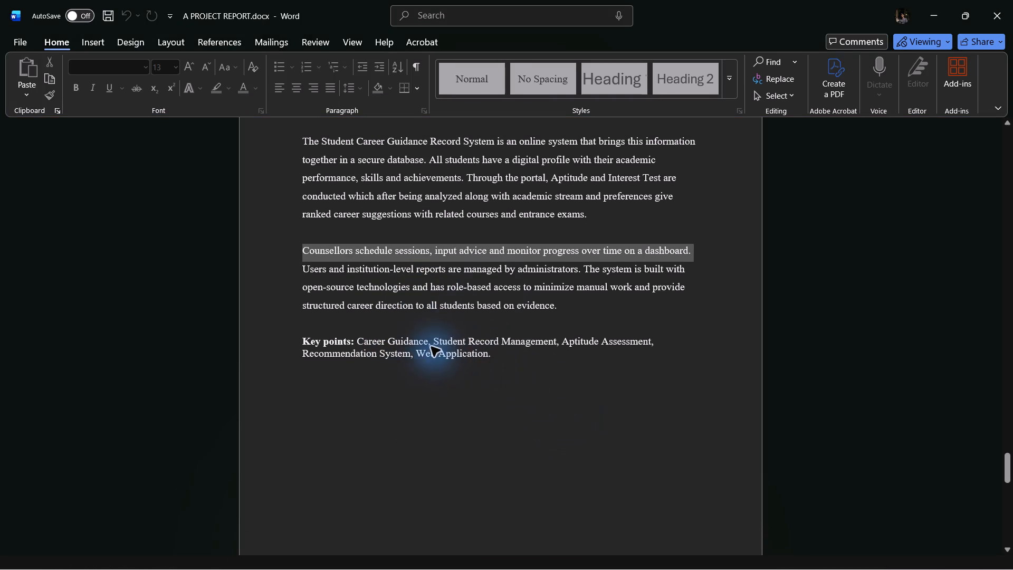
scroll(433, 343, "up", 3)
scroll(647, 319, "down", 3)
left_click(571, 449)
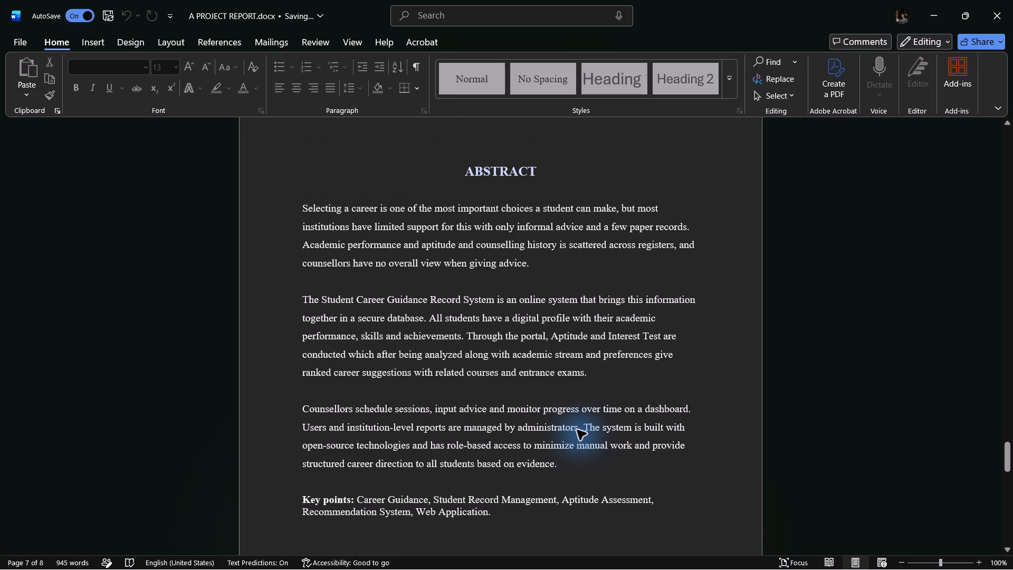
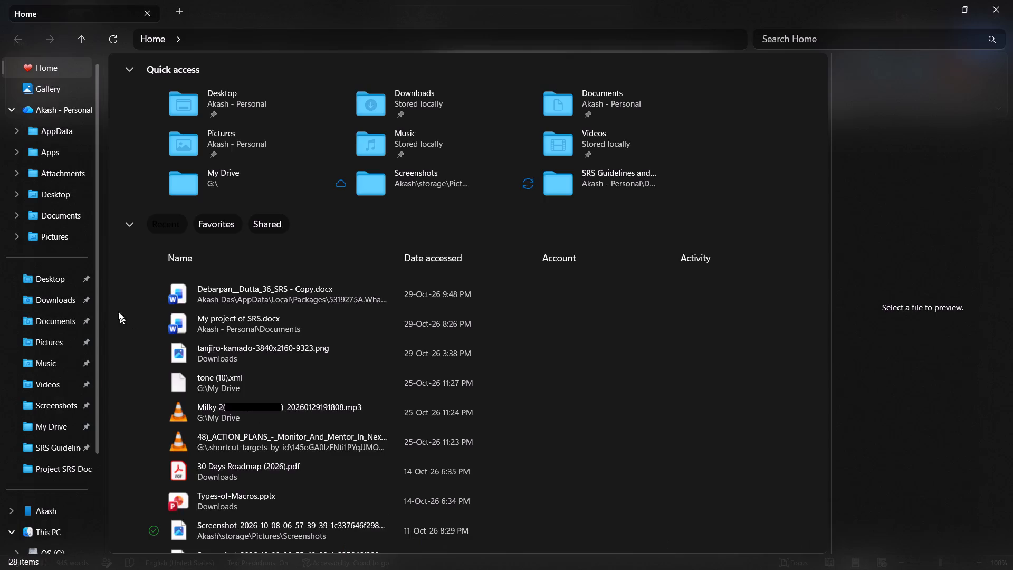
left_click(70, 298)
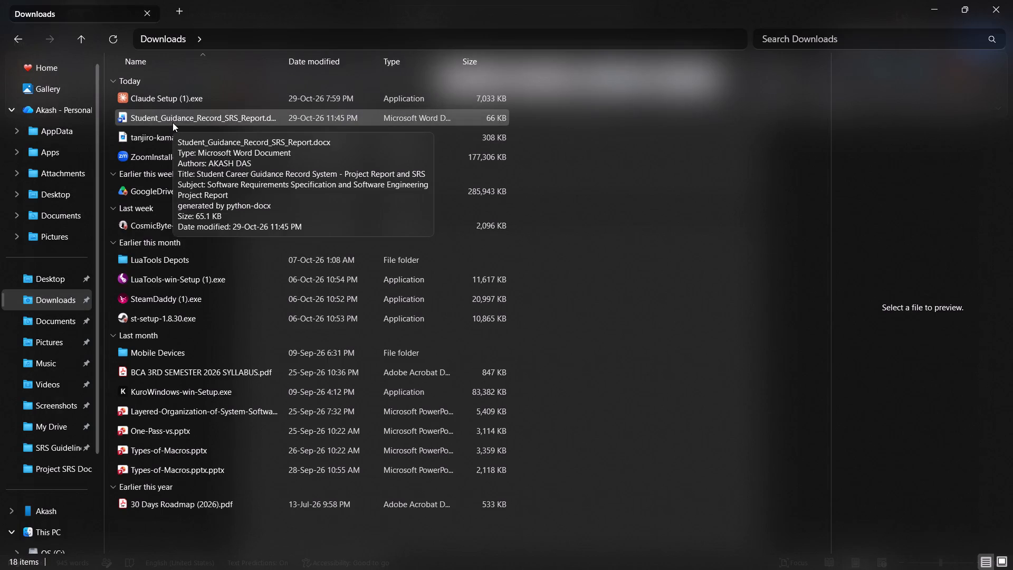
scroll(312, 467, "up", 4)
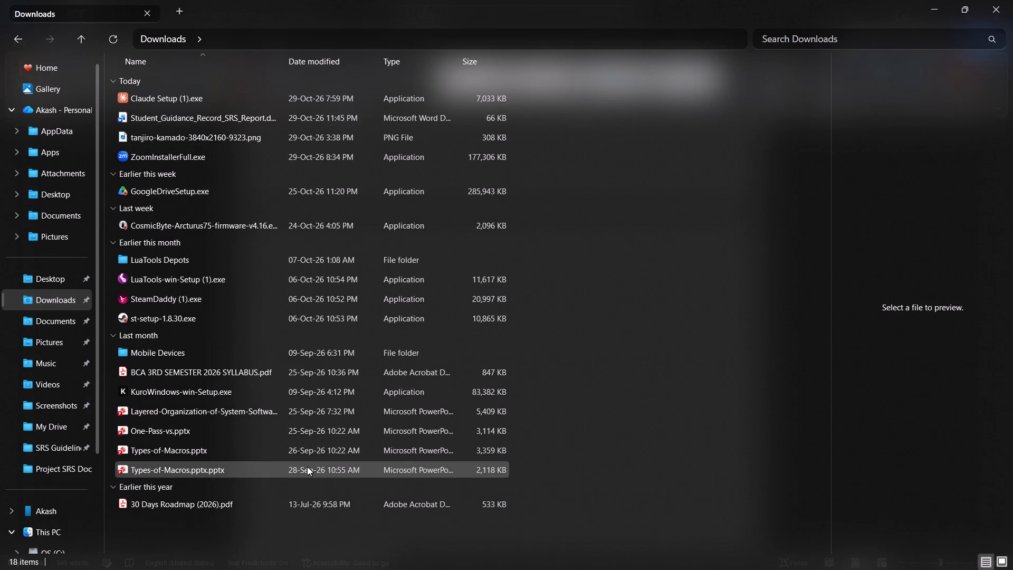
left_click(437, 553)
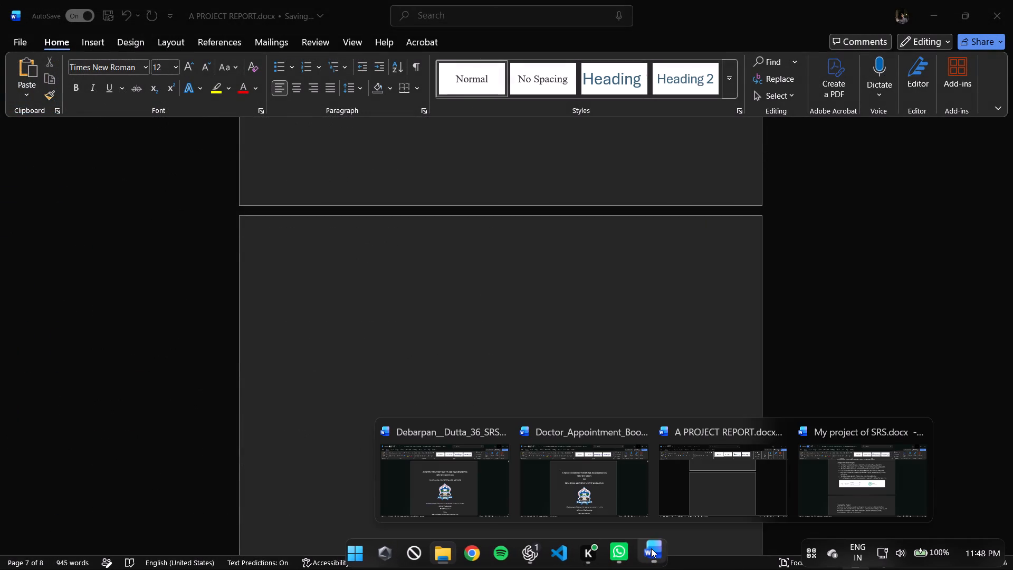
Switch back to ChatGPT and open the generated SRS report in the default app, Word.
left_click(546, 550)
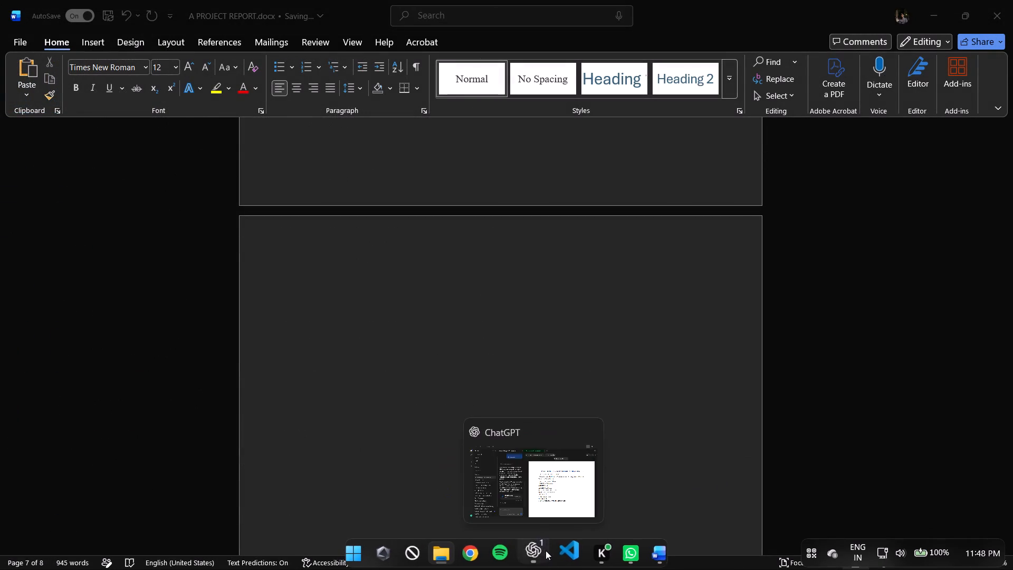
left_click(382, 404)
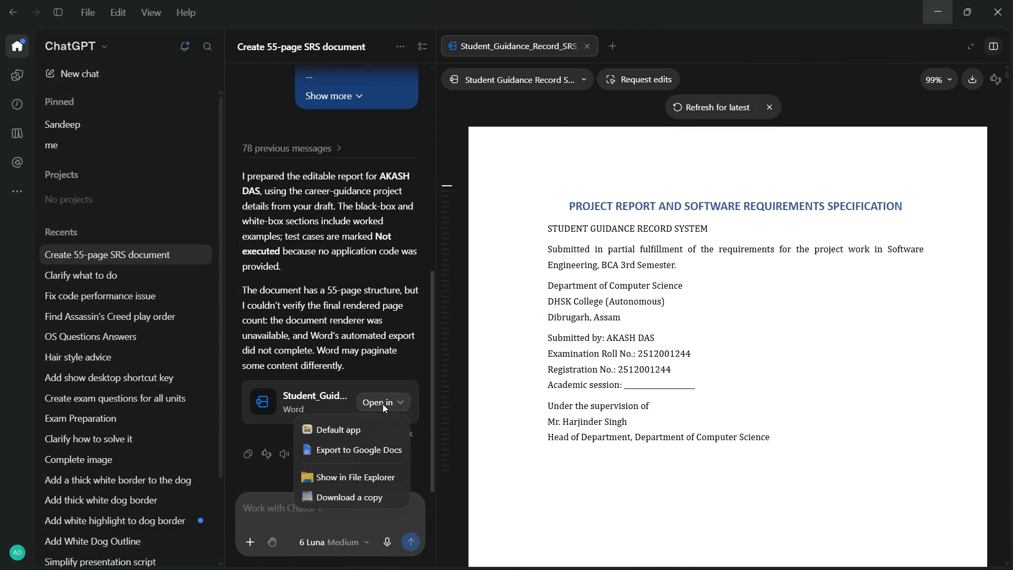
left_click(349, 432)
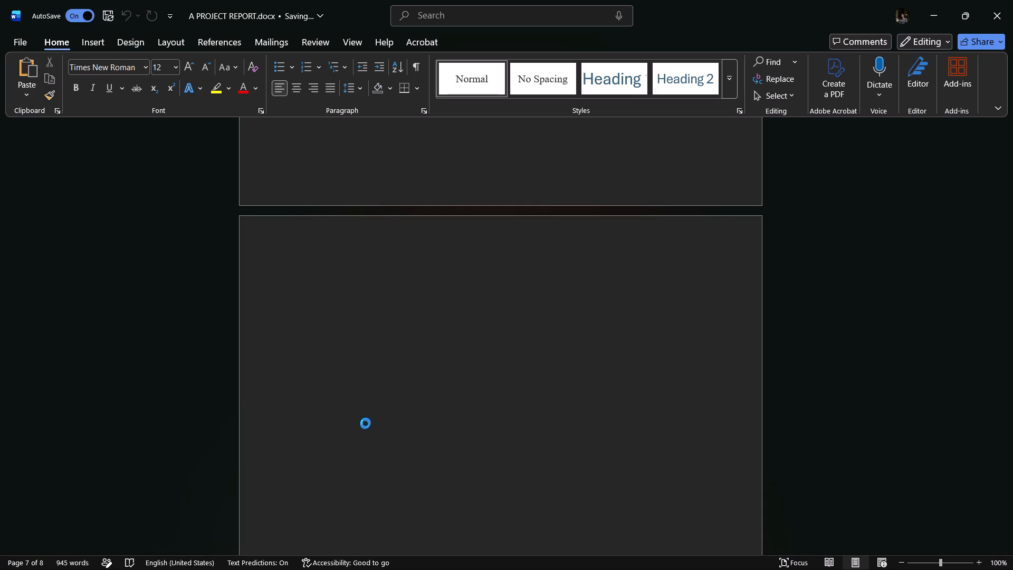
Examine the generated report's cover page, coordinator and supervisor certificates, and student declaration.
scroll(434, 410, "down", 4)
scroll(437, 414, "up", 2)
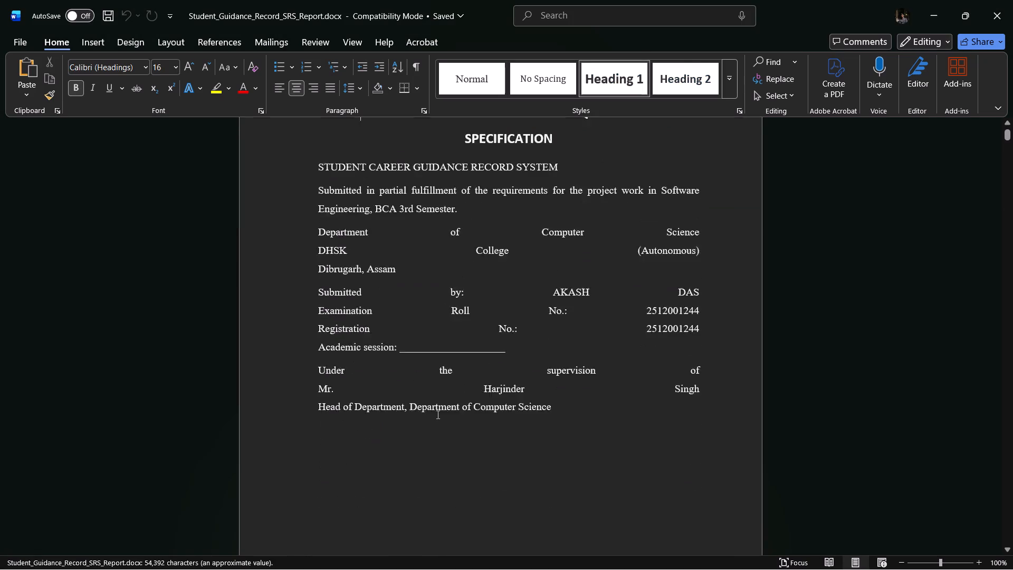
scroll(437, 414, "up", 14)
scroll(436, 406, "down", 1)
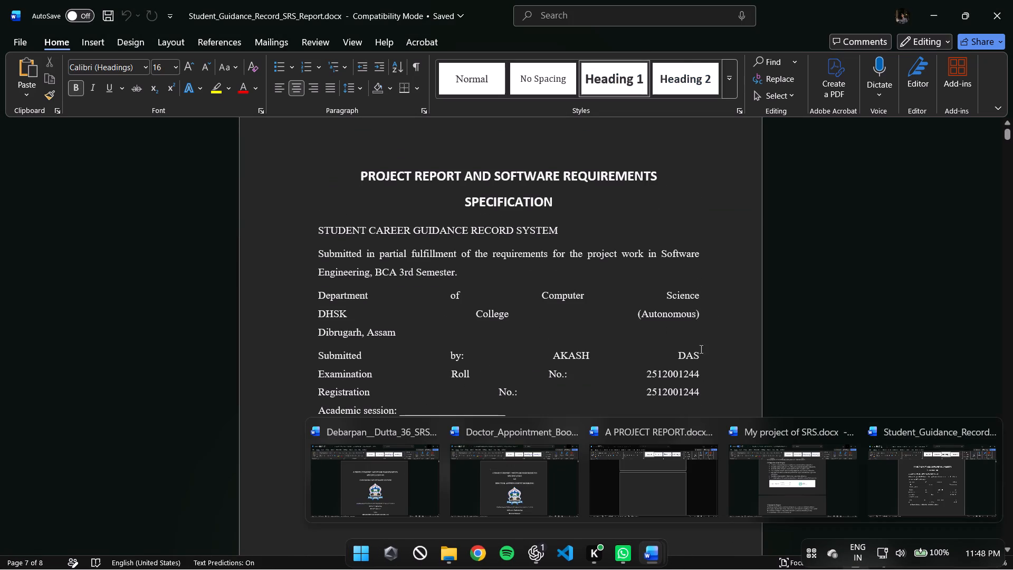
left_click(893, 242)
scroll(619, 357, "down", 8)
scroll(501, 436, "down", 2)
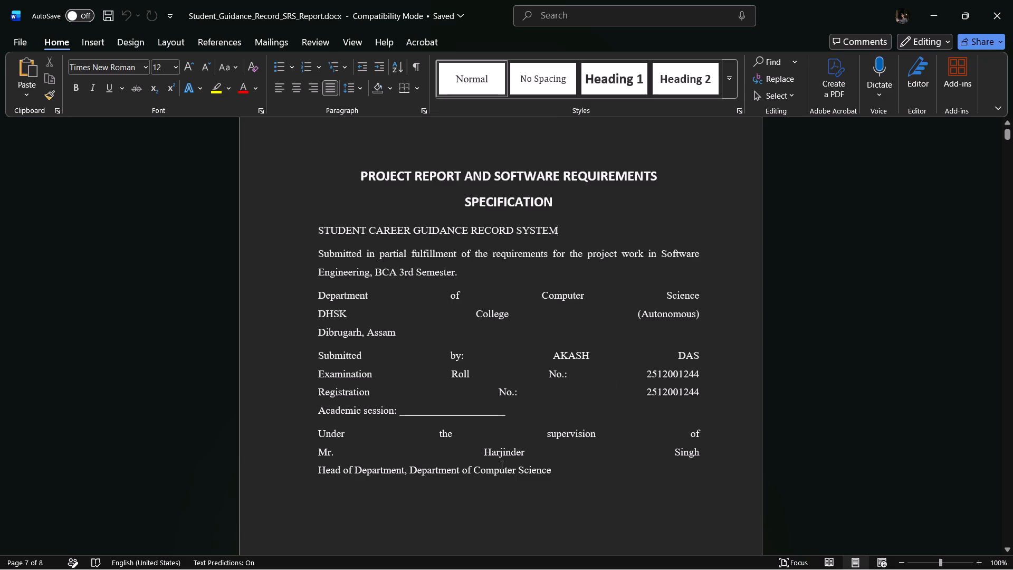
left_click(502, 464)
scroll(612, 506, "down", 9)
scroll(621, 519, "up", 4)
scroll(626, 512, "down", 8)
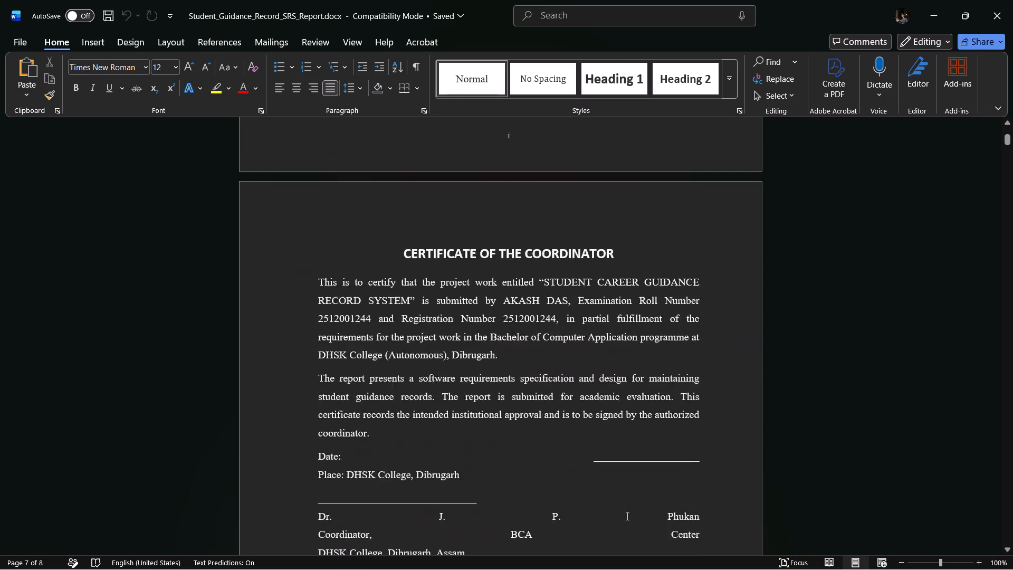
scroll(627, 514, "down", 19)
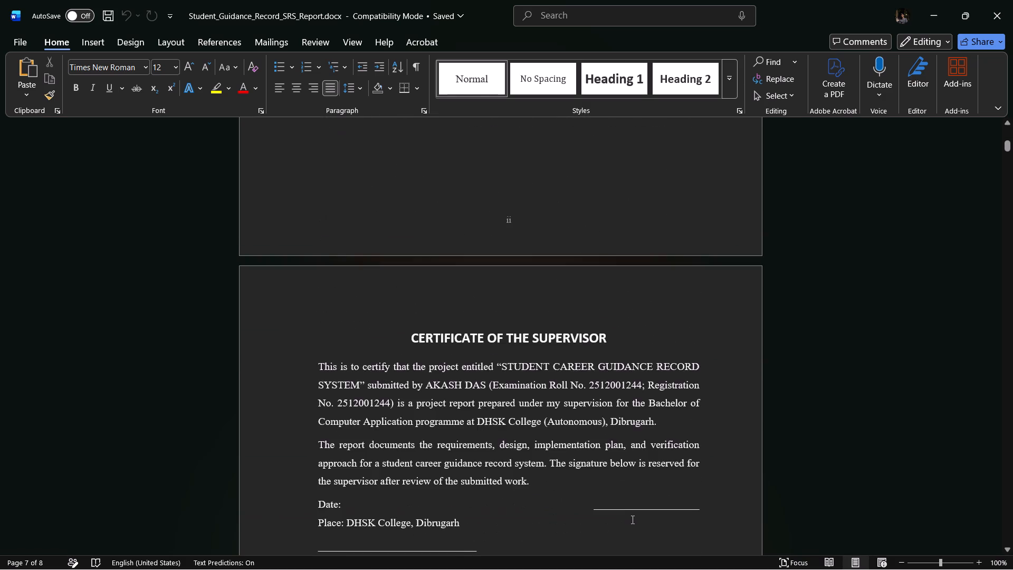
scroll(632, 519, "down", 20)
scroll(638, 512, "down", 6)
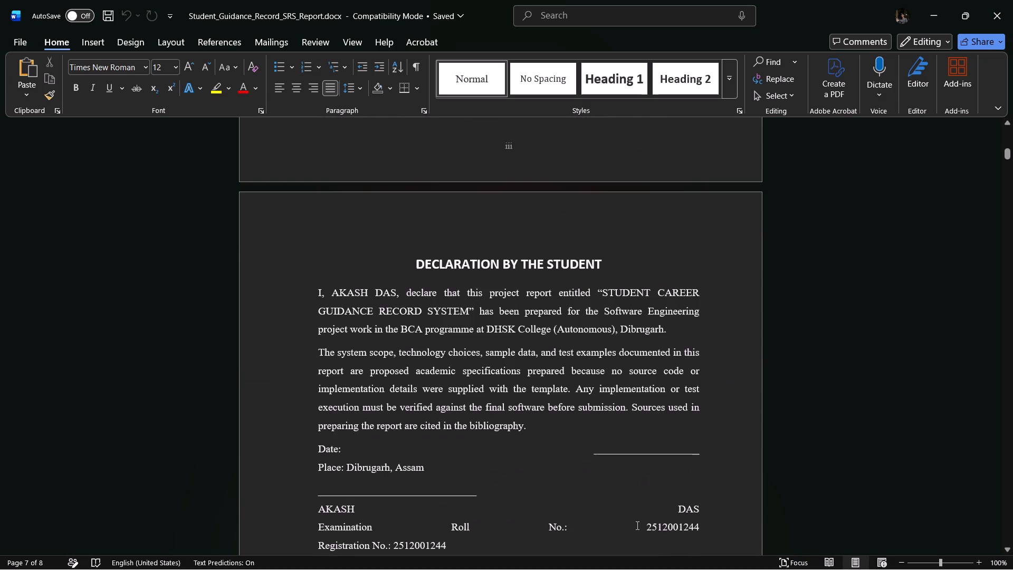
scroll(637, 521, "down", 7)
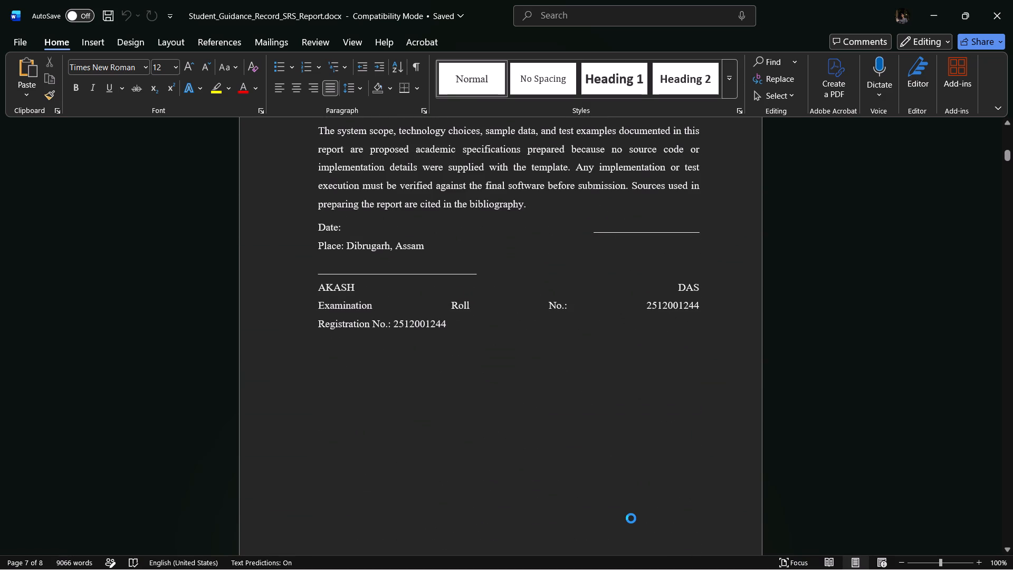
Examine the generated report's examination approval, acknowledgement and abstract pages.
scroll(631, 519, "down", 18)
scroll(628, 527, "down", 4)
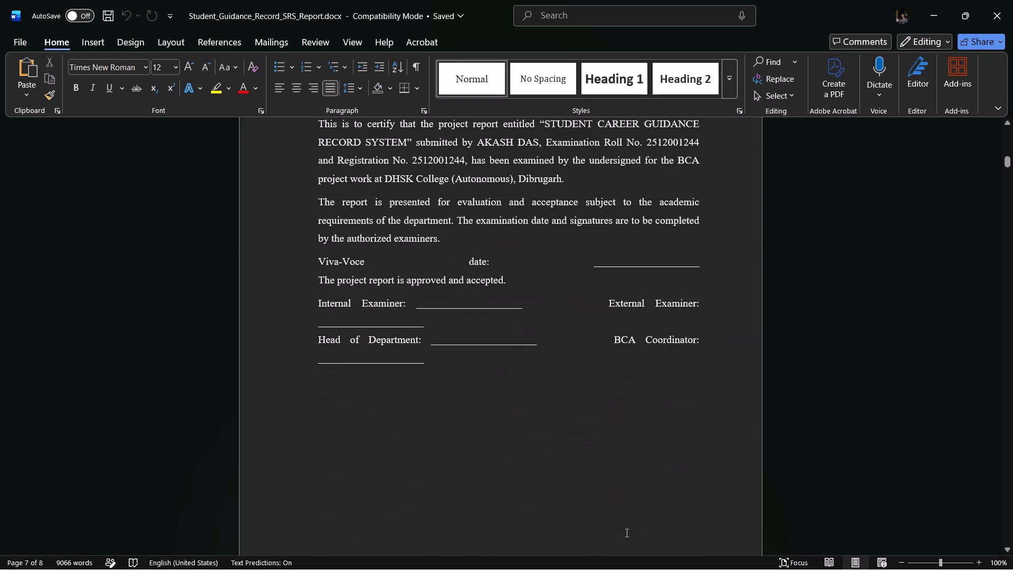
scroll(626, 531, "down", 19)
scroll(640, 521, "down", 8)
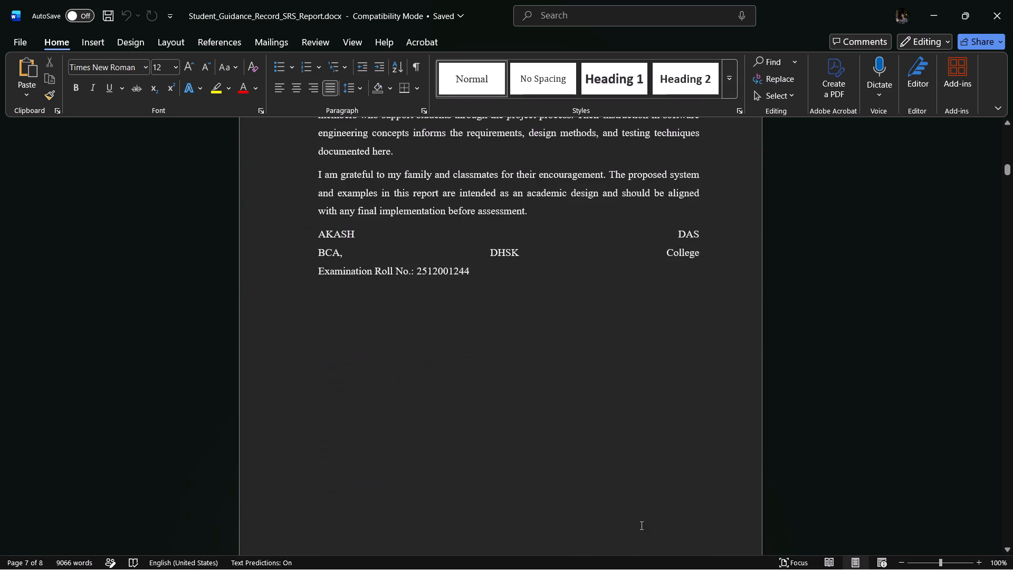
scroll(641, 526, "down", 18)
scroll(648, 514, "down", 6)
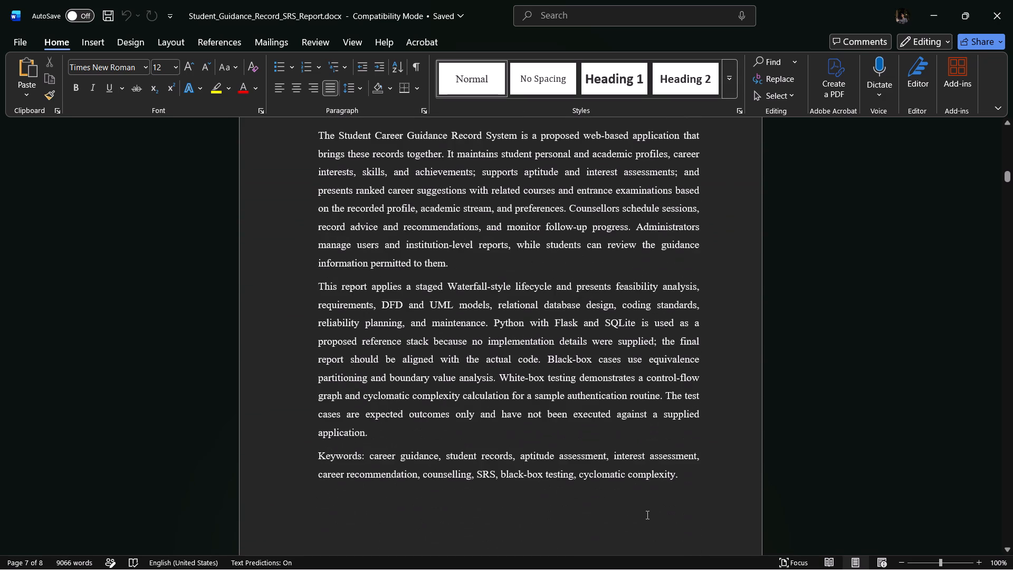
scroll(645, 516, "down", 12)
scroll(645, 516, "up", 5)
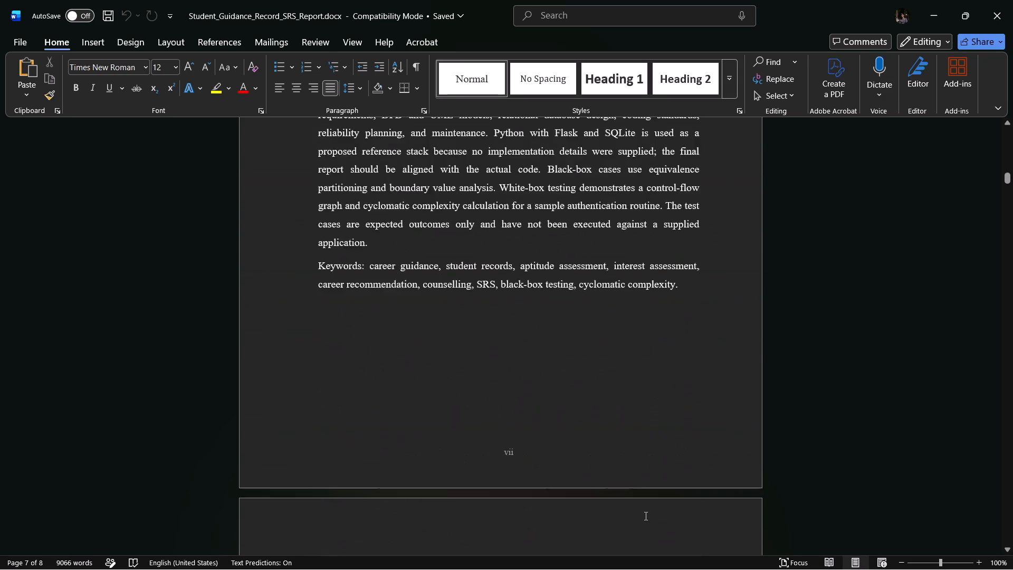
scroll(645, 516, "up", 11)
scroll(608, 494, "up", 3)
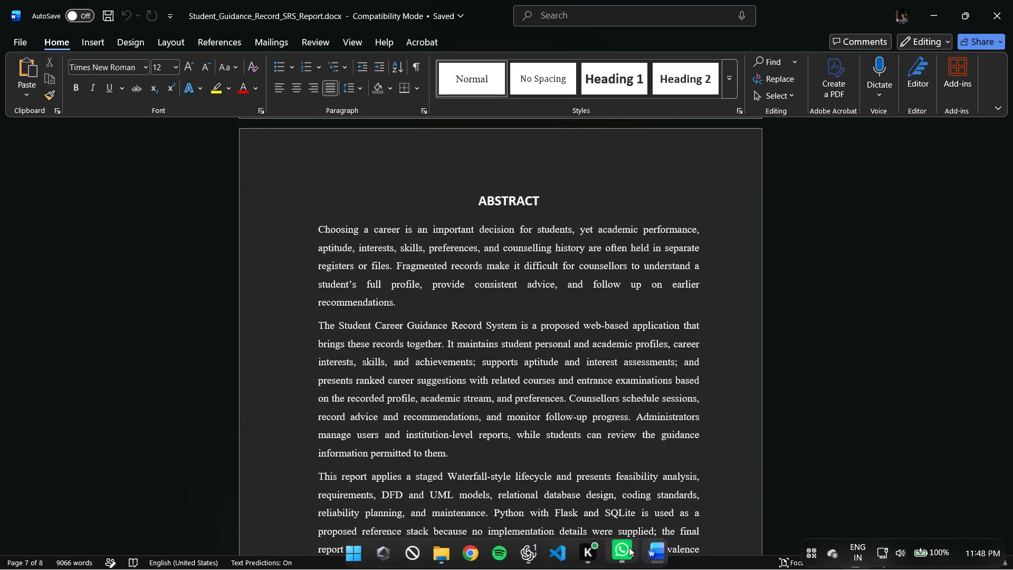
Switch to A PROJECT REPORT.docx and view its abstract for comparison with the generated one.
left_click(664, 467)
scroll(530, 417, "up", 2)
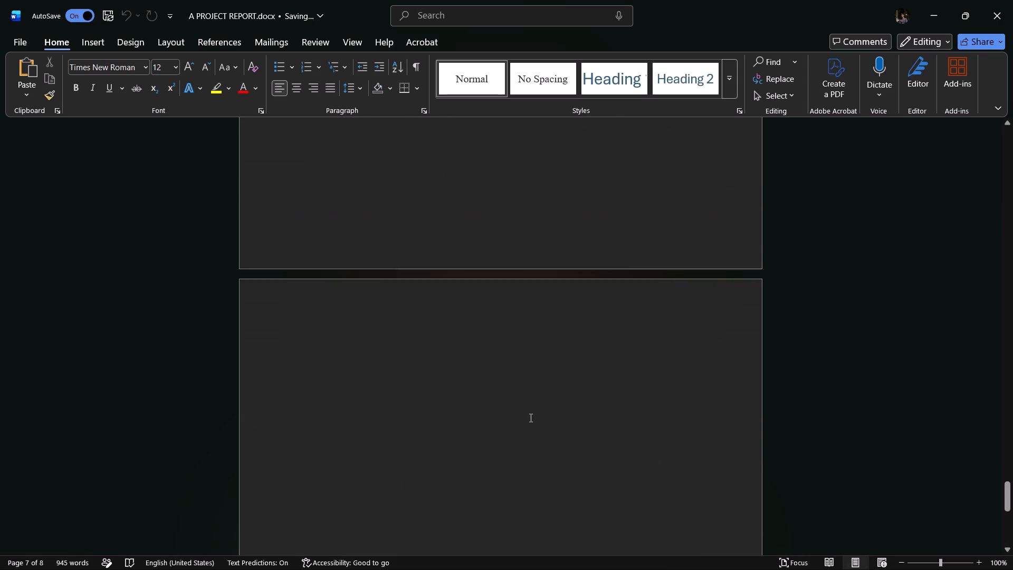
scroll(530, 417, "up", 18)
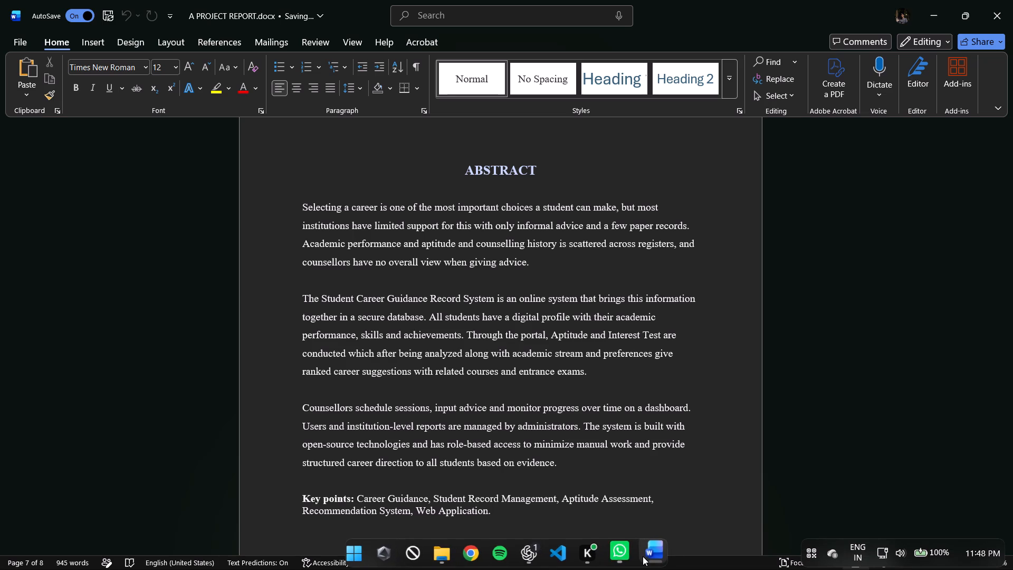
Return to Student_Guidance_Record_SRS_Report.docx and examine its formatting and submission notes and table of contents.
left_click(928, 494)
scroll(473, 436, "down", 19)
scroll(479, 418, "down", 4)
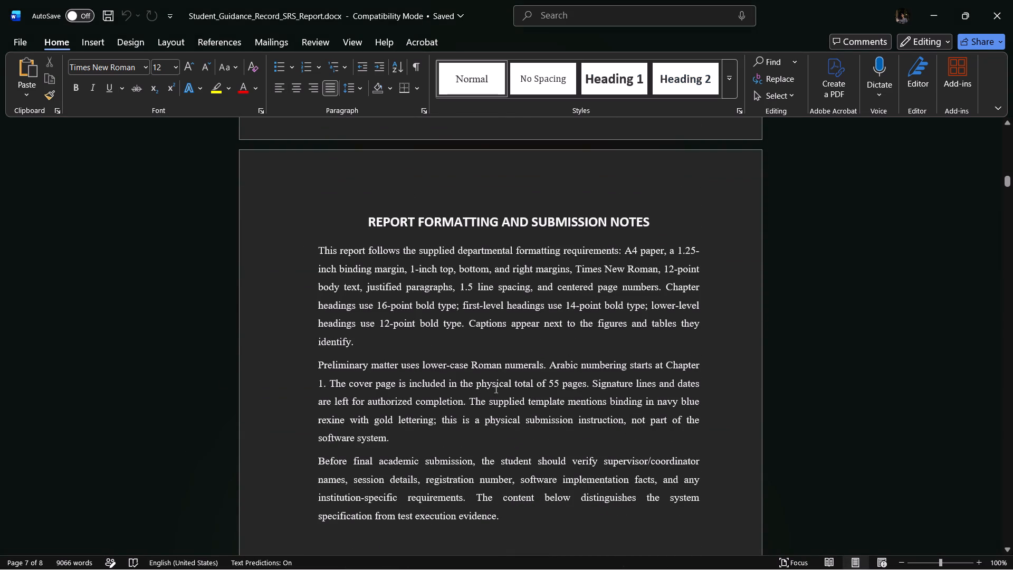
scroll(618, 518, "down", 7)
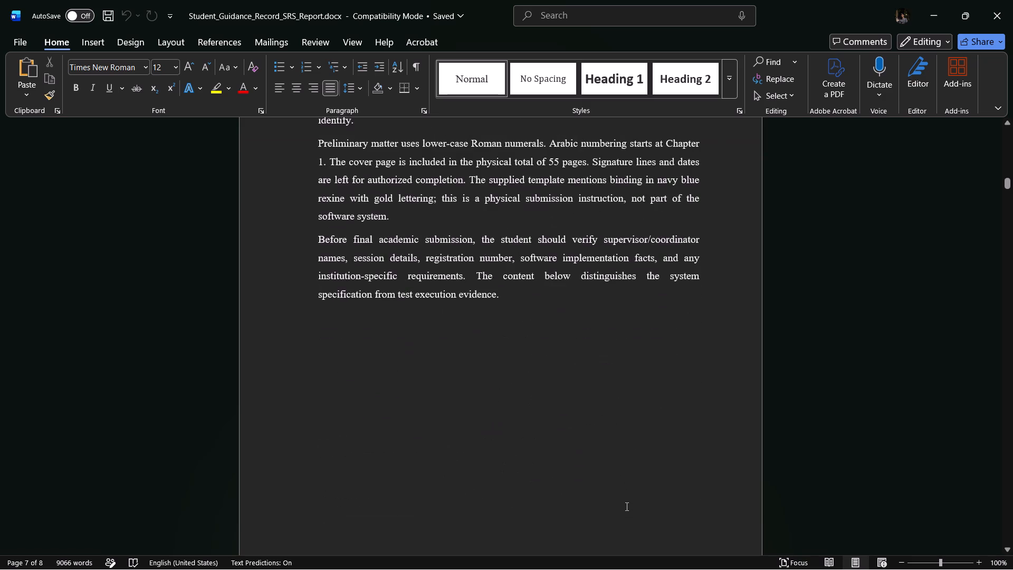
scroll(626, 505, "down", 19)
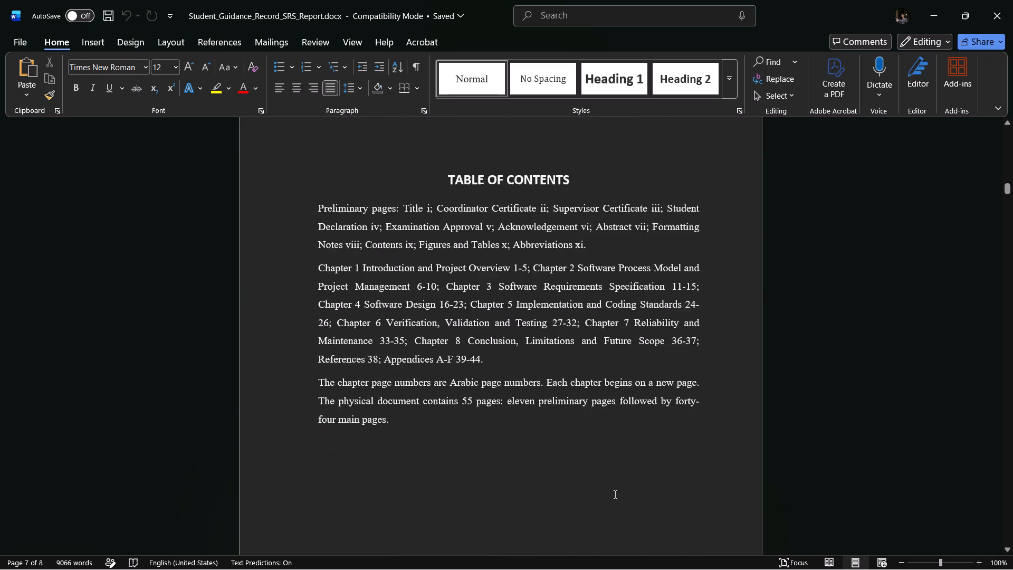
Examine the list of figures and list of tables in the generated report.
scroll(614, 494, "down", 18)
scroll(617, 495, "down", 9)
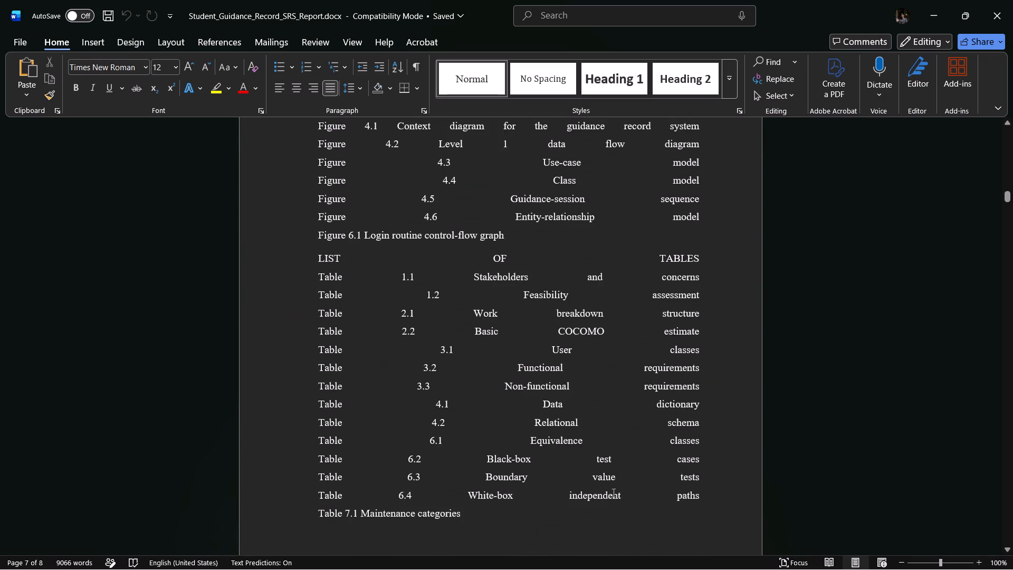
scroll(613, 490, "up", 3)
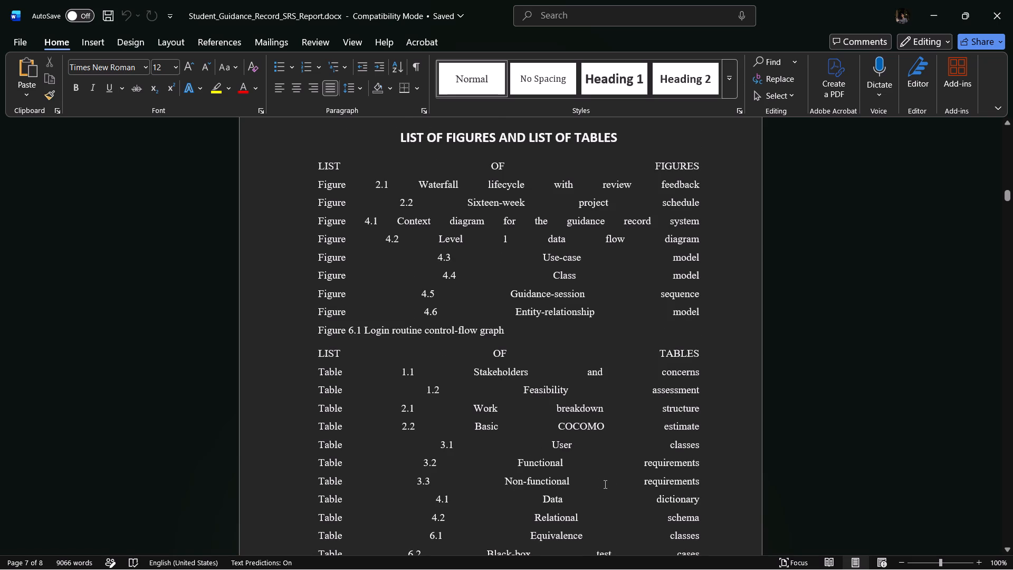
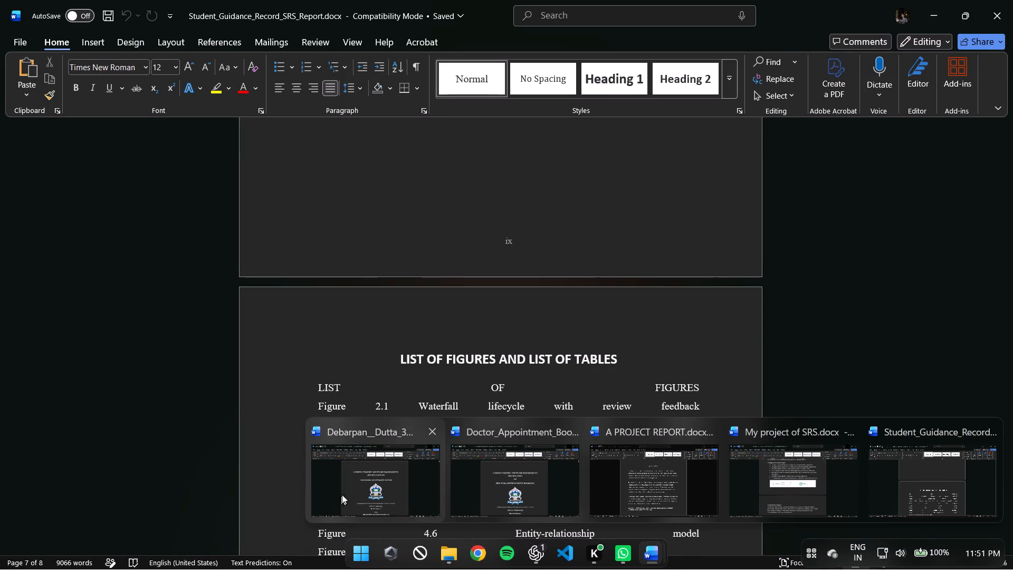
Open SRS_Project_Report_Template.docx from the SRS Guidelines and template folder in Documents > Final Project.
left_click(453, 552)
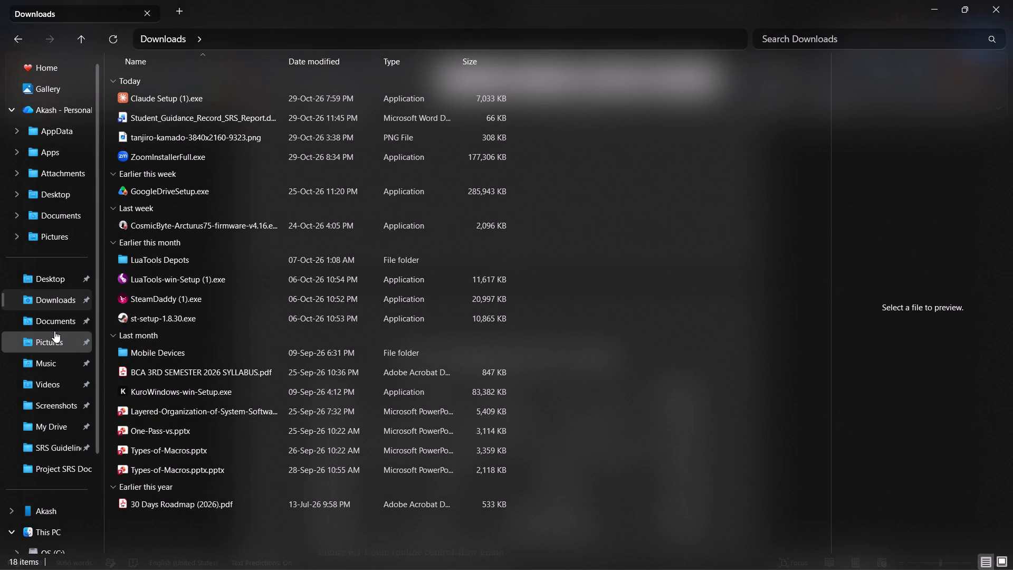
left_click(51, 324)
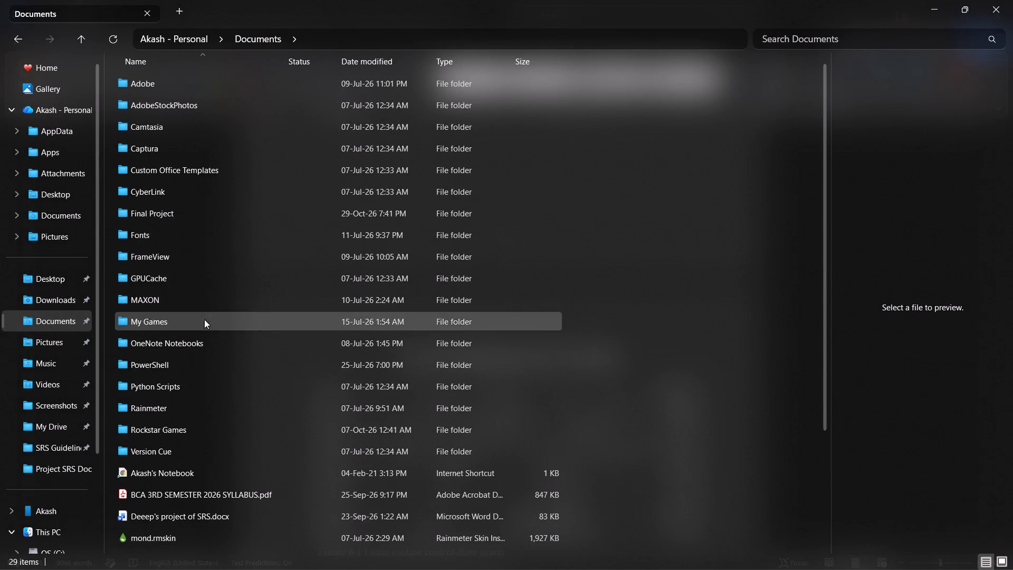
double_click(167, 220)
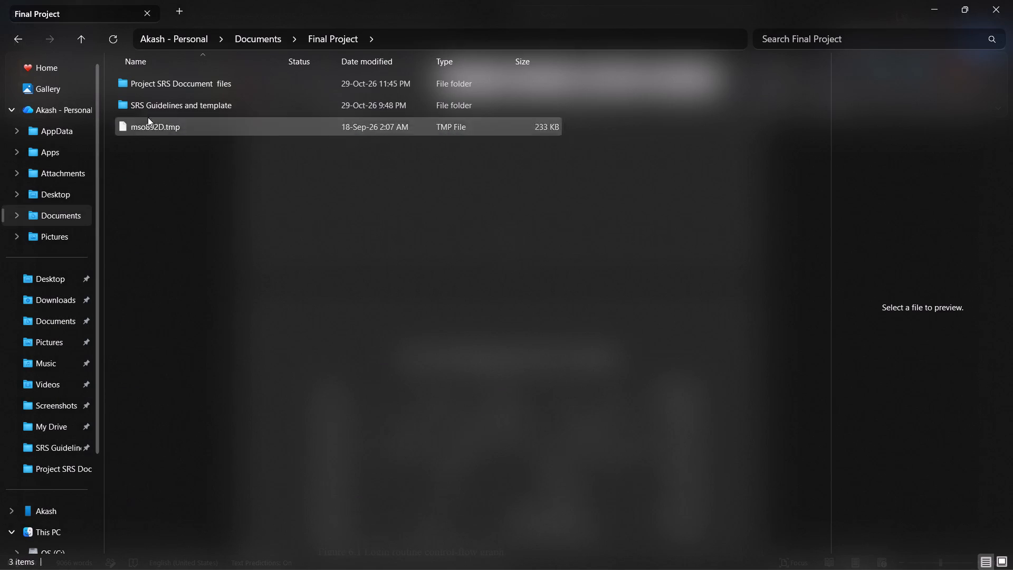
double_click(147, 106)
double_click(151, 89)
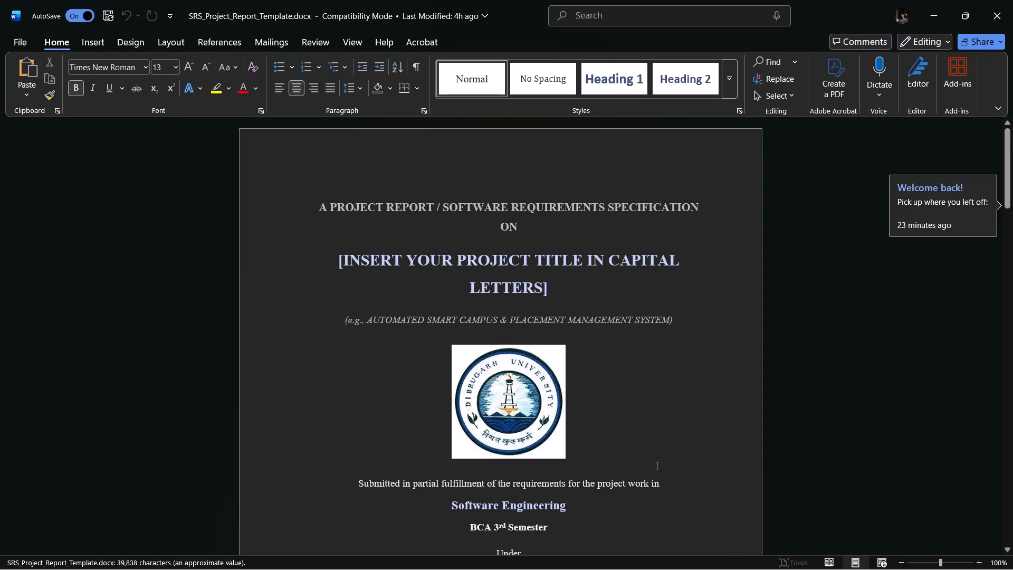
Examine the template's front matter, from the title page through the coordinator and department head certificates to the examination approval certificate.
scroll(652, 408, "down", 20)
scroll(652, 408, "down", 8)
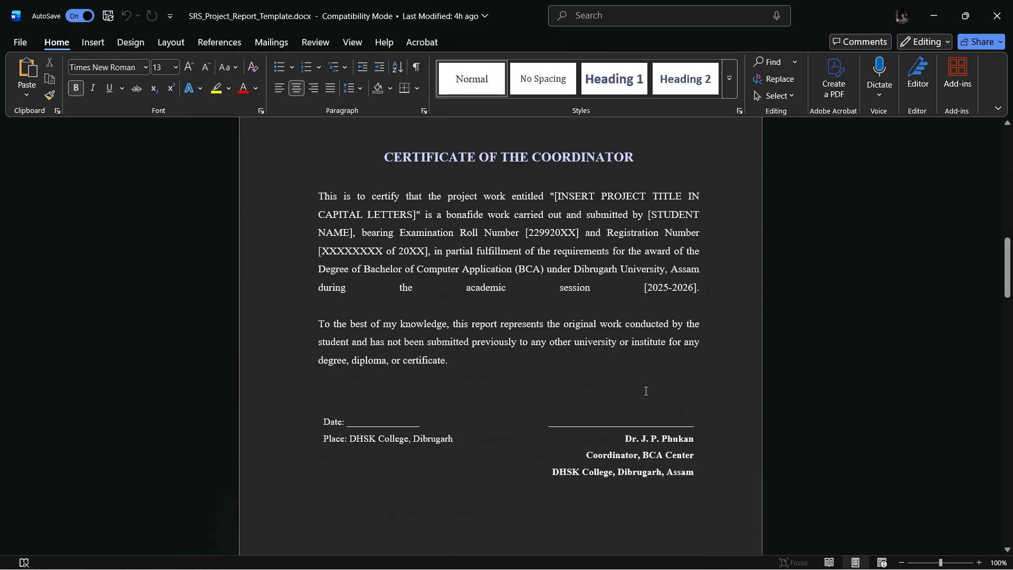
scroll(645, 391, "down", 20)
scroll(645, 391, "down", 5)
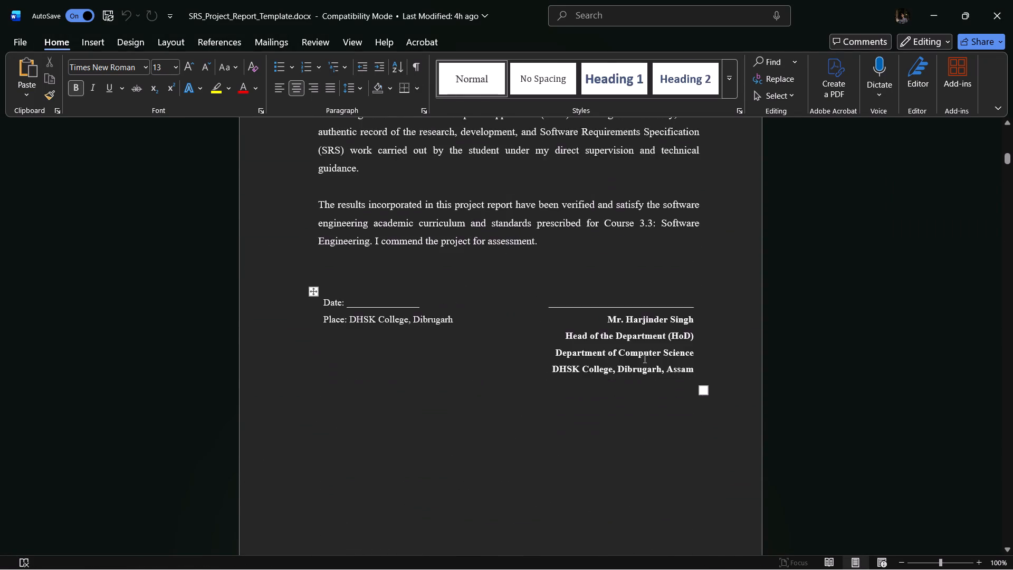
scroll(643, 359, "down", 16)
scroll(640, 351, "down", 16)
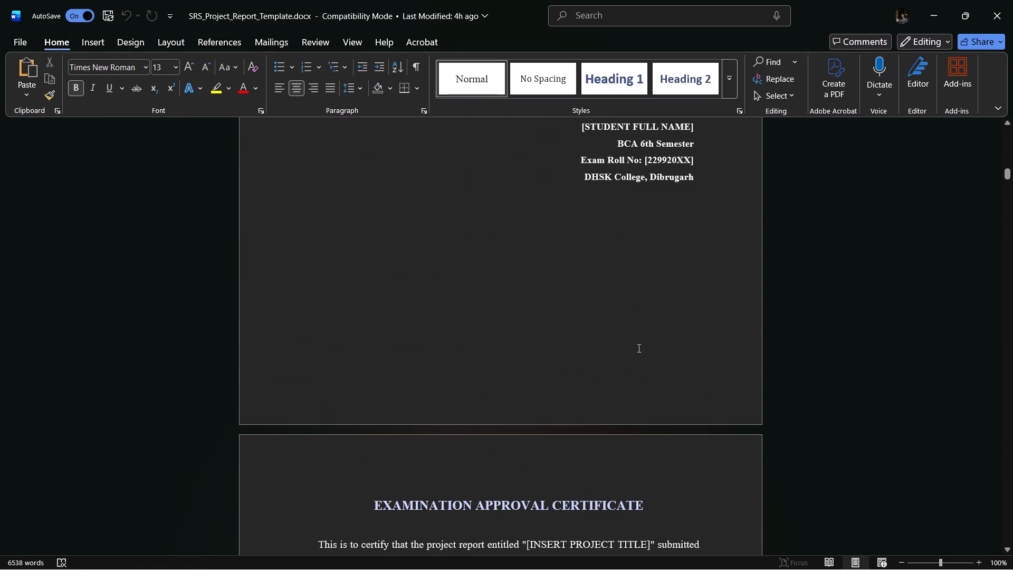
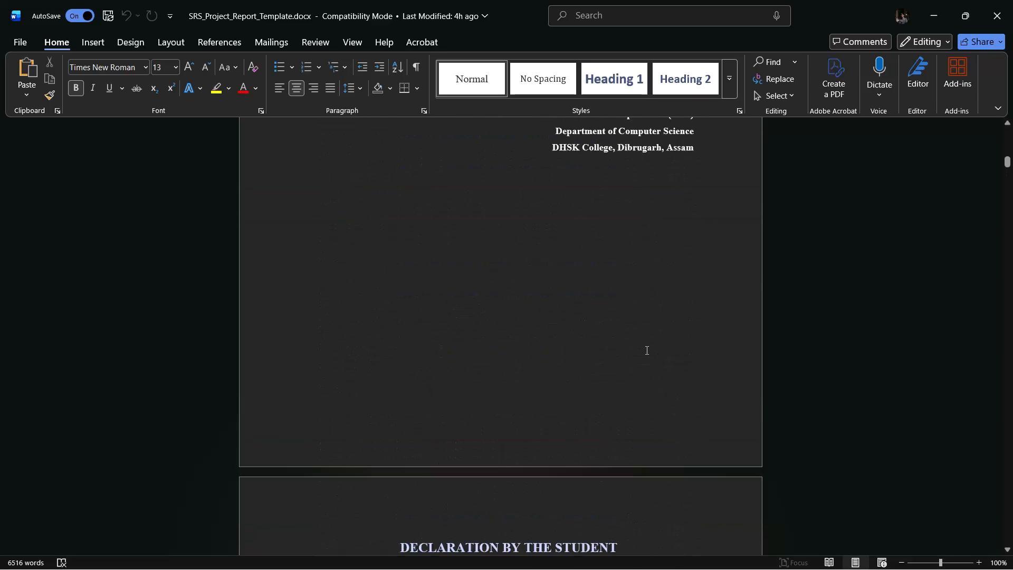
Examine the template's student declaration and the examination approval certificate with its Board of Examiners signature blocks.
scroll(642, 354, "down", 9)
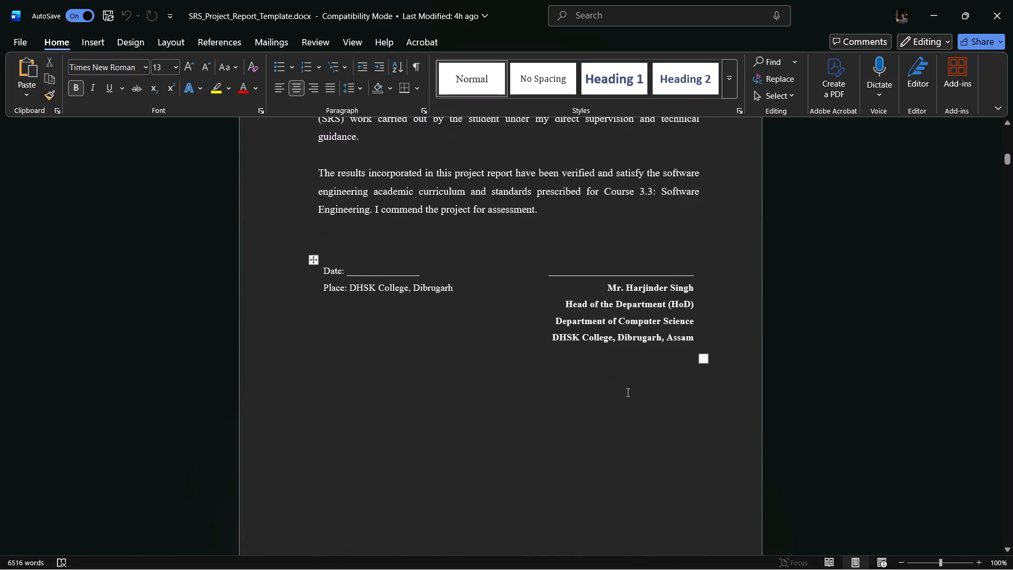
scroll(627, 392, "up", 9)
scroll(627, 393, "down", 7)
scroll(625, 477, "down", 16)
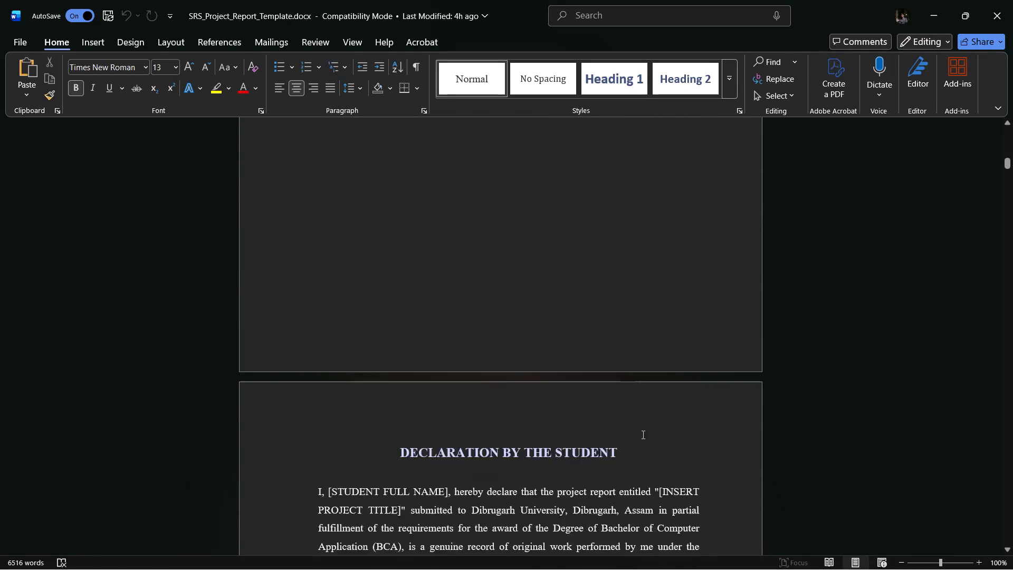
scroll(642, 434, "down", 17)
scroll(650, 428, "down", 4)
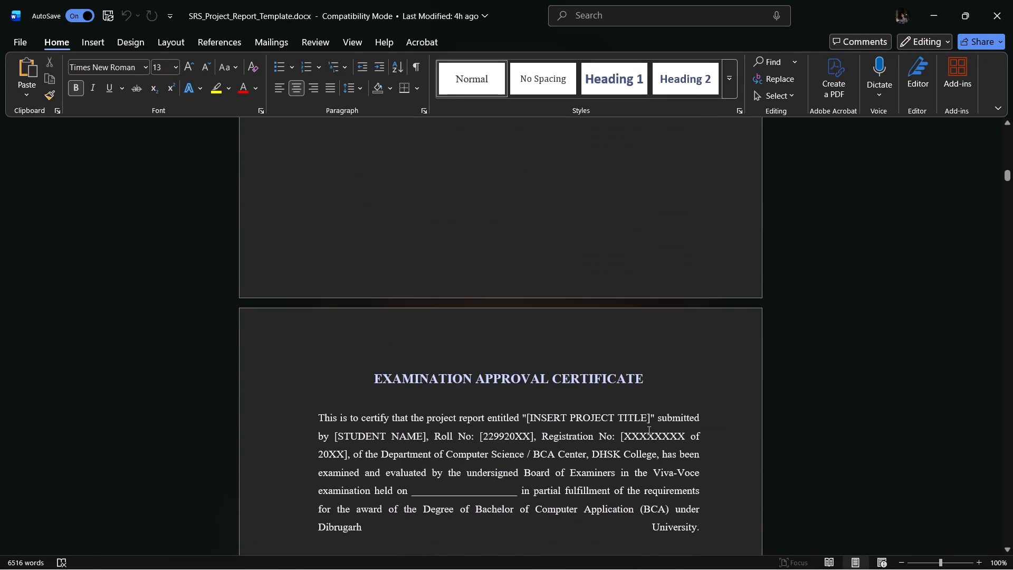
scroll(646, 432, "down", 2)
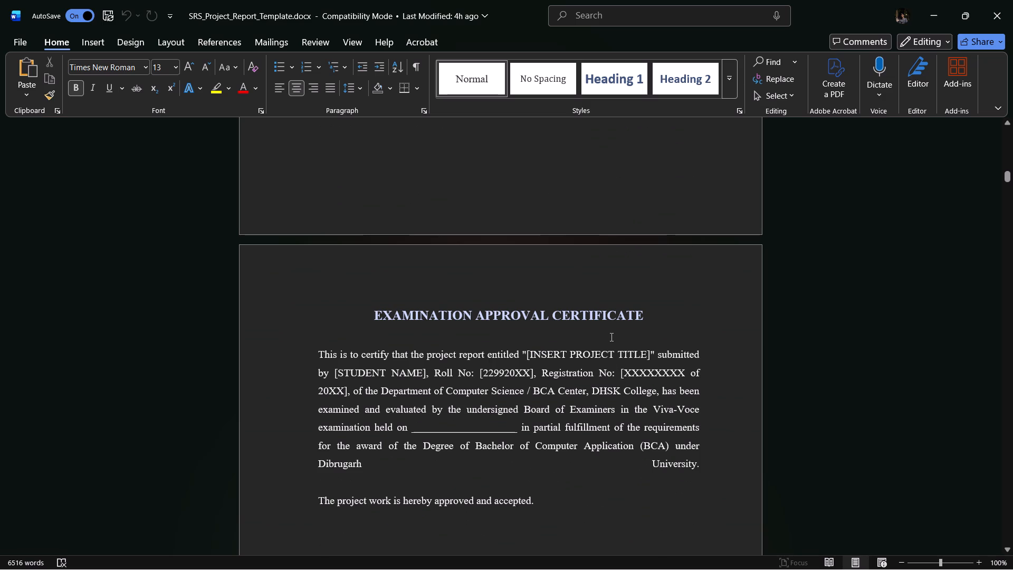
scroll(609, 337, "down", 11)
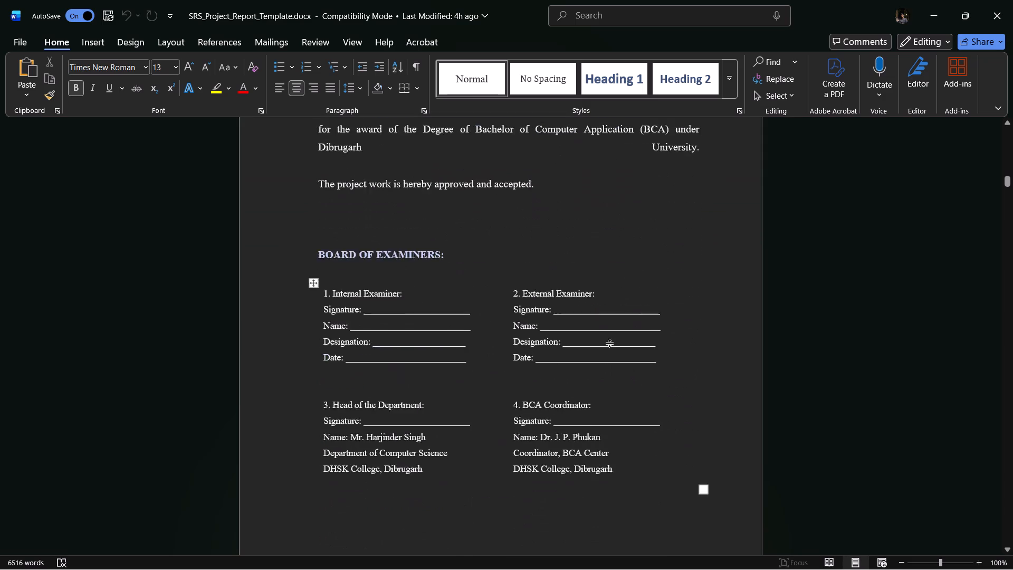
Read the template's Acknowledgement section, from its student guidelines box to the student signature block.
scroll(609, 340, "down", 16)
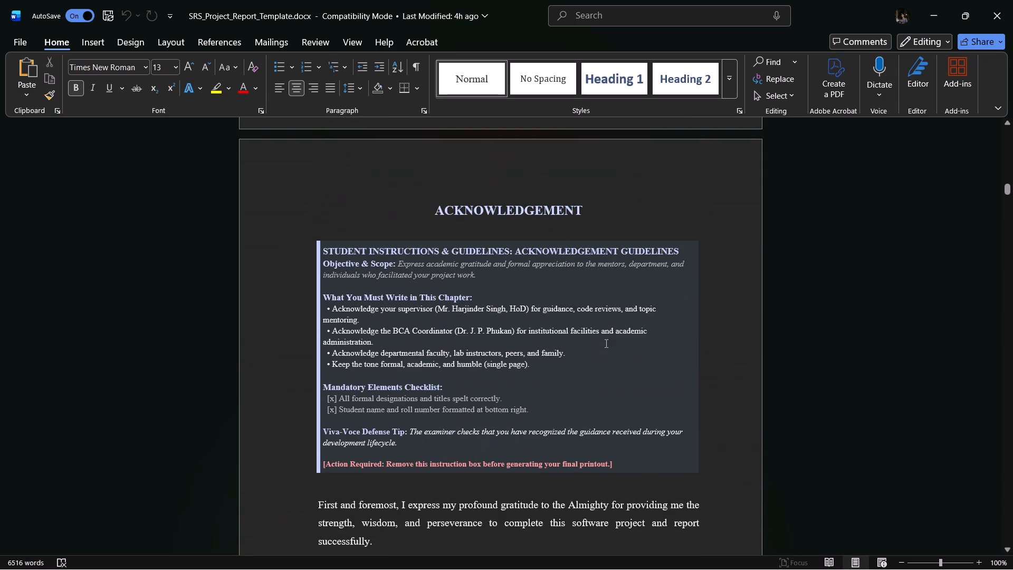
scroll(605, 340, "down", 13)
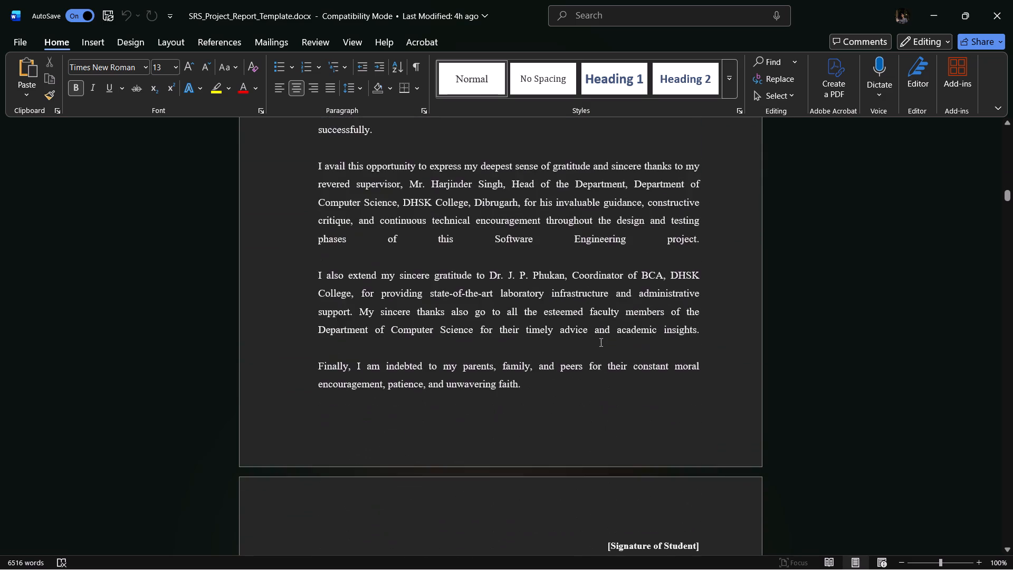
scroll(600, 341, "down", 11)
scroll(599, 341, "up", 6)
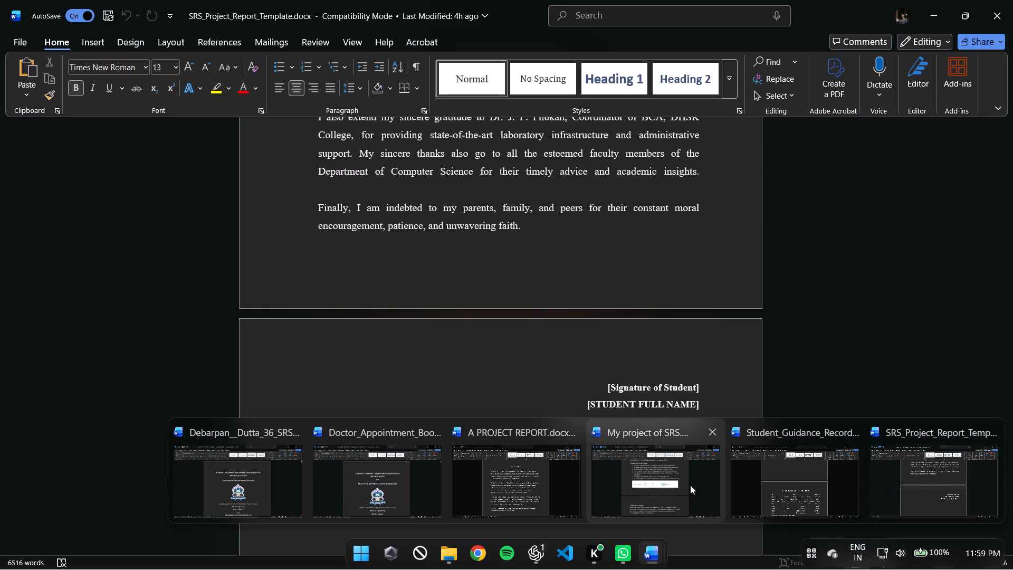
Switch to A PROJECT REPORT.docx and review its Abstract, key points and the pages that follow.
left_click(523, 477)
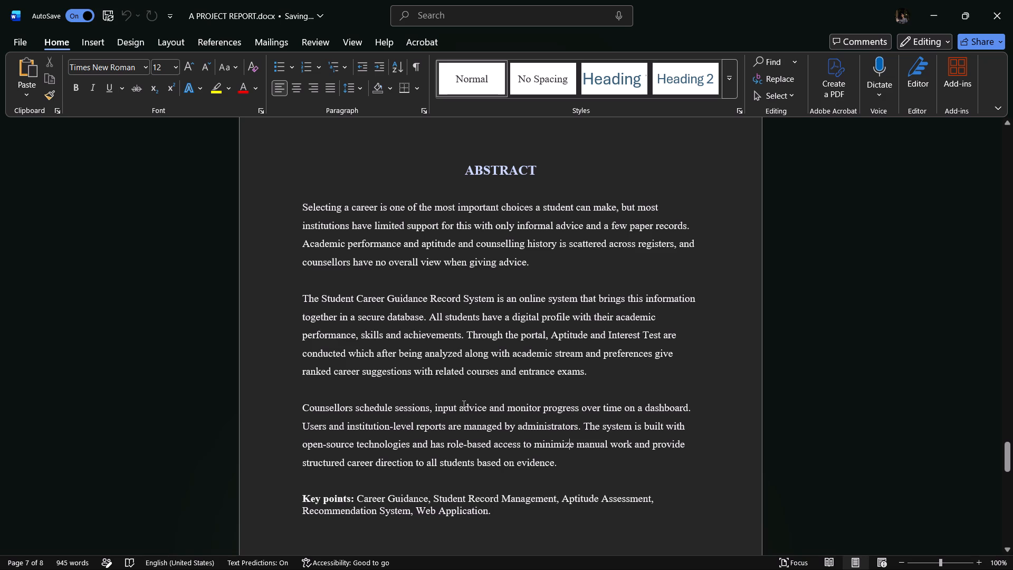
scroll(573, 423, "down", 8)
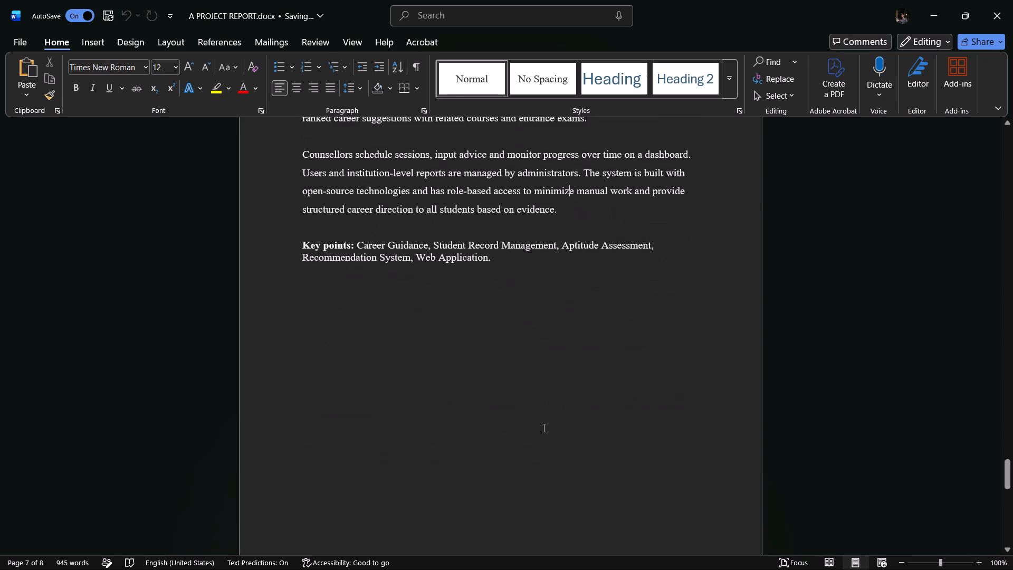
scroll(538, 422, "down", 4)
scroll(538, 338, "down", 5)
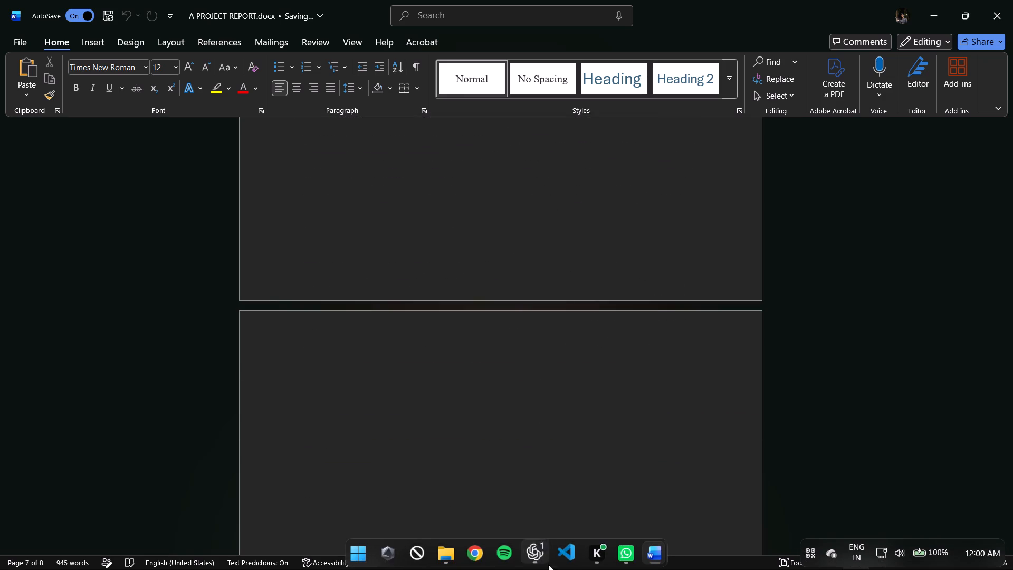
Return to SRS_Project_Report_Template.docx and examine the executive summary/abstract guidelines, sample text and keywords, up to the mandatory report formatting specifications.
left_click(934, 492)
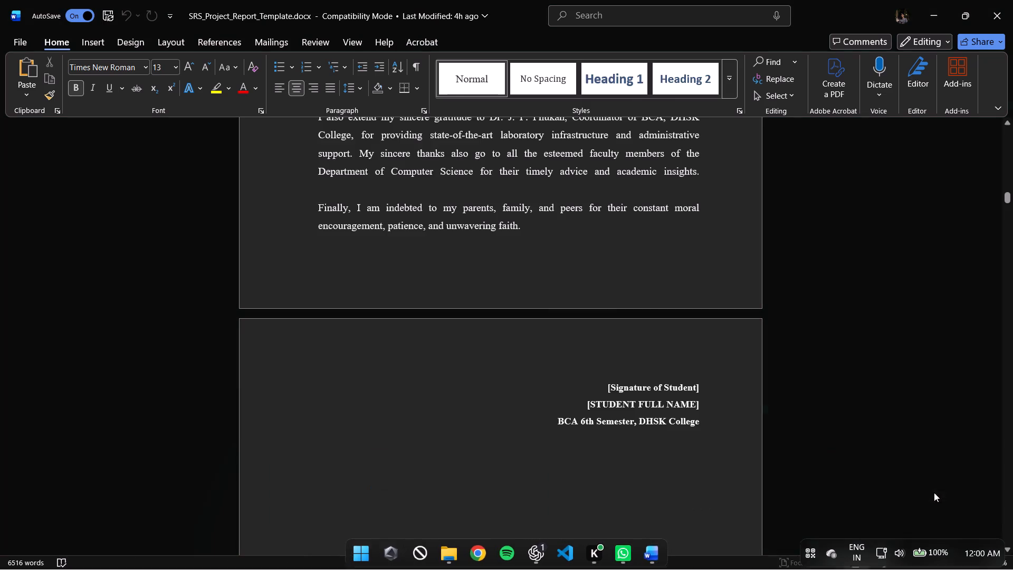
scroll(667, 382, "down", 3)
scroll(662, 391, "up", 8)
scroll(650, 363, "down", 10)
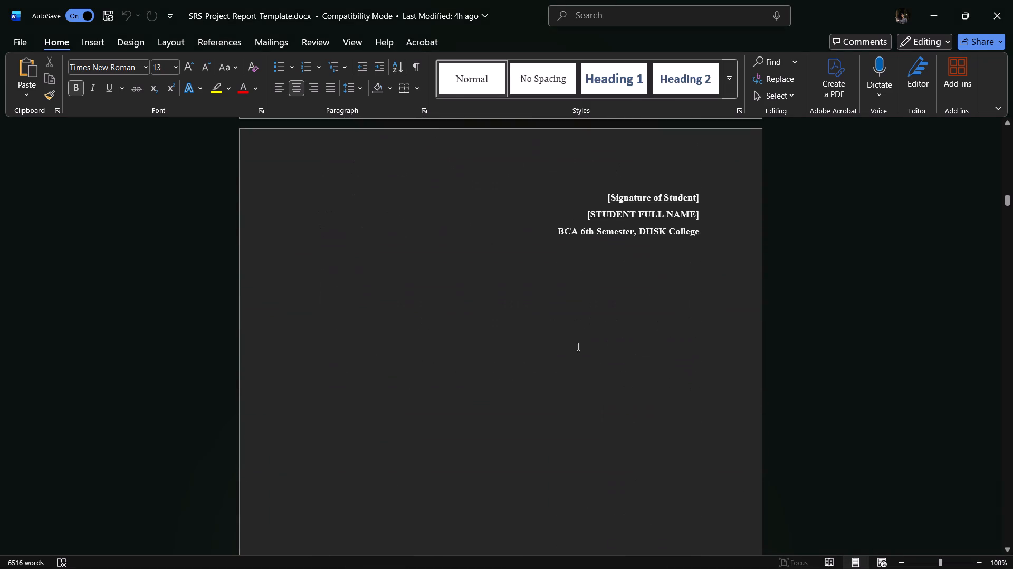
scroll(577, 346, "down", 13)
scroll(571, 325, "down", 15)
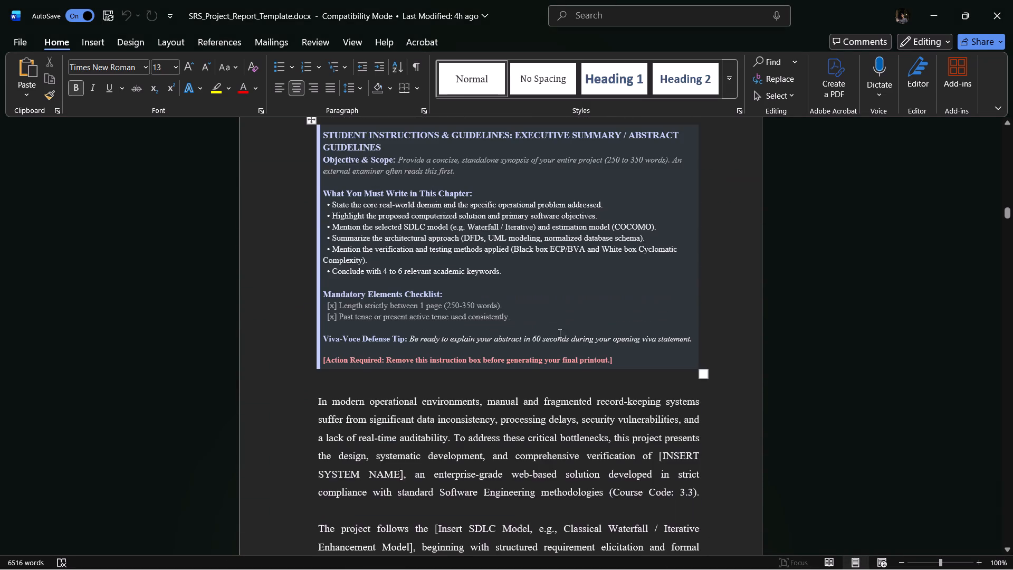
scroll(550, 326, "down", 20)
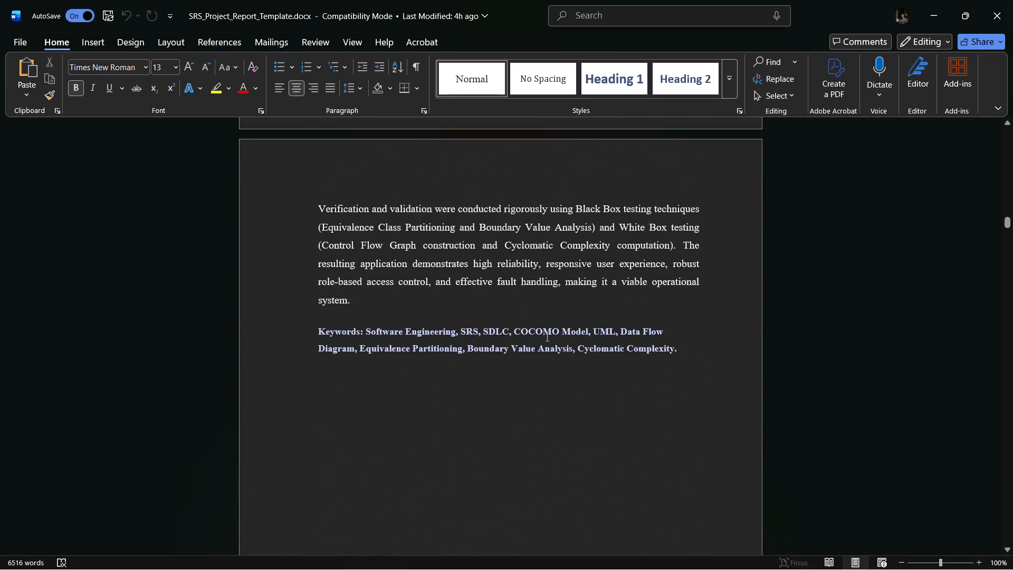
scroll(540, 338, "down", 10)
scroll(553, 331, "down", 15)
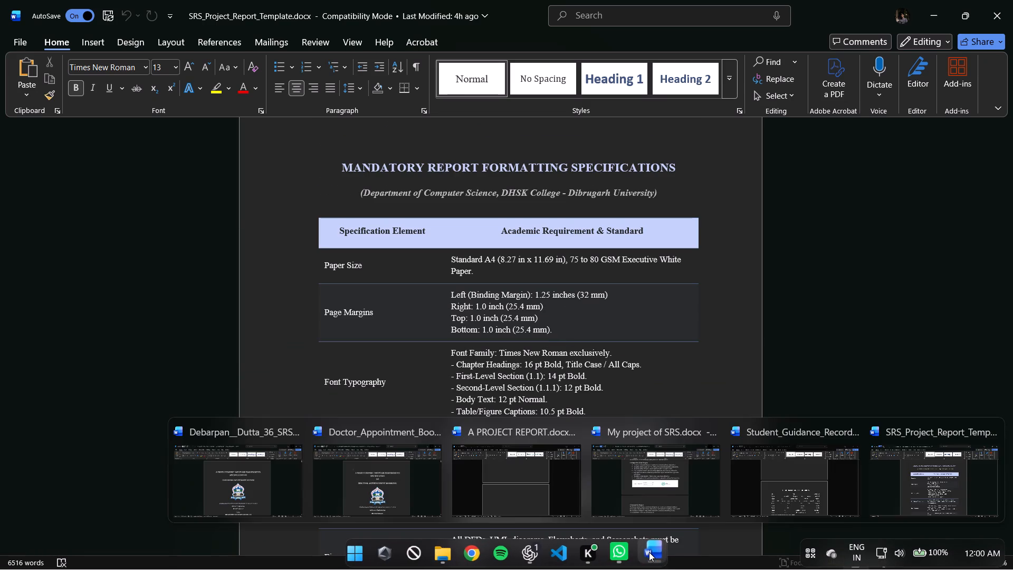
Switch to Student_Guidance_Record_SRS_Report.docx and compare its abstract ending, keywords and Report Formatting and Submission Notes page with the template.
left_click(798, 487)
scroll(579, 344, "up", 9)
scroll(591, 348, "up", 20)
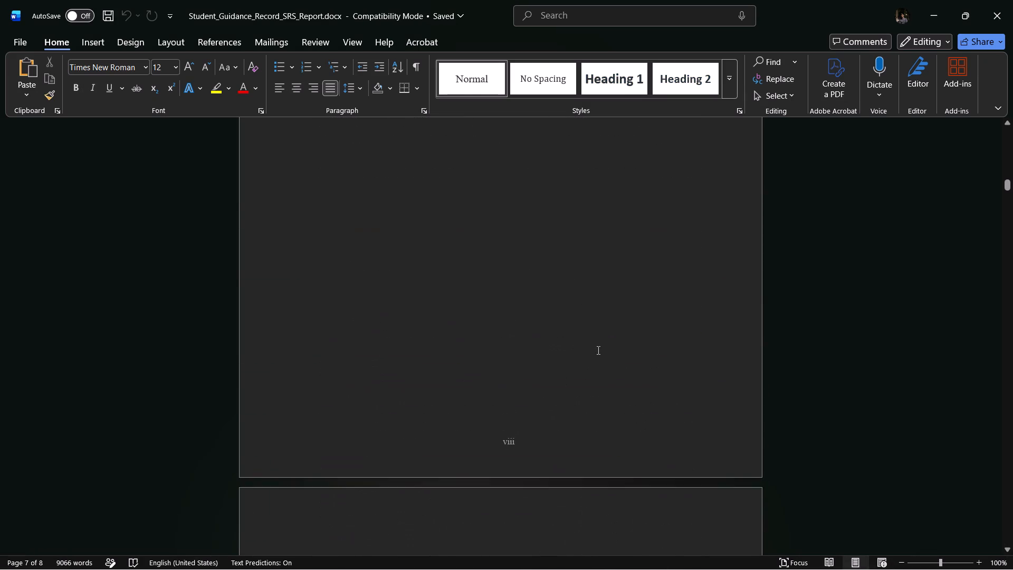
scroll(597, 350, "up", 9)
scroll(601, 350, "down", 1)
scroll(601, 350, "up", 9)
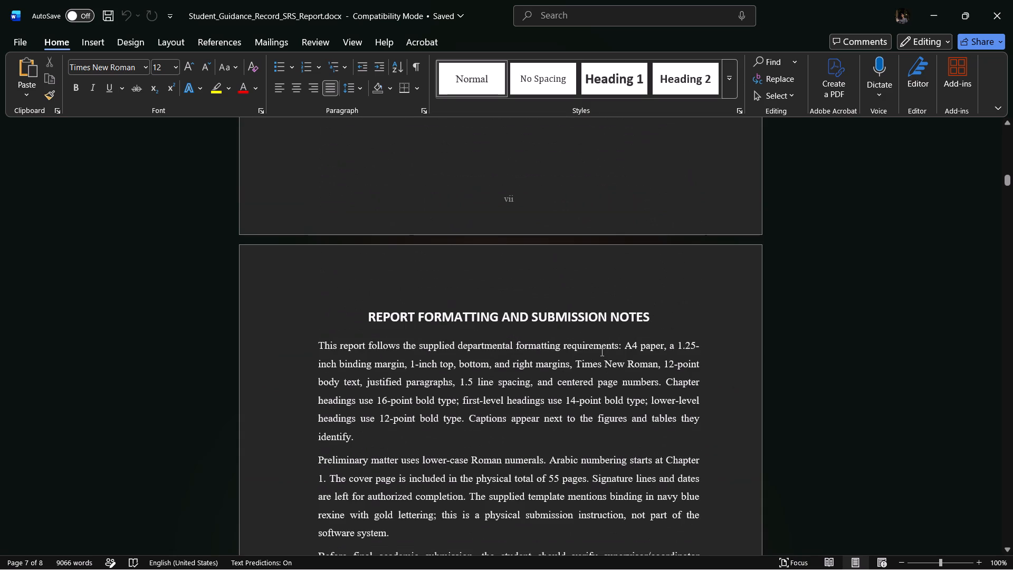
scroll(601, 351, "down", 6)
scroll(605, 355, "up", 11)
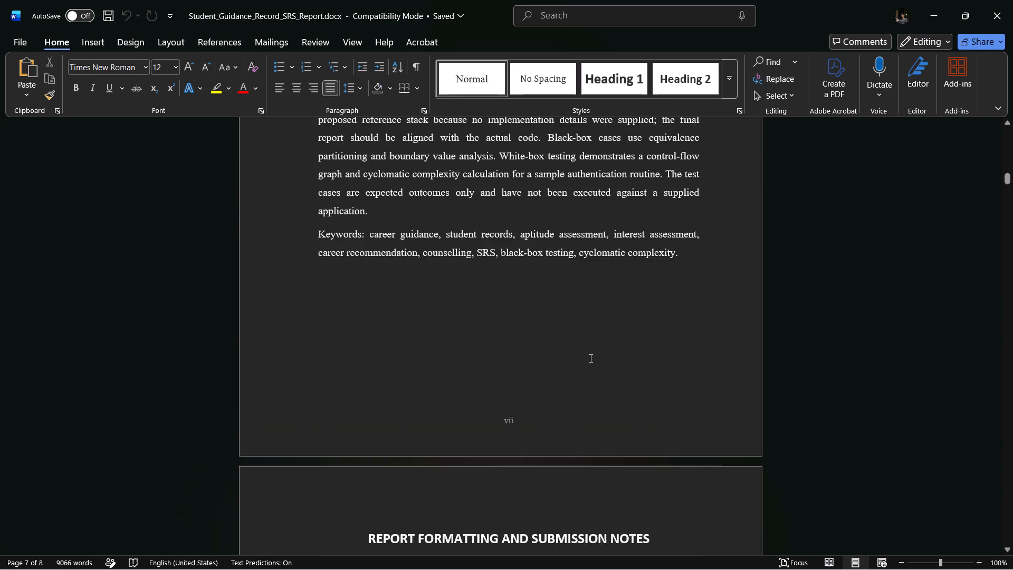
scroll(590, 358, "up", 14)
scroll(590, 358, "down", 14)
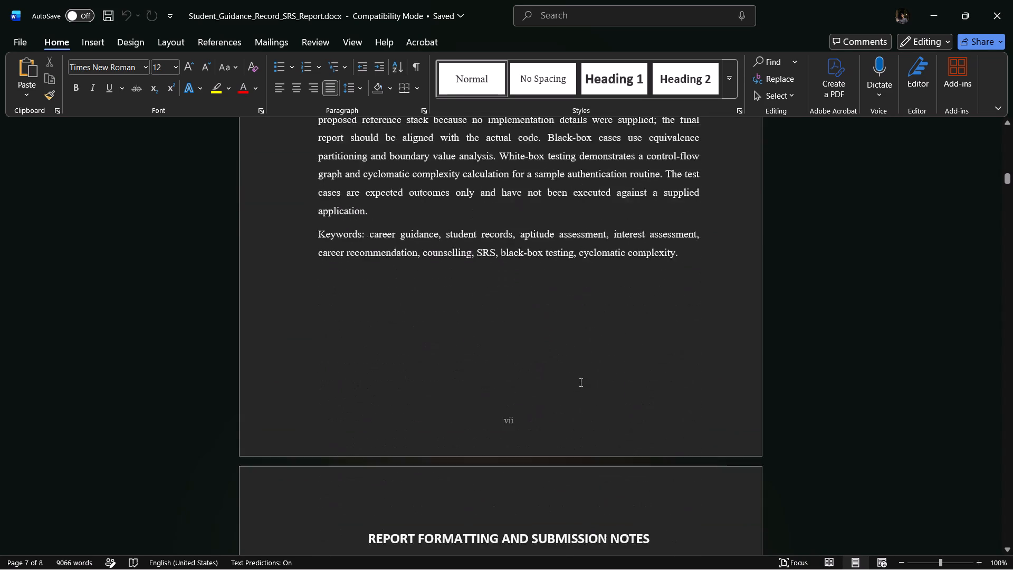
scroll(580, 382, "down", 4)
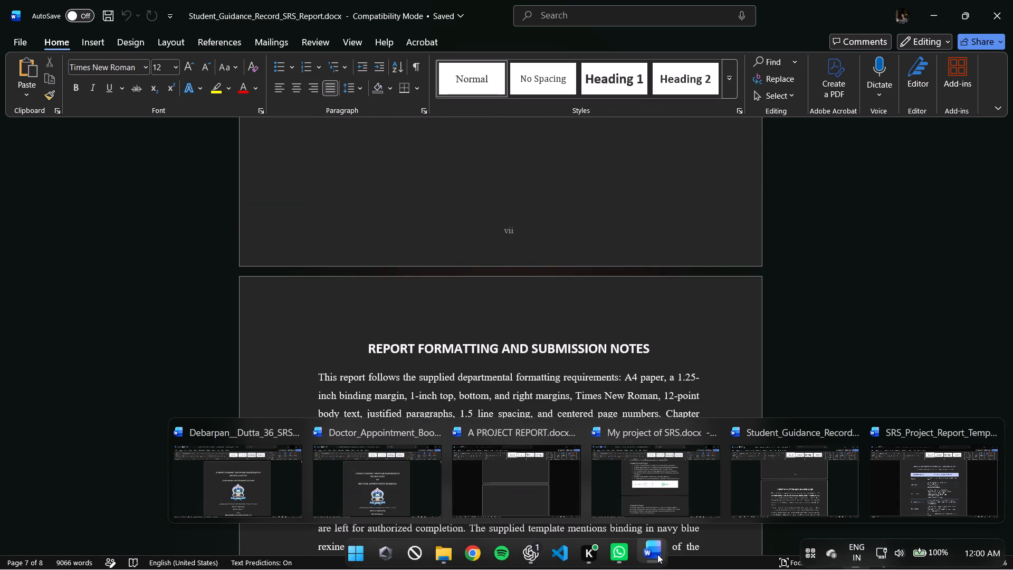
In SRS_Project_Report_Template.docx, examine the formatting specifications table, table of contents, and lists of figures and tables up to Chapter 1.
left_click(894, 499)
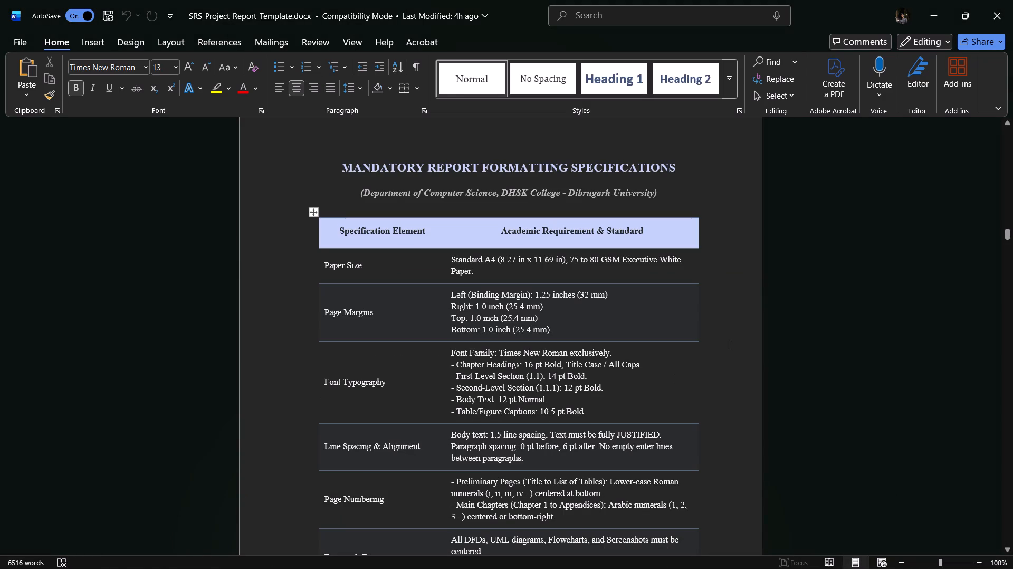
scroll(729, 345, "down", 6)
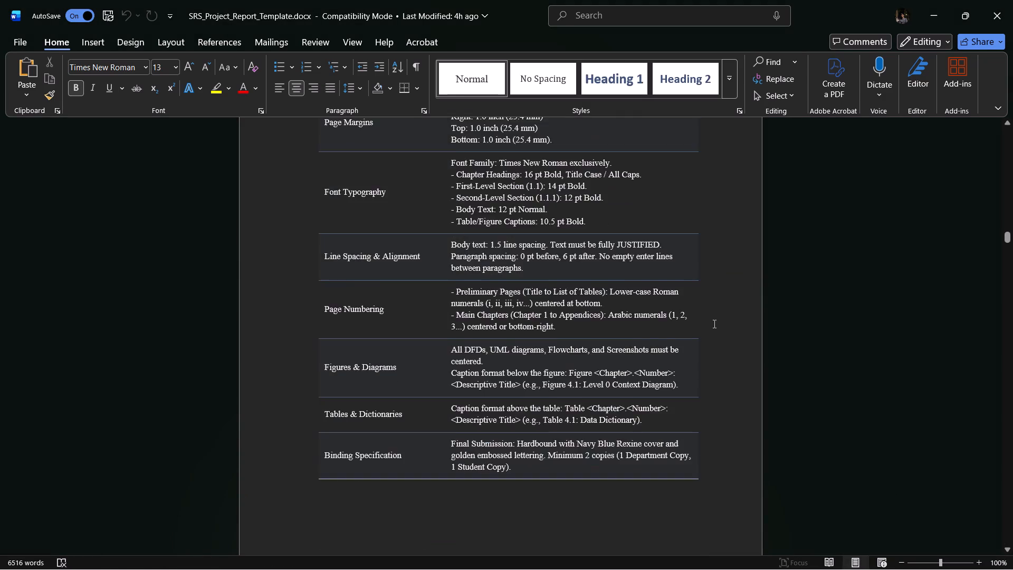
scroll(713, 324, "down", 14)
scroll(706, 320, "down", 20)
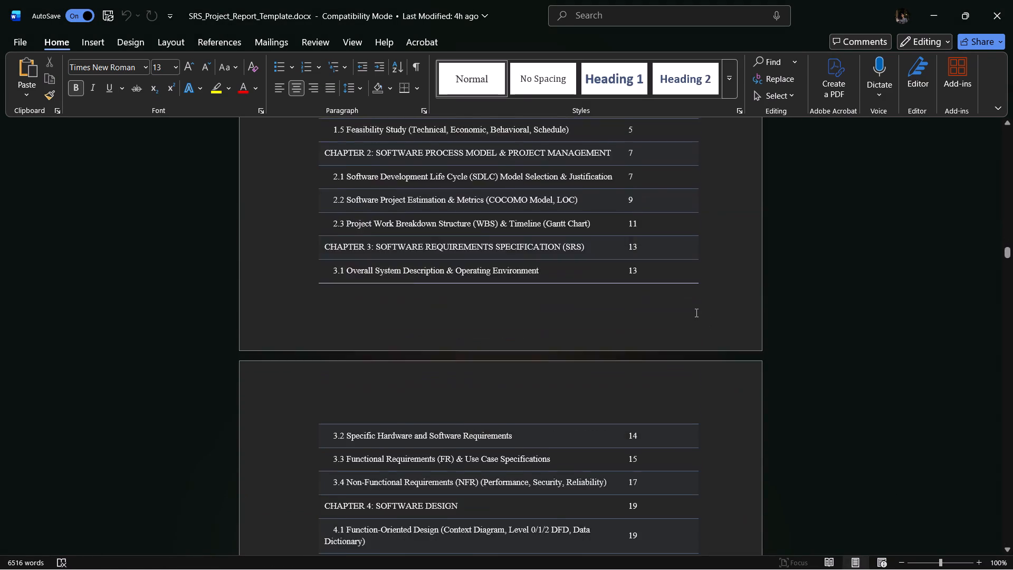
scroll(691, 312, "down", 13)
scroll(676, 305, "down", 19)
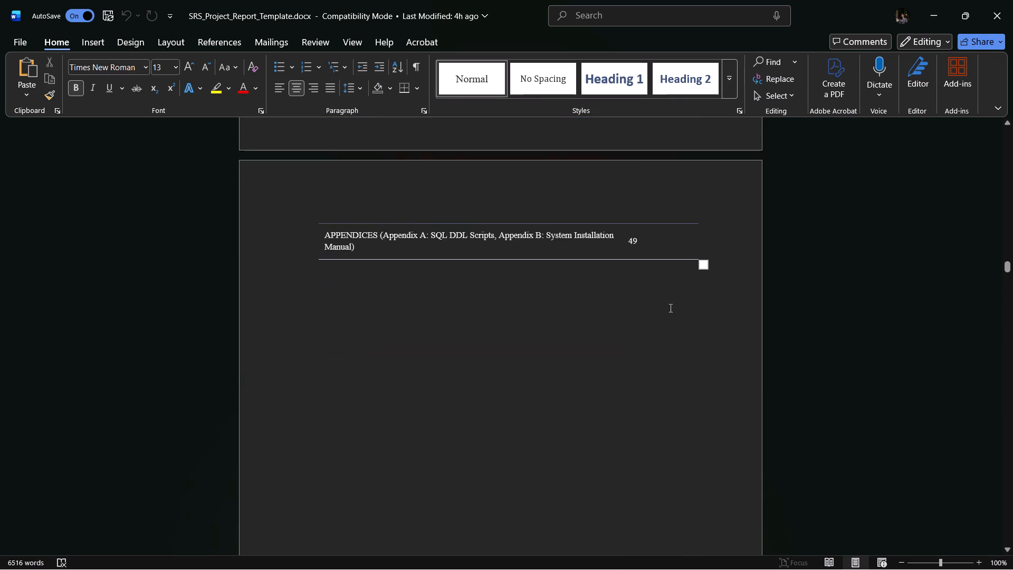
scroll(670, 308, "down", 20)
scroll(670, 308, "down", 11)
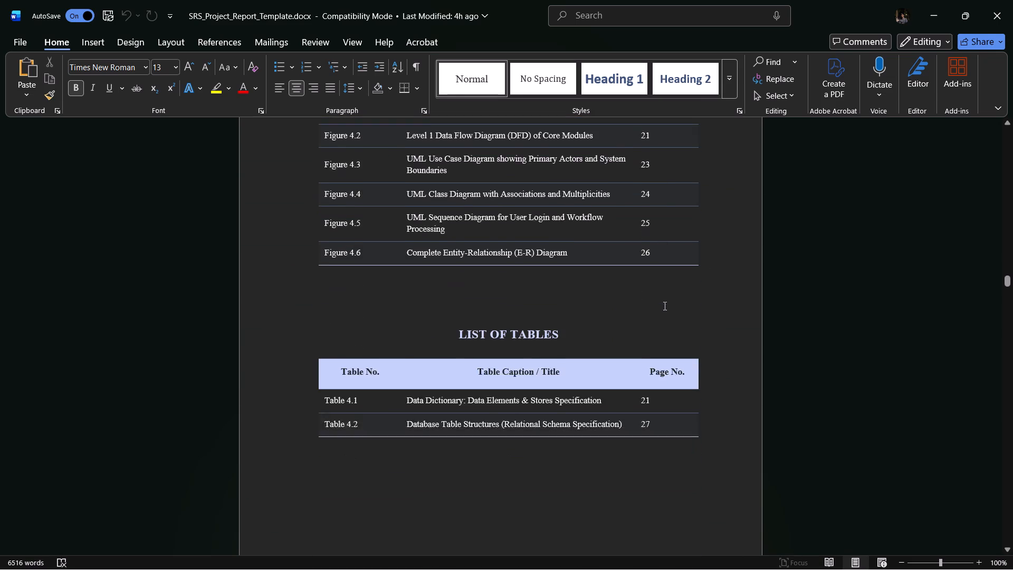
scroll(664, 306, "down", 11)
Go back through the template's table of contents to recheck the Mandatory Report Formatting Specifications table.
scroll(656, 310, "up", 10)
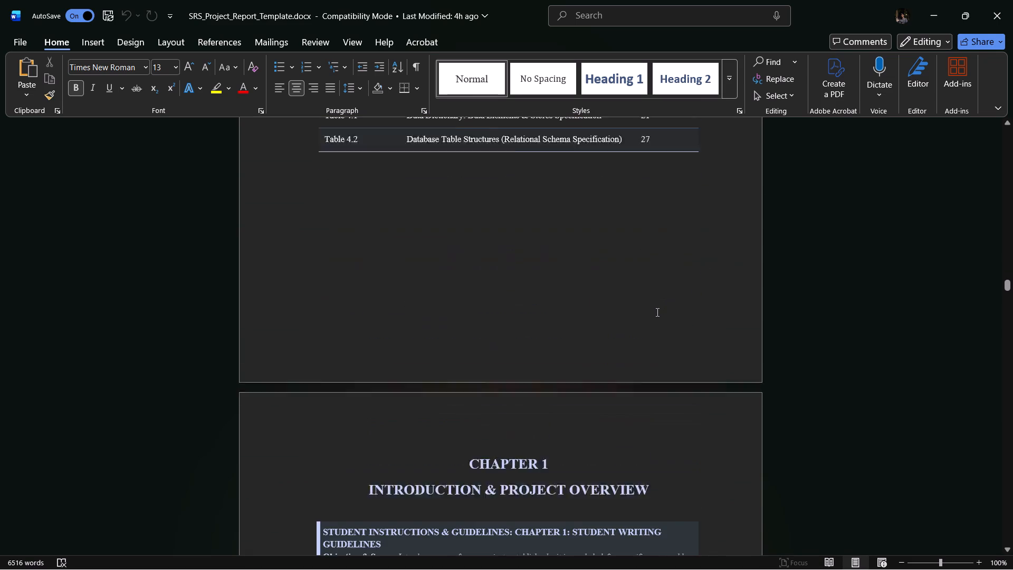
scroll(656, 312, "up", 20)
scroll(656, 312, "up", 20)
scroll(656, 312, "up", 10)
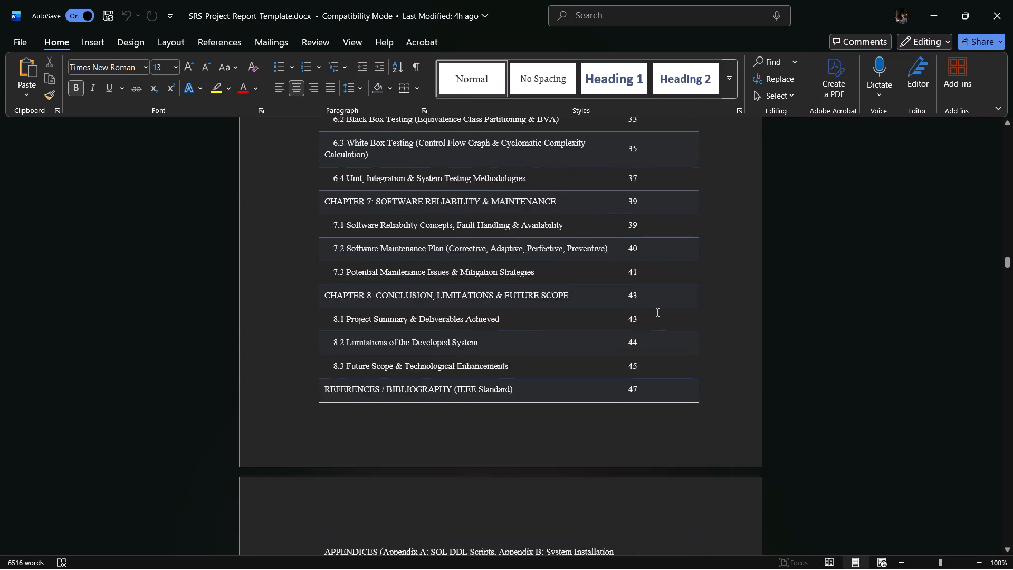
scroll(656, 312, "up", 20)
scroll(656, 312, "up", 20)
scroll(656, 312, "up", 10)
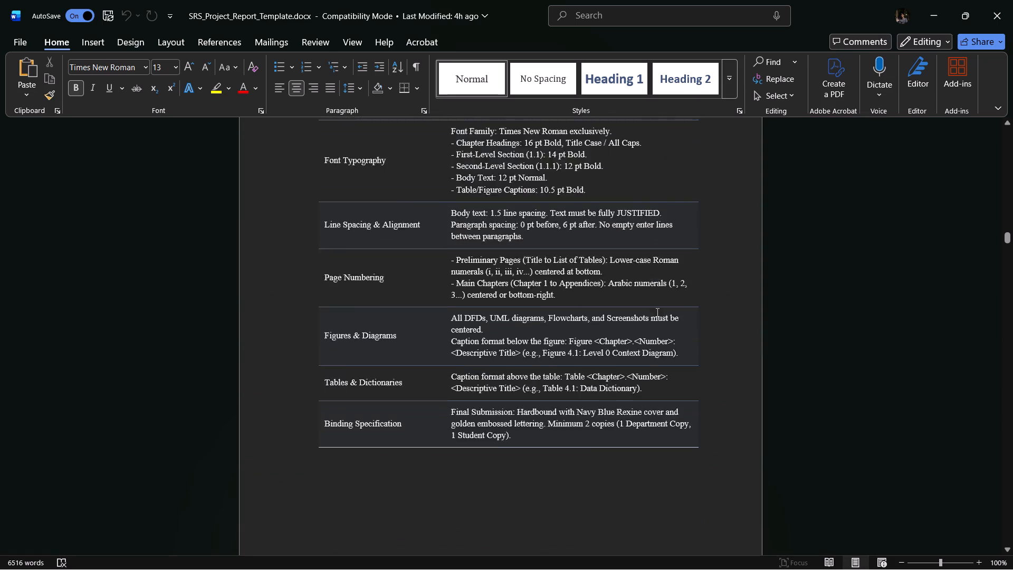
scroll(656, 312, "up", 6)
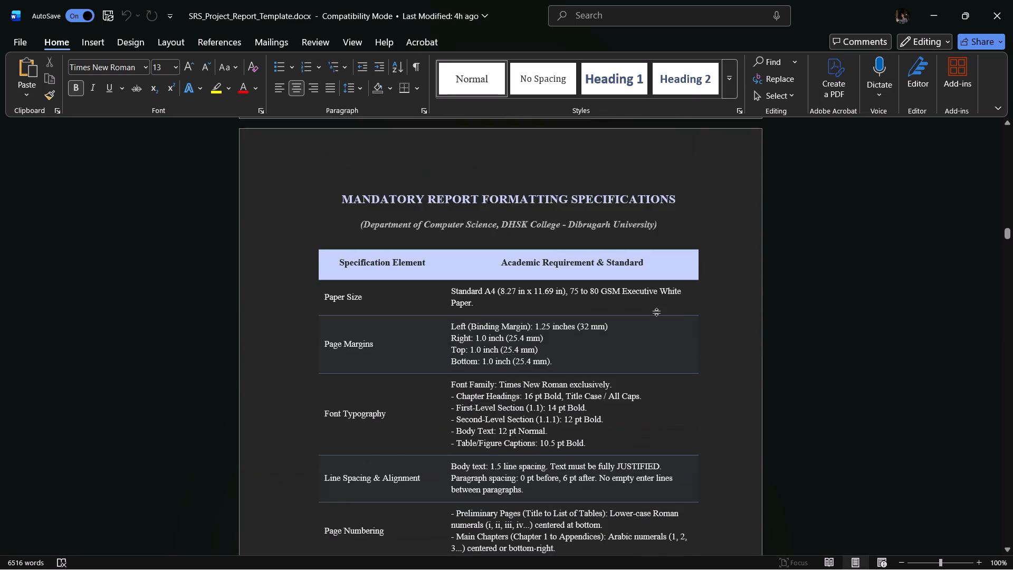
scroll(656, 312, "up", 7)
scroll(606, 376, "down", 5)
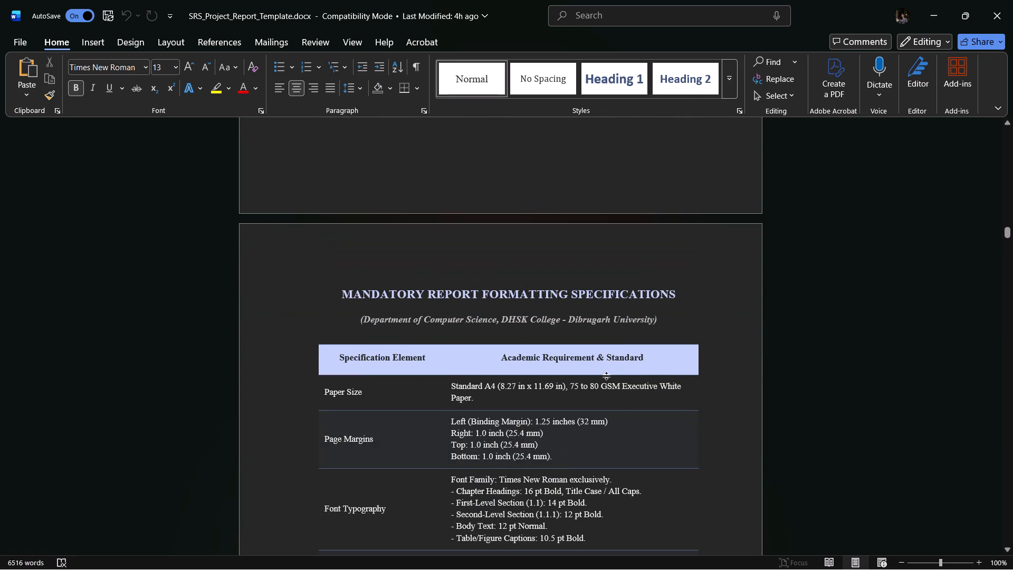
scroll(606, 376, "down", 2)
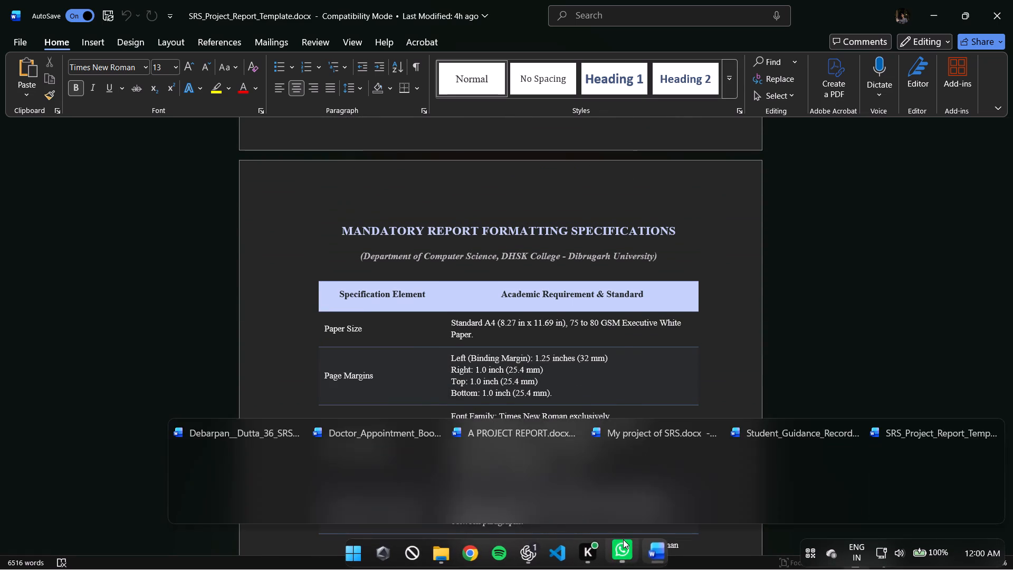
Switch to Student_Guidance_Record_SRS_Report.docx and copy the three body paragraphs under Report Formatting and Submission Notes.
key("alt+Tab")
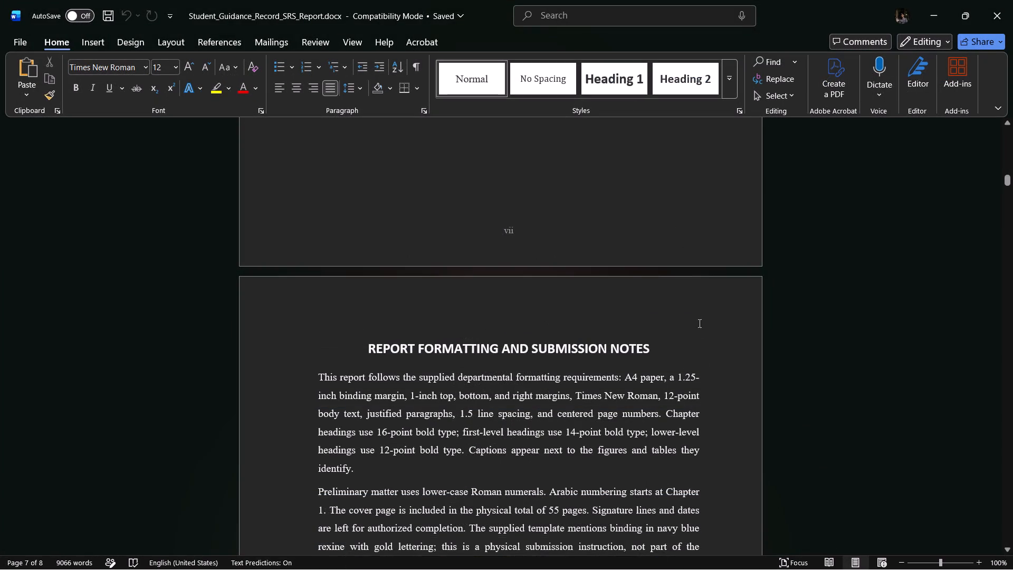
left_click(697, 313)
scroll(697, 313, "down", 5)
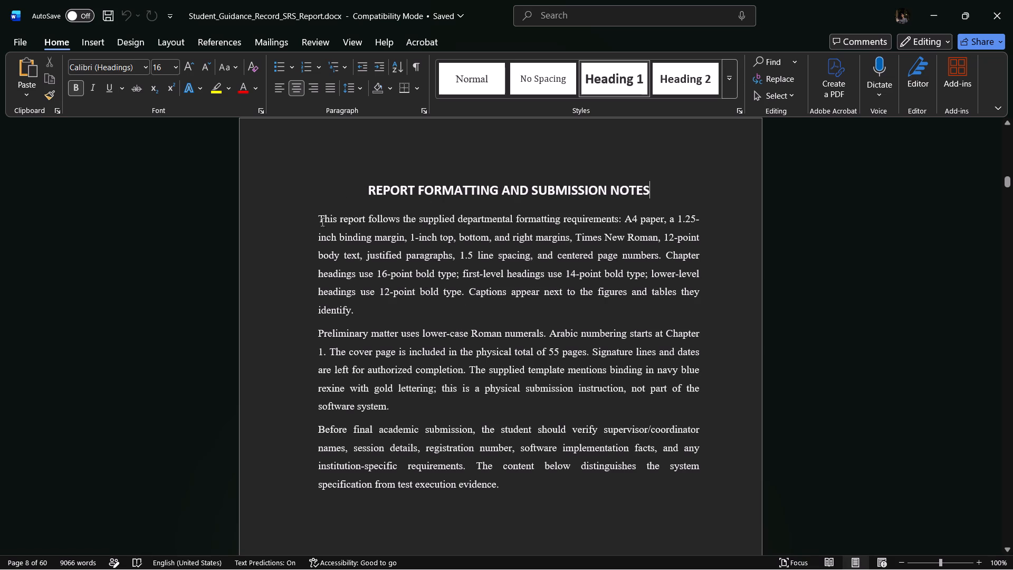
left_click_drag(317, 214, 363, 239)
left_click_drag(363, 239, 603, 504)
key("ctrl+c")
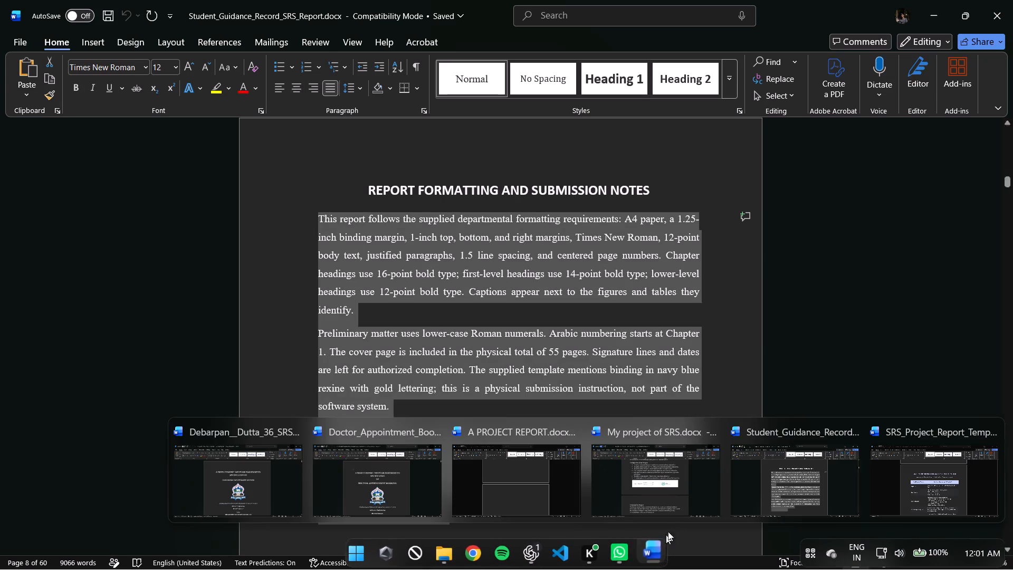
Switch to A PROJECT REPORT.docx and paste the copied formatting notes below a blank line on the empty page after the abstract.
left_click(550, 486)
scroll(414, 328, "up", 2)
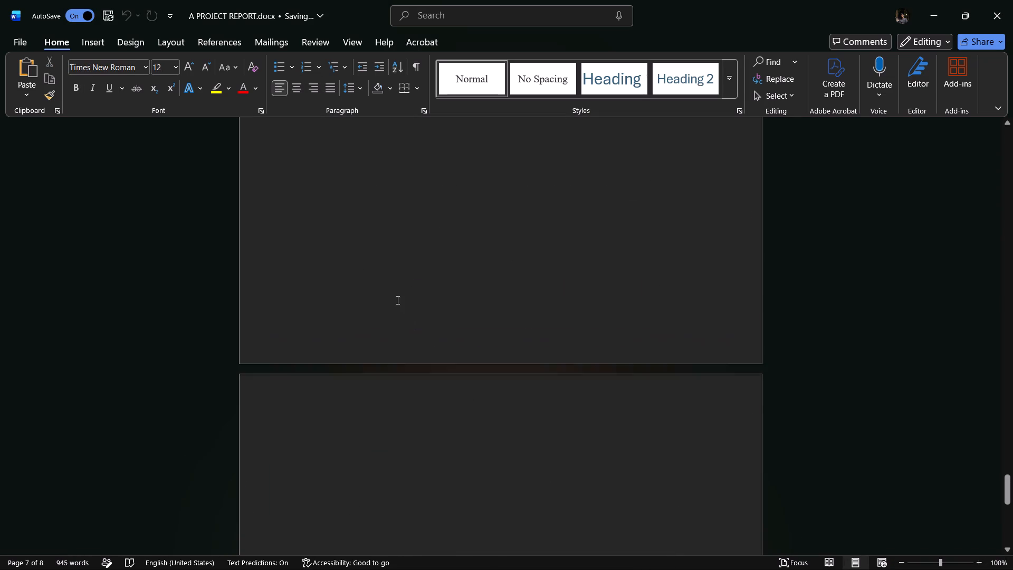
scroll(394, 300, "up", 11)
scroll(394, 300, "down", 12)
left_click(406, 408)
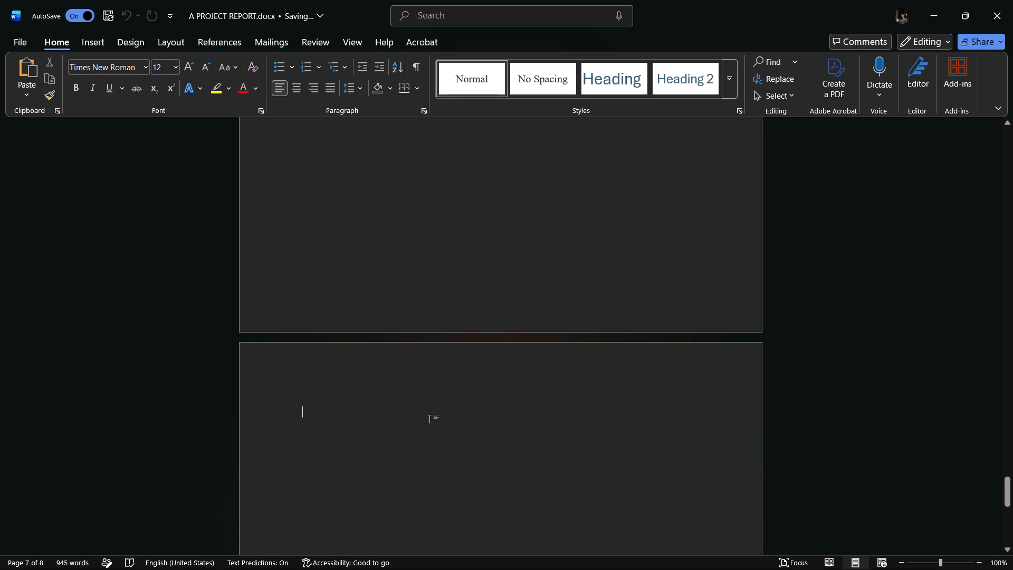
scroll(434, 415, "down", 6)
key("Return")
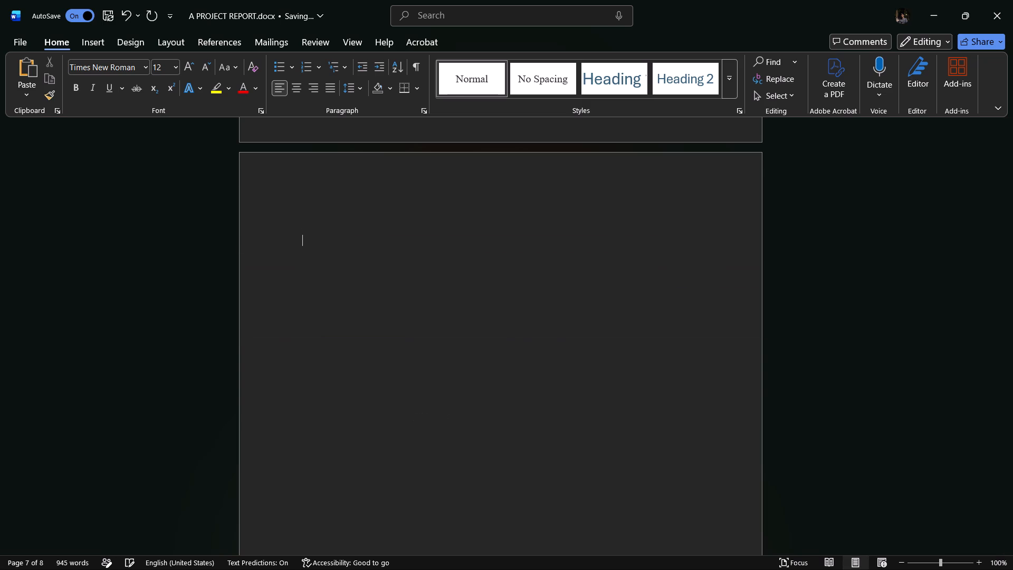
key("ctrl+v")
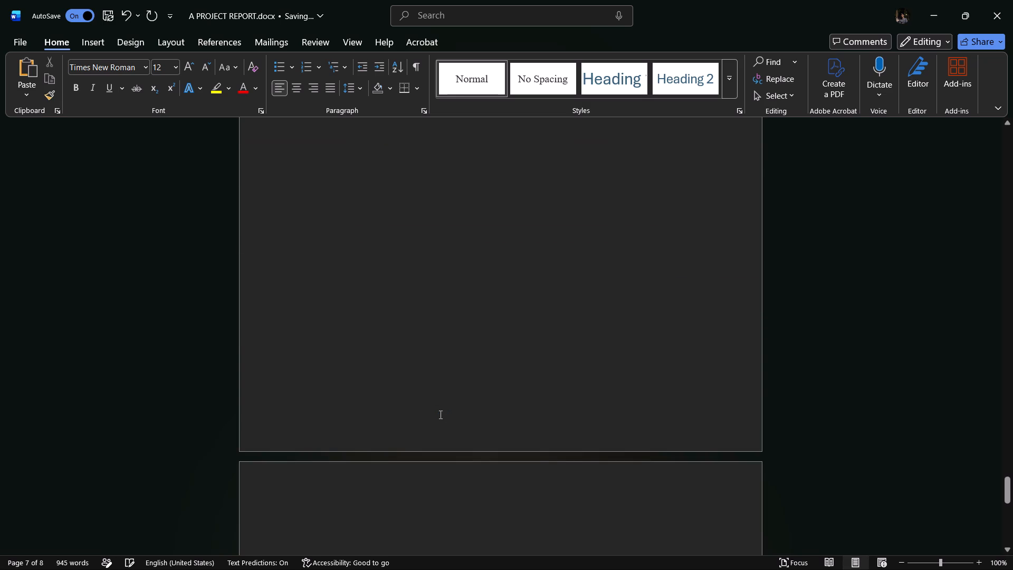
Add another blank line at the top of the page, above the pasted formatting notes.
scroll(439, 414, "up", 16)
scroll(439, 415, "down", 10)
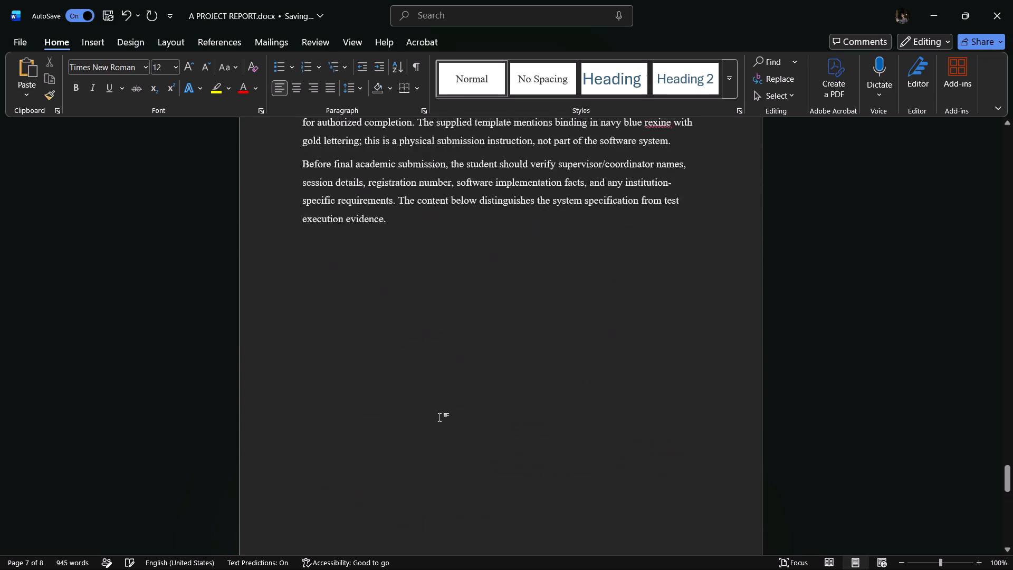
scroll(439, 417, "down", 11)
scroll(439, 423, "up", 20)
scroll(439, 423, "up", 4)
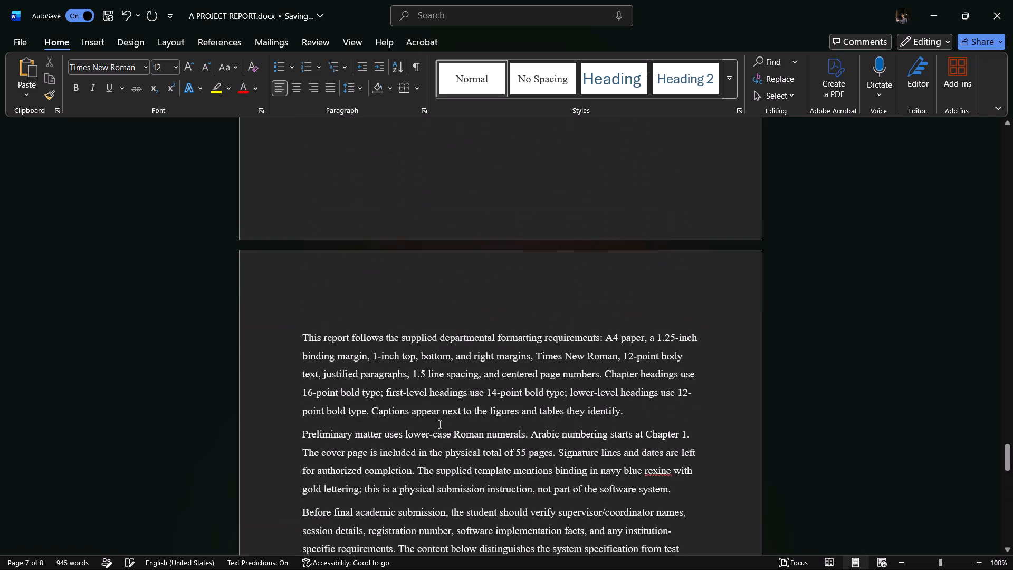
left_click(440, 367)
key("Return")
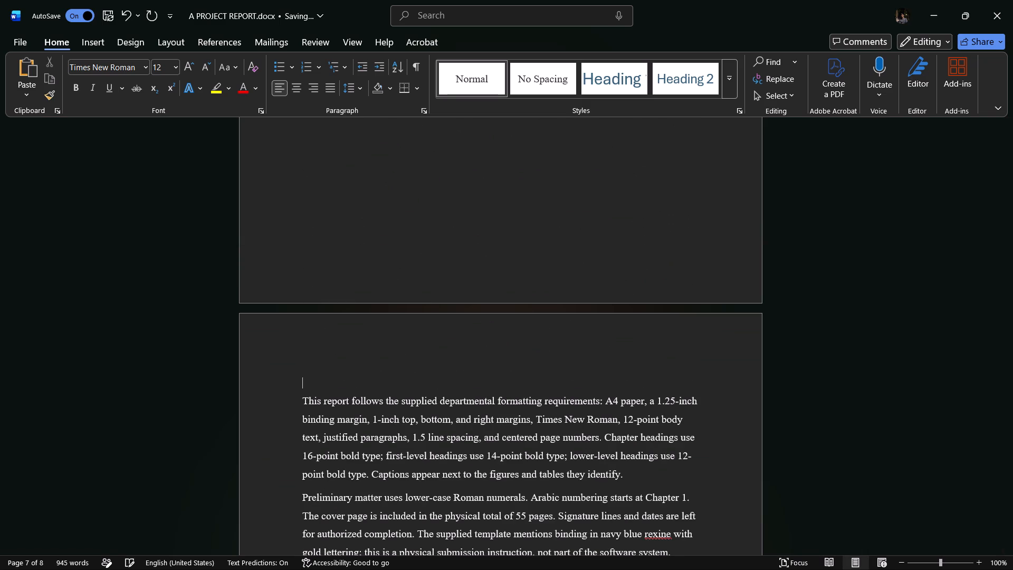
key("Up")
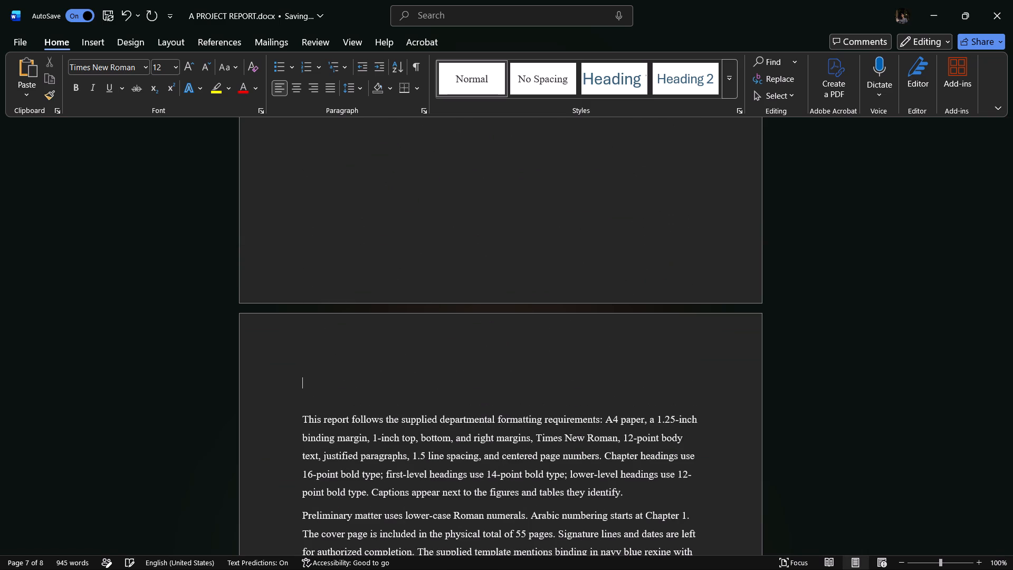
Examine the formatting of the ABSTRACT heading and compare it with the ACKNOWLEDGEMENT page.
scroll(416, 369, "up", 12)
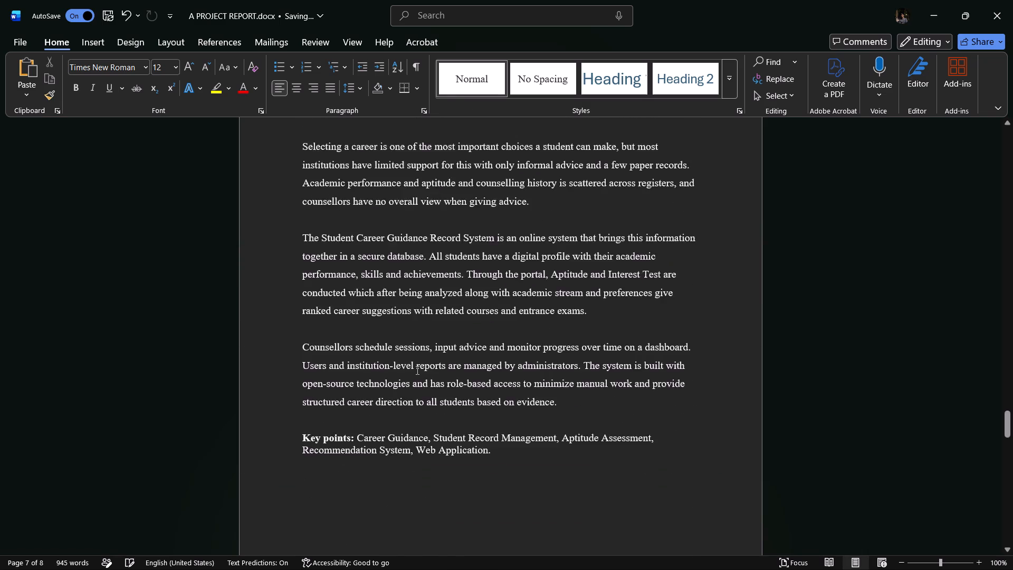
scroll(416, 370, "up", 7)
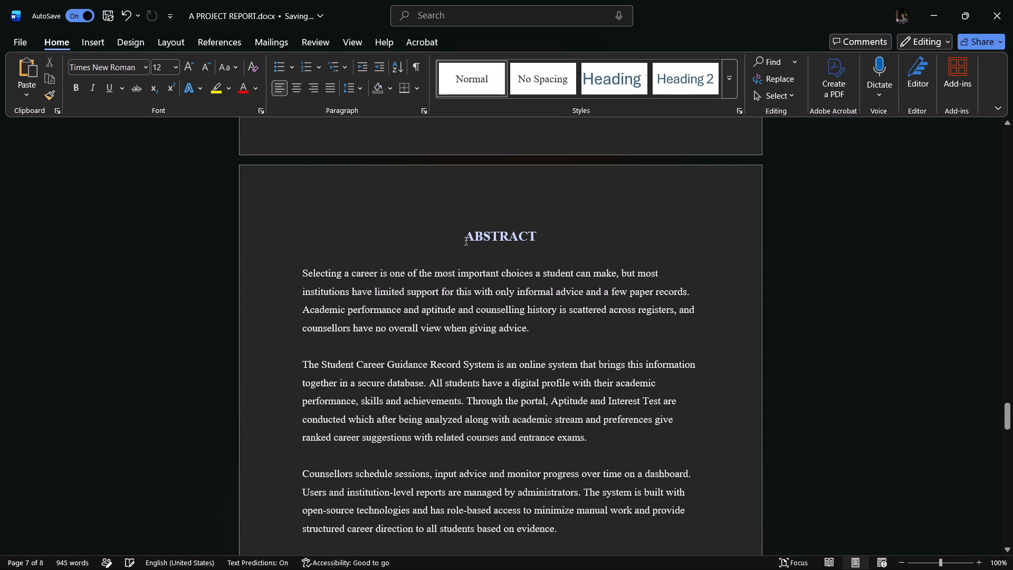
scroll(470, 323, "down", 3)
left_click(470, 137)
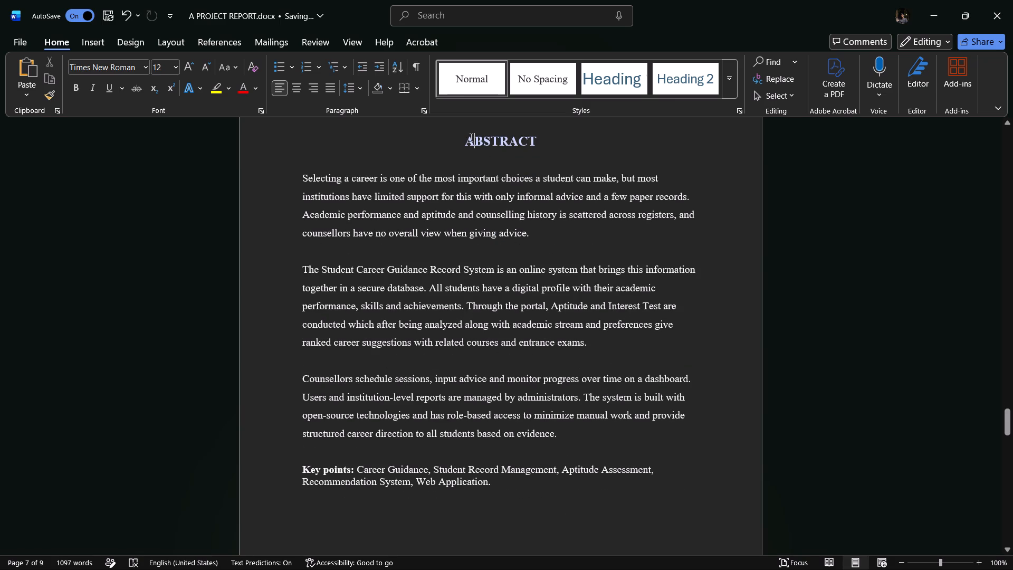
left_click_drag(452, 146, 541, 143)
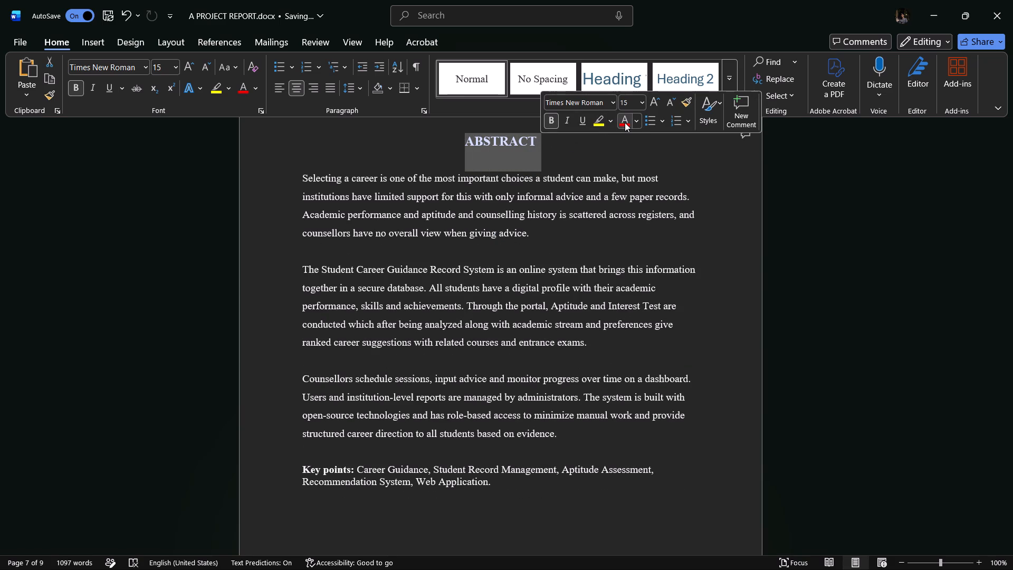
left_click(612, 159)
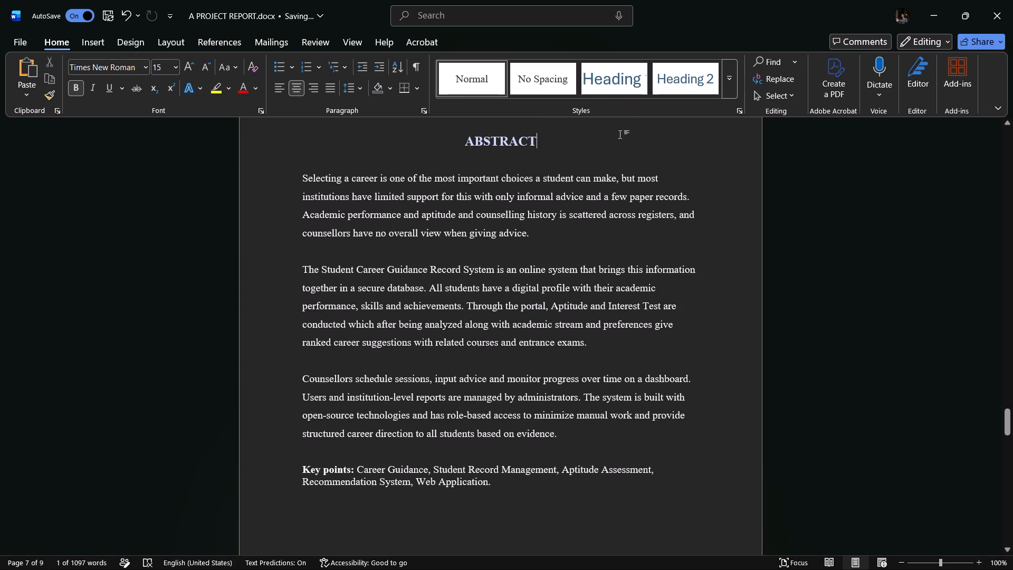
scroll(599, 229, "up", 12)
scroll(607, 232, "up", 12)
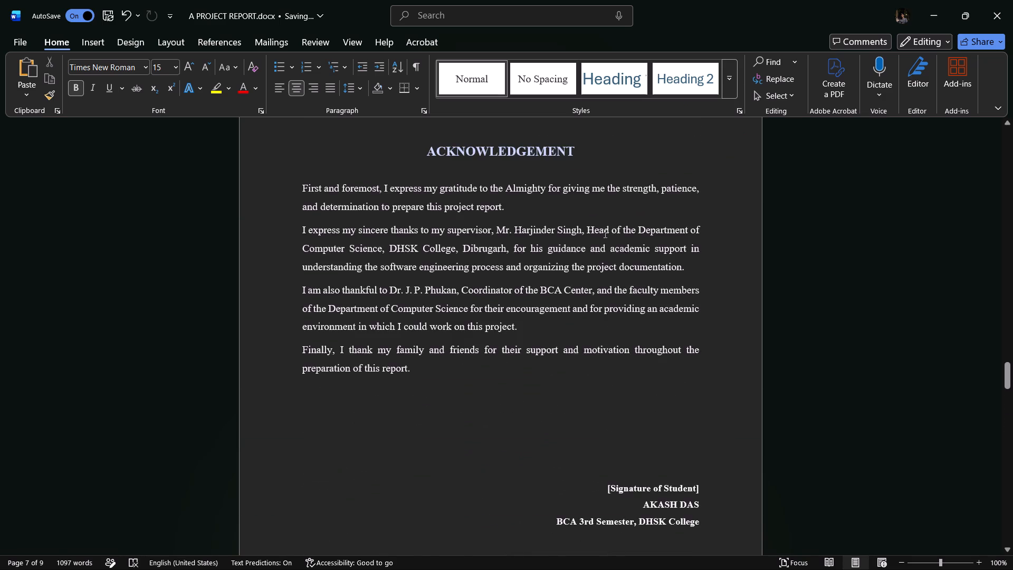
scroll(598, 237, "down", 20)
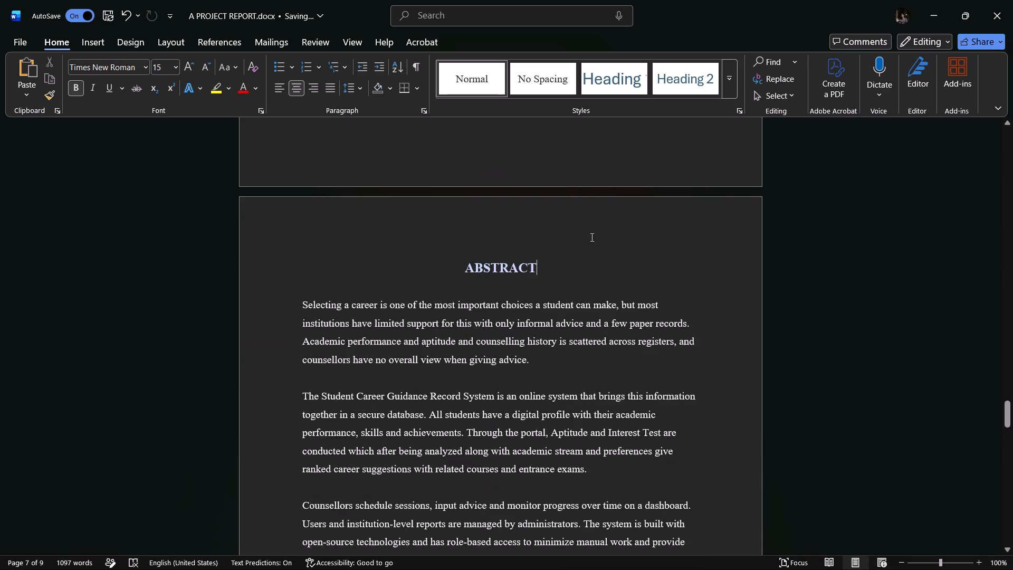
scroll(569, 266, "down", 4)
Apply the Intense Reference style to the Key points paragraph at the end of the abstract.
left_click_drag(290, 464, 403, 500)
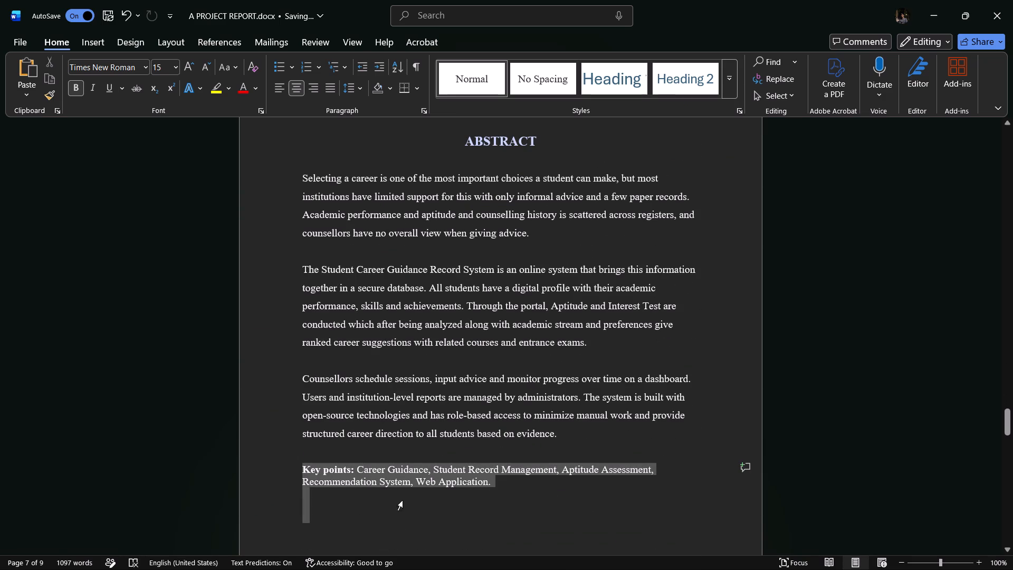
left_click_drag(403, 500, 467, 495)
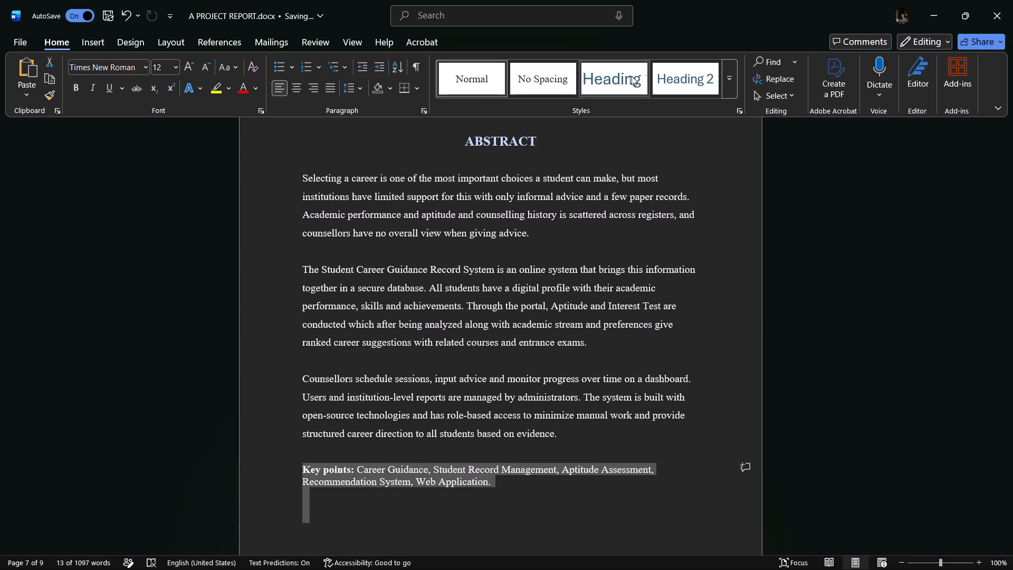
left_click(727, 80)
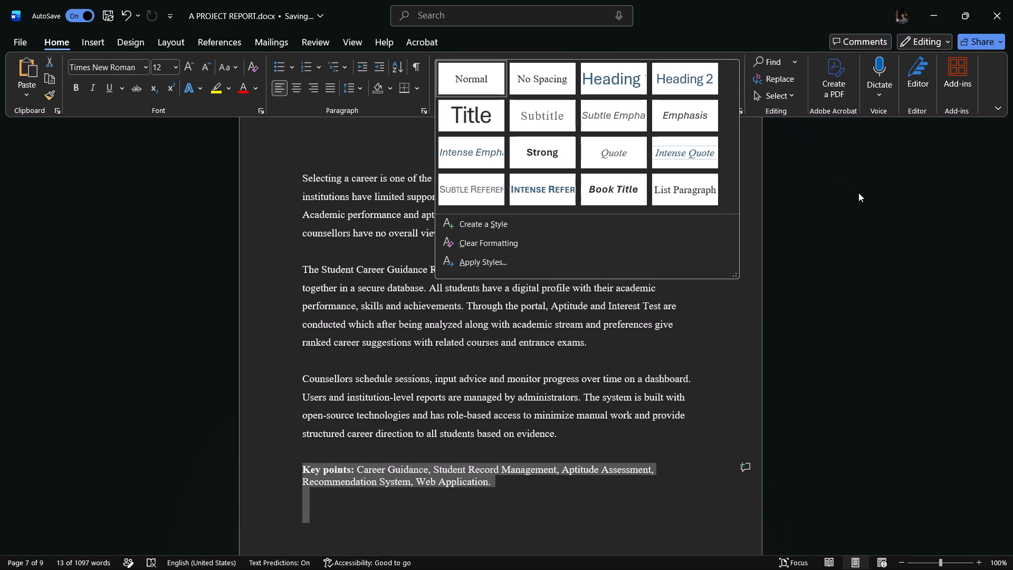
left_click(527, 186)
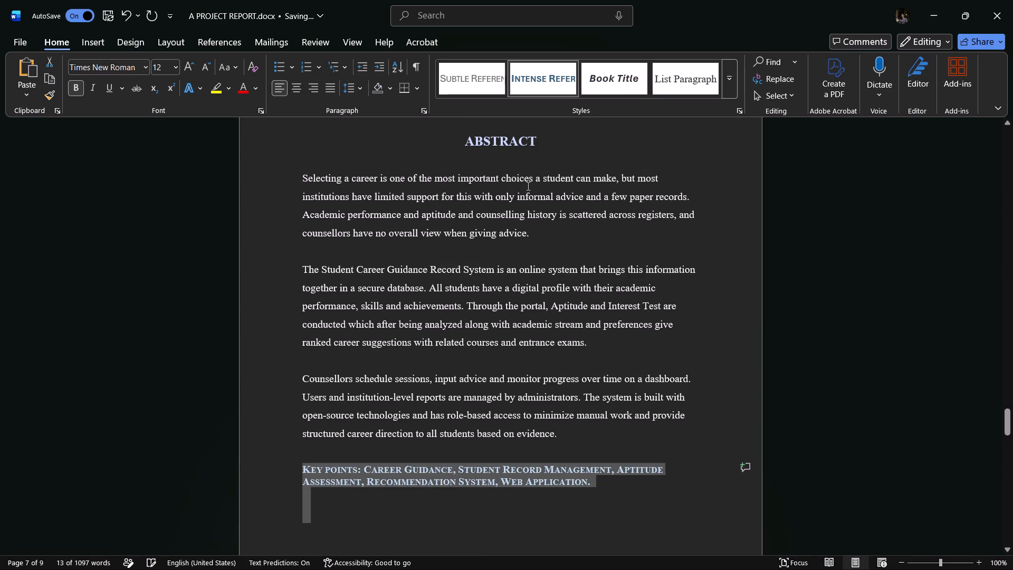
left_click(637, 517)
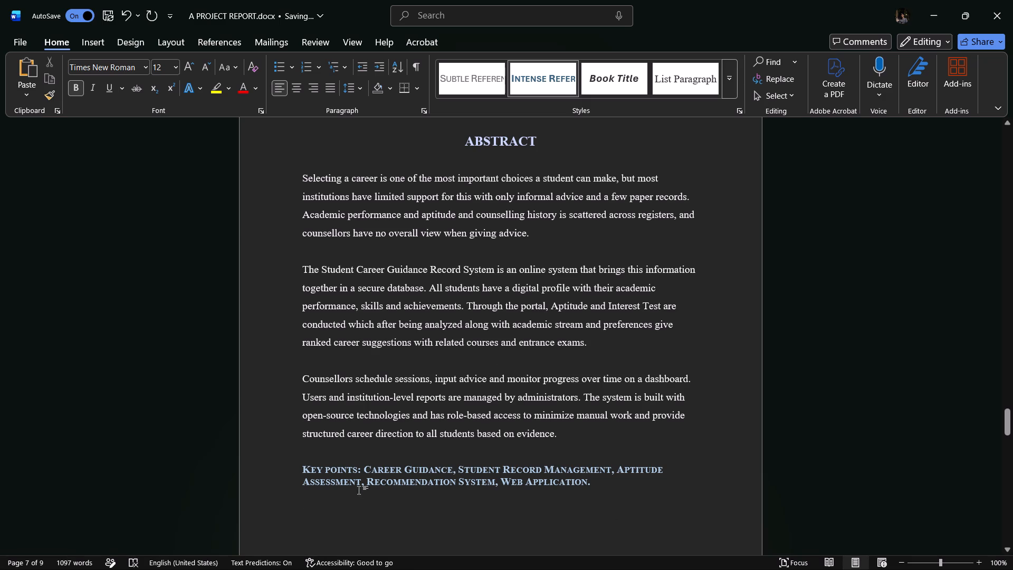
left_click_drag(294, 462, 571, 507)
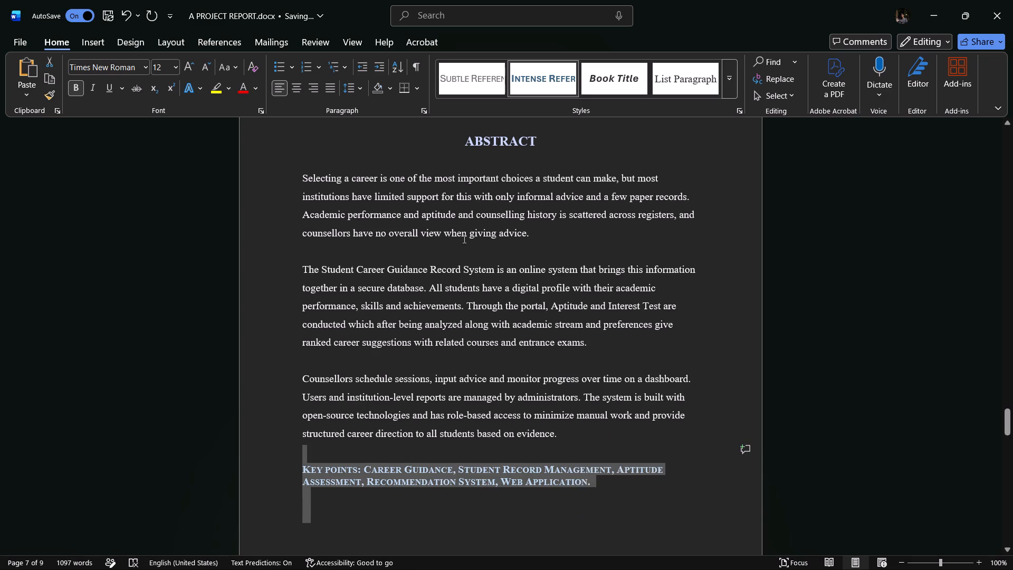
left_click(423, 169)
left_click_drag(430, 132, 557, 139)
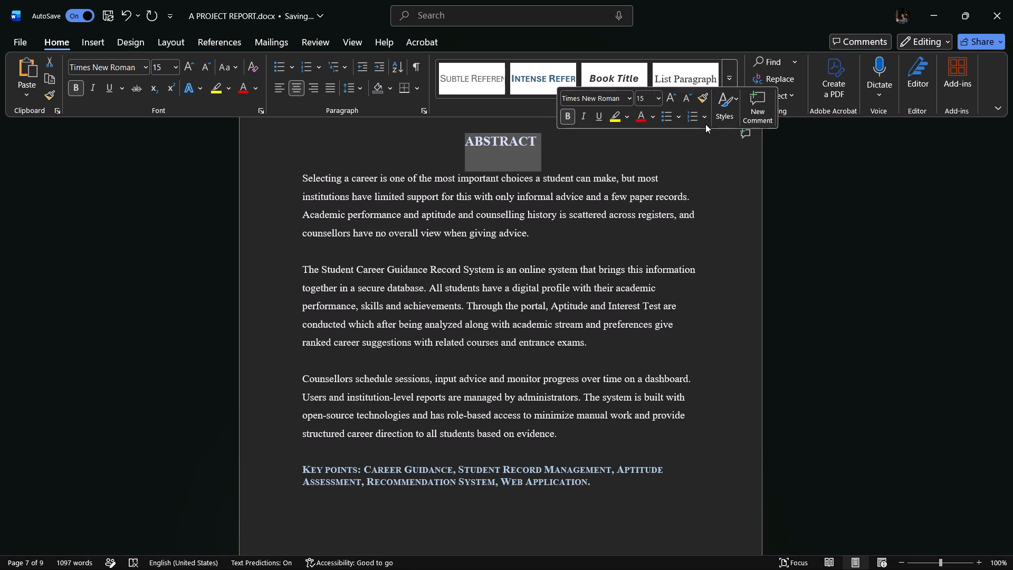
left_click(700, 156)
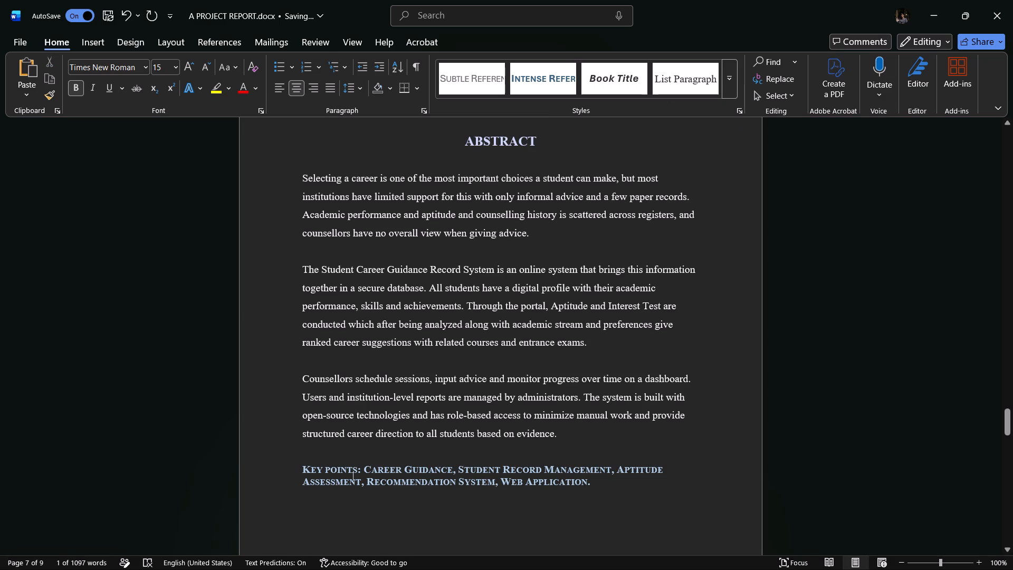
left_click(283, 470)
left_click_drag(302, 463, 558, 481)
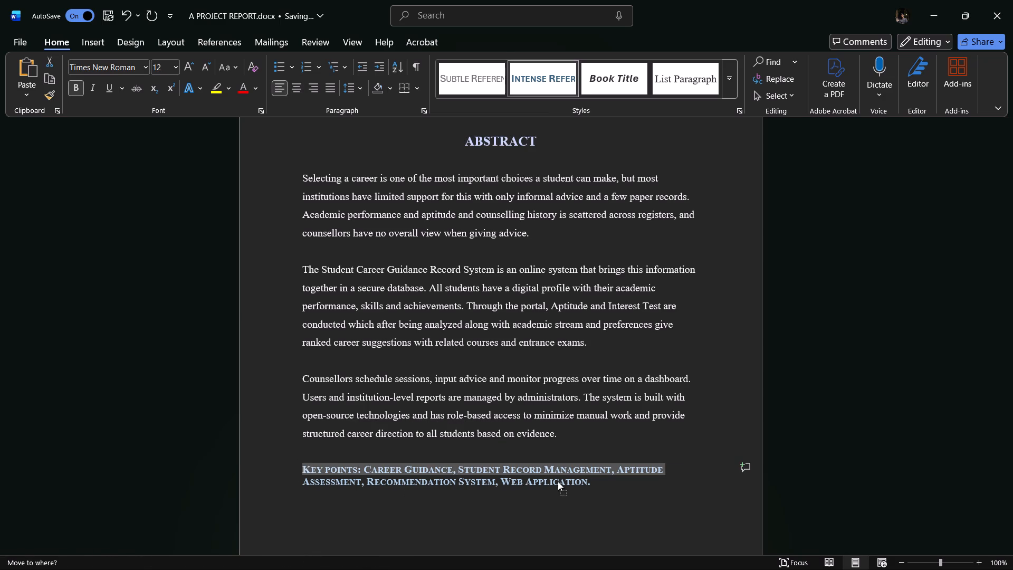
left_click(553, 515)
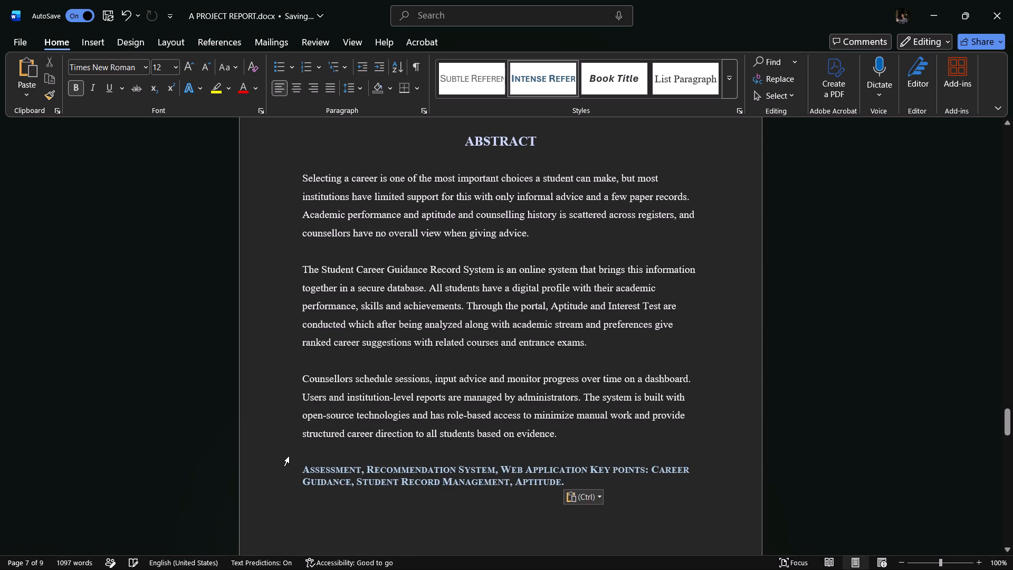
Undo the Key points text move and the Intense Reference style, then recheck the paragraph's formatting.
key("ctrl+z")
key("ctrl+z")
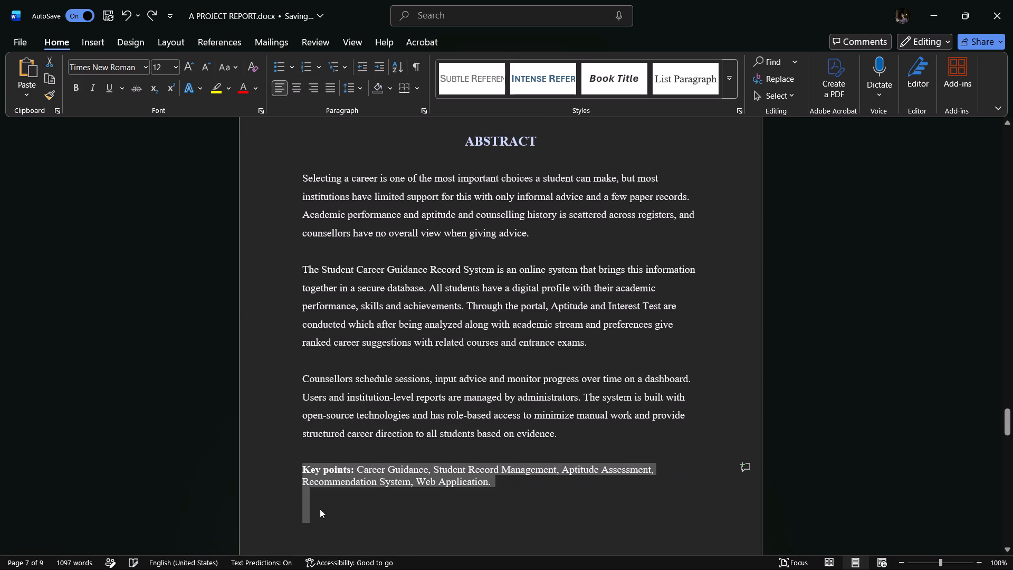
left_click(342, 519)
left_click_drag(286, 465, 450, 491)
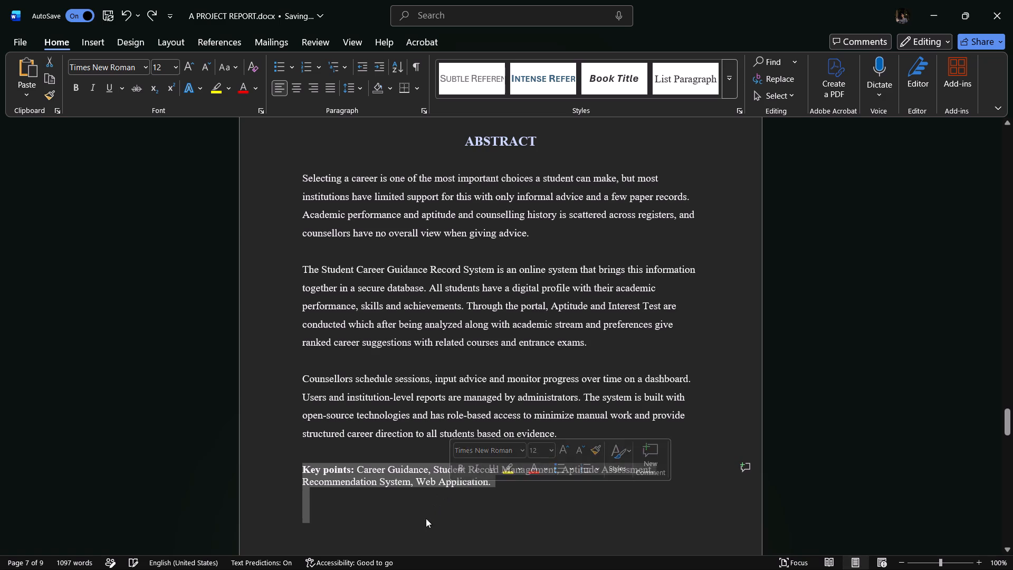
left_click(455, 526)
Return from the pasted notes to the ABSTRACT heading and examine its formatting against the available styles.
scroll(454, 517, "down", 11)
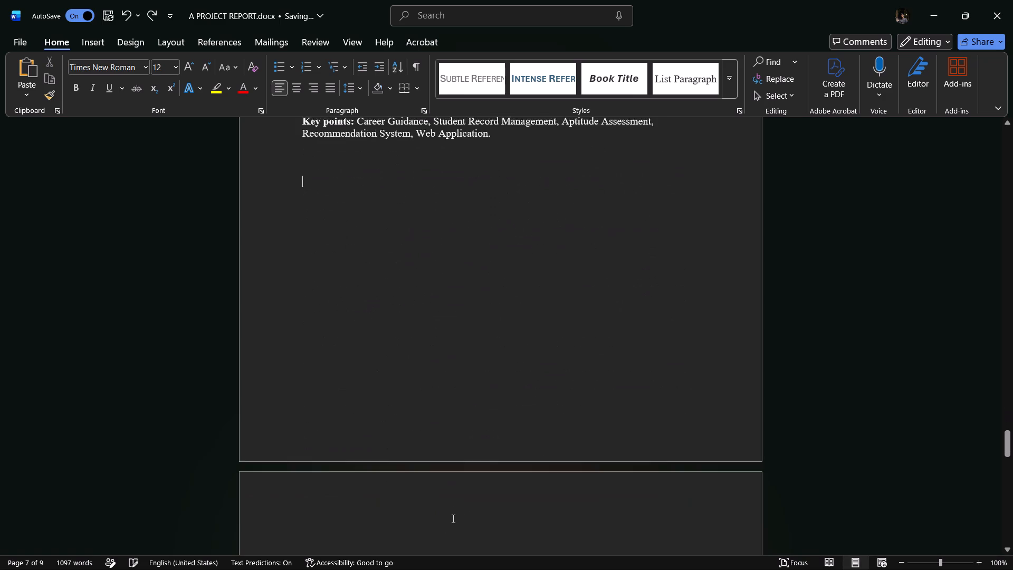
scroll(452, 518, "down", 7)
scroll(497, 435, "up", 6)
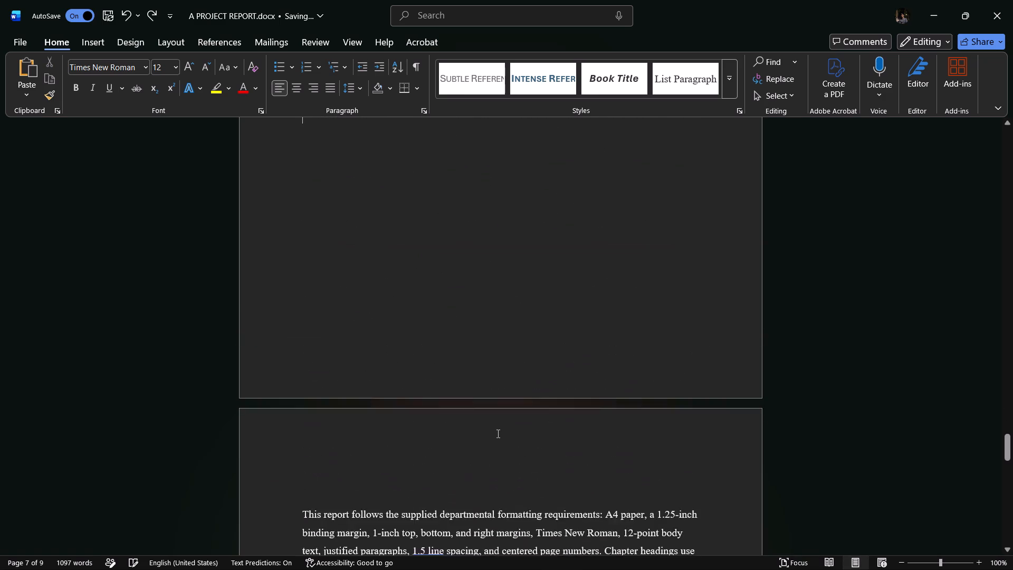
scroll(497, 433, "up", 17)
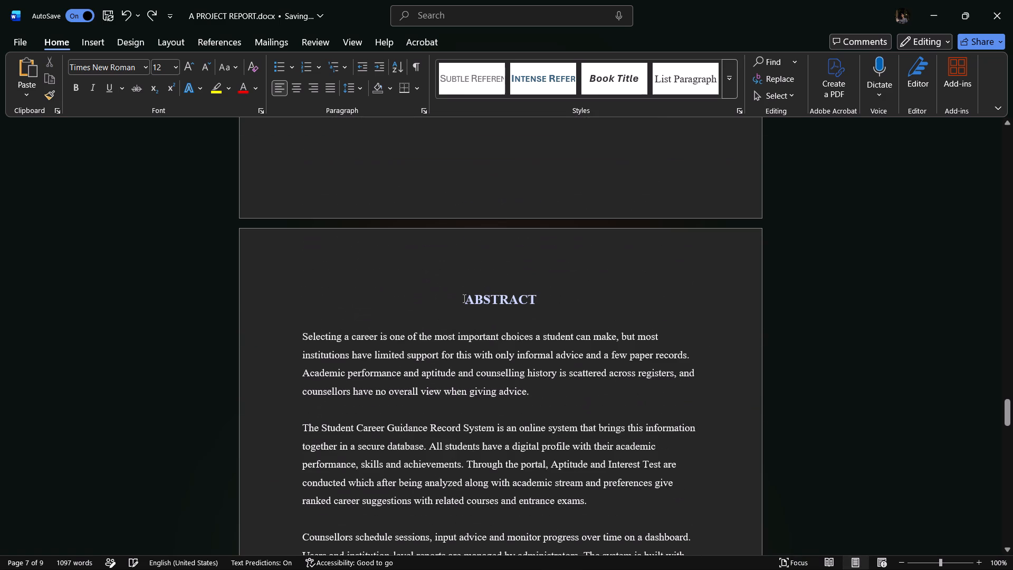
left_click_drag(453, 297, 558, 296)
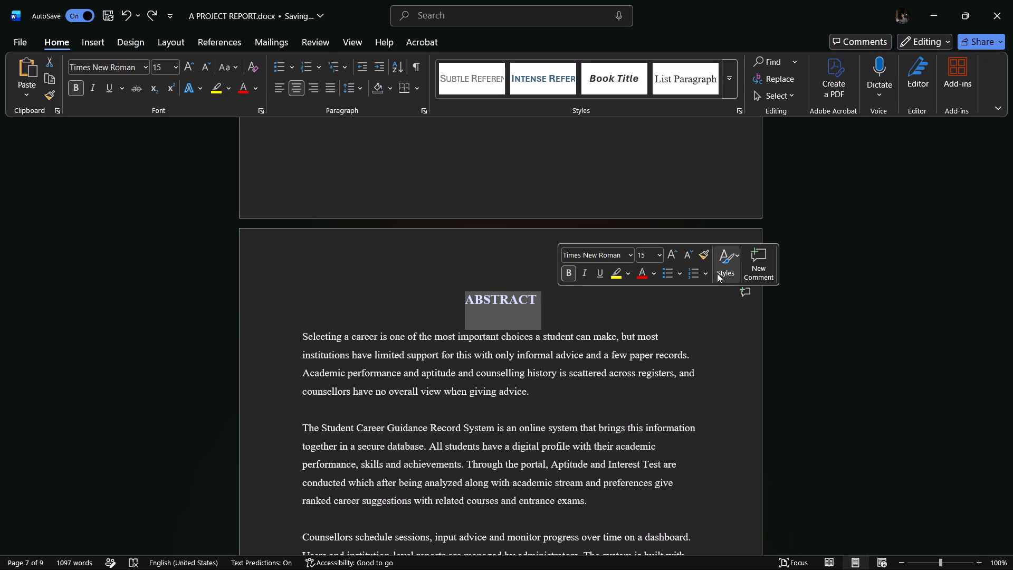
left_click(735, 261)
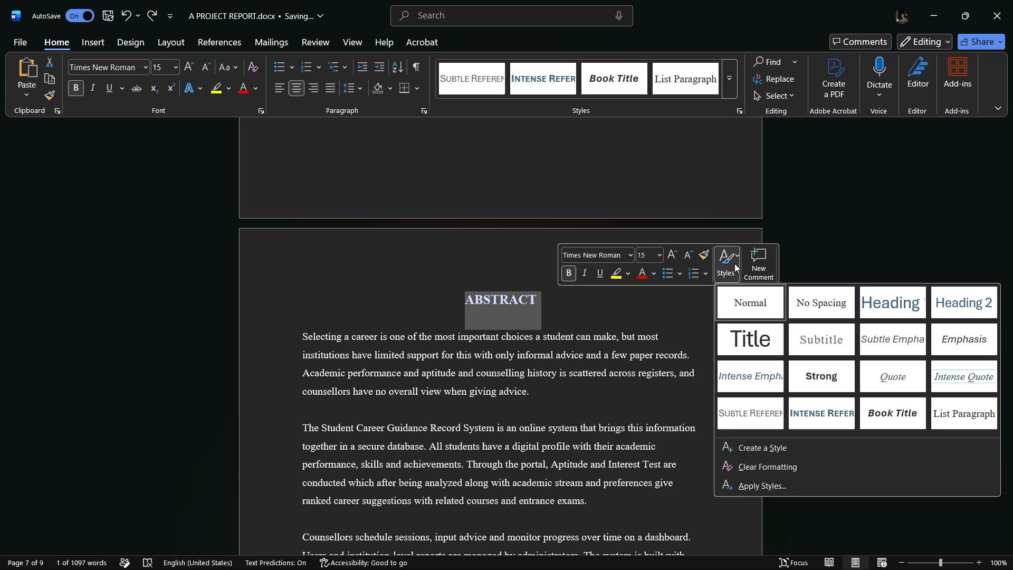
left_click(499, 262)
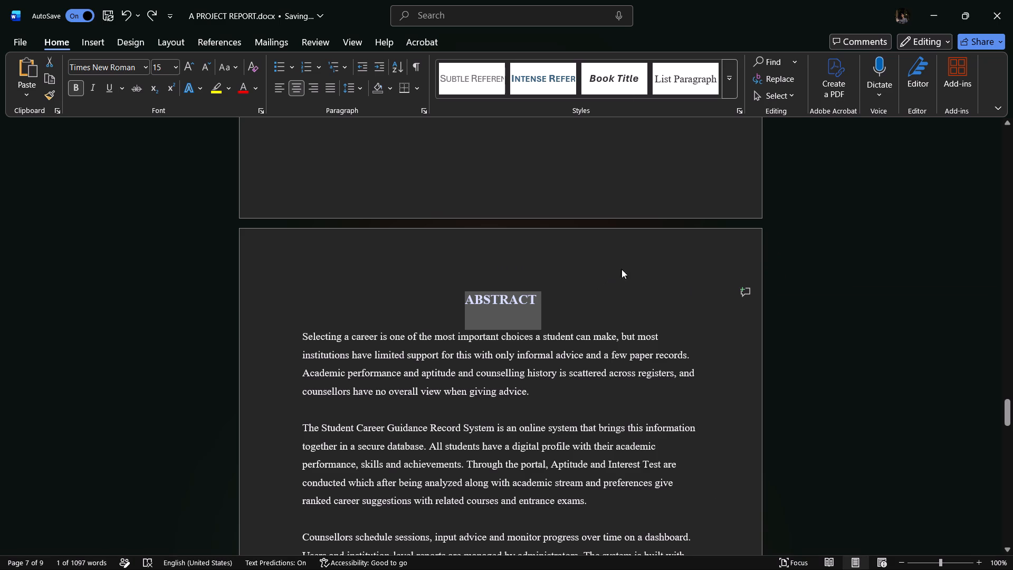
left_click(642, 268)
Place the cursor on the blank line above the pasted formatting notes on the page after the abstract.
scroll(567, 383, "down", 5)
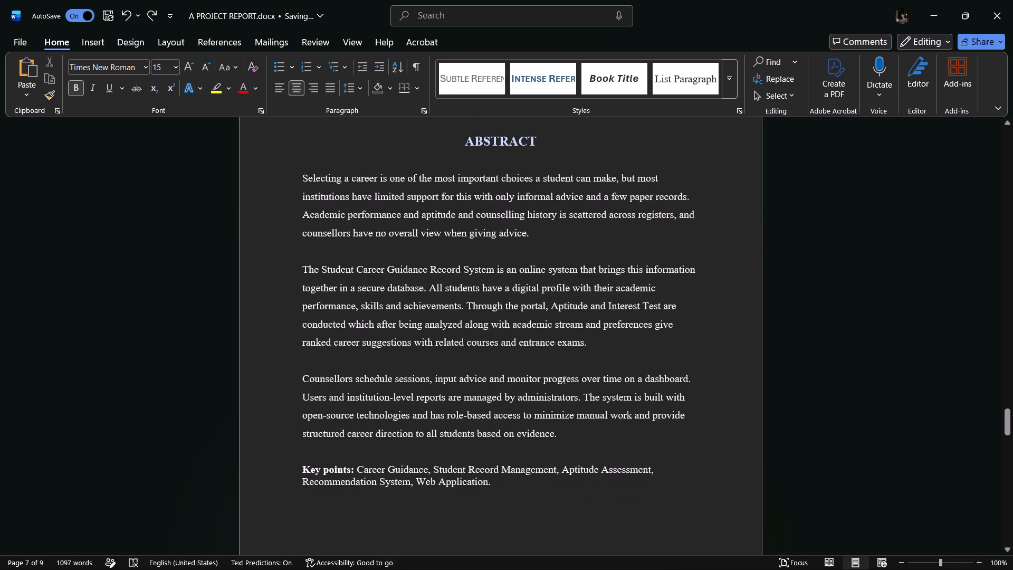
scroll(563, 381, "down", 4)
left_click(547, 481)
scroll(545, 482, "down", 10)
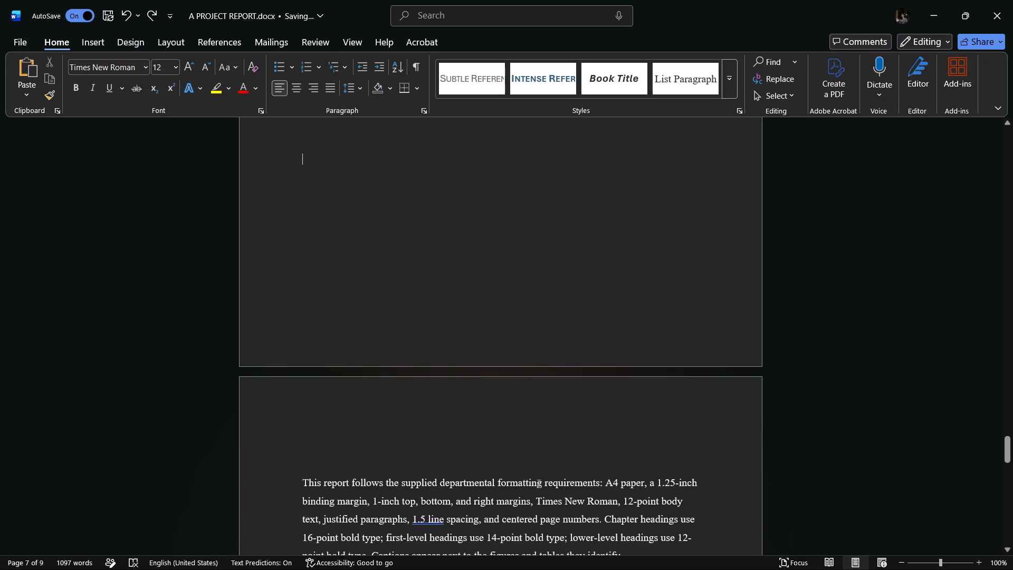
left_click(460, 422)
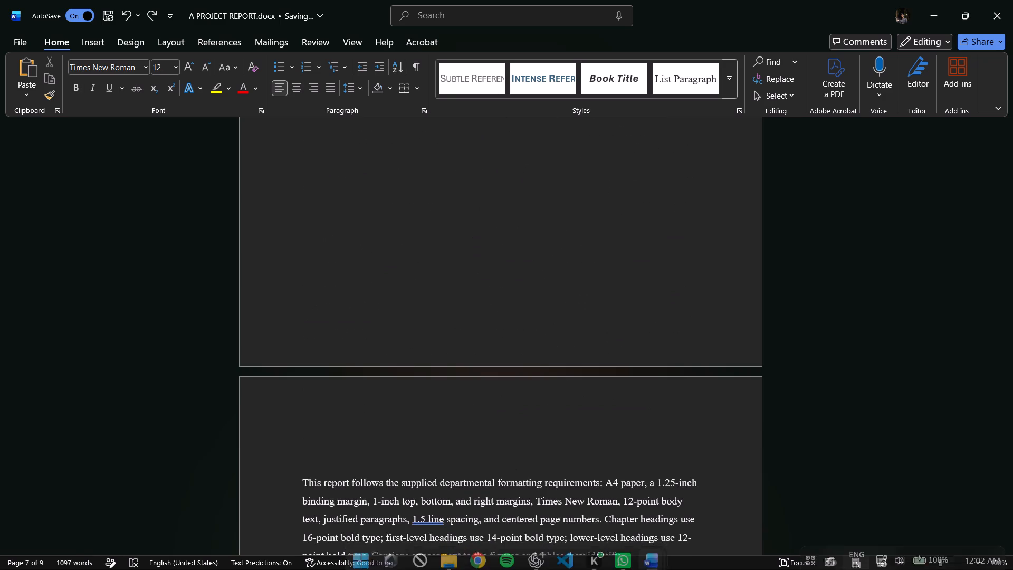